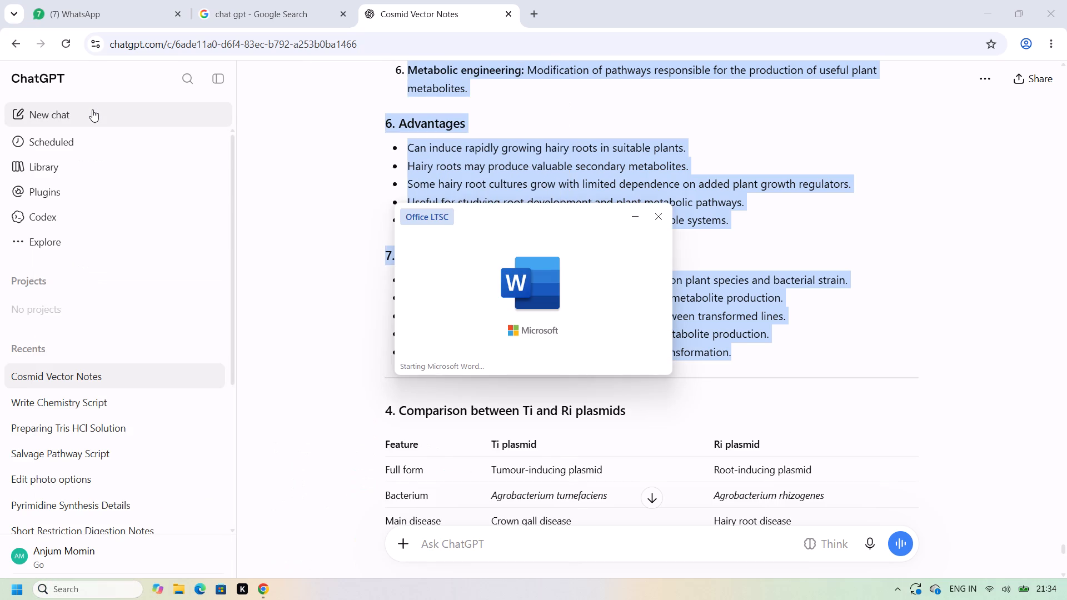
Create a new blank document.
left_click(92, 109)
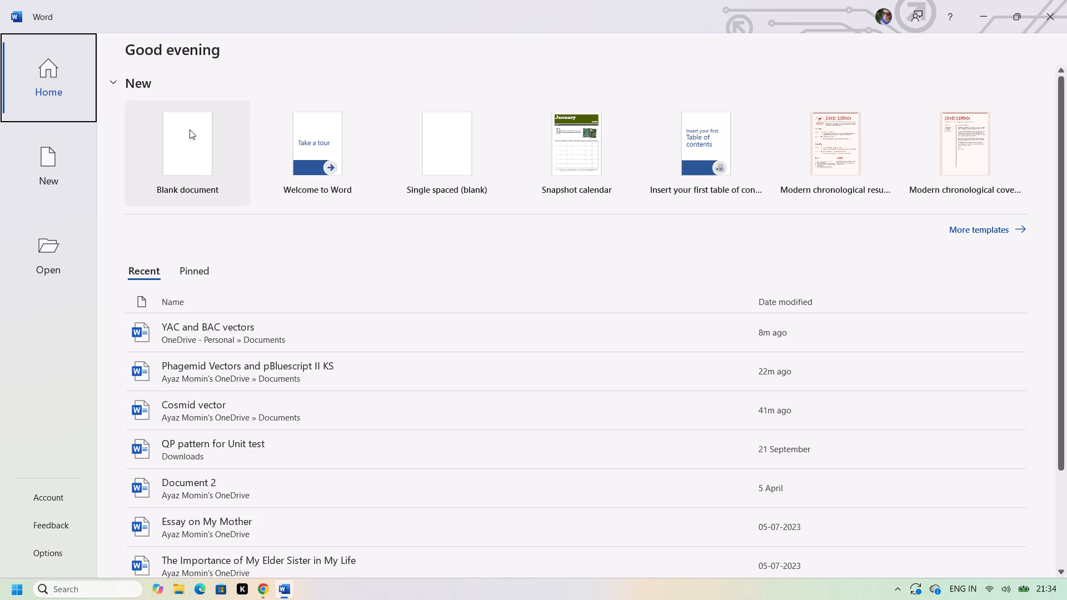
left_click(195, 134)
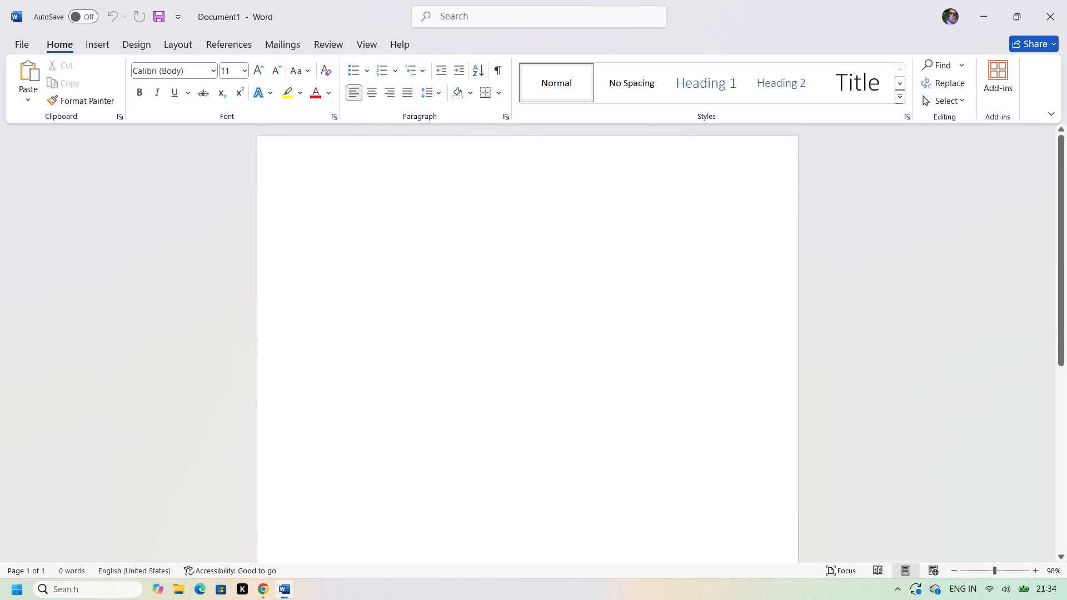
Enter the title "Animal and Plant Vectors" on the first line of the document.
key("shift+a")
type("ni")
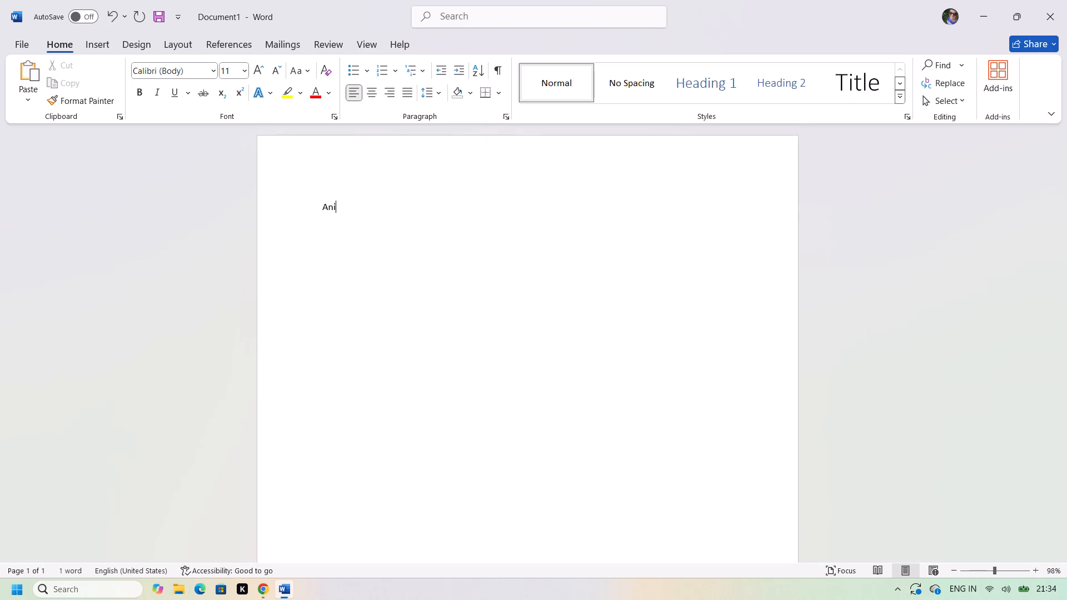
type("mal and")
key("space")
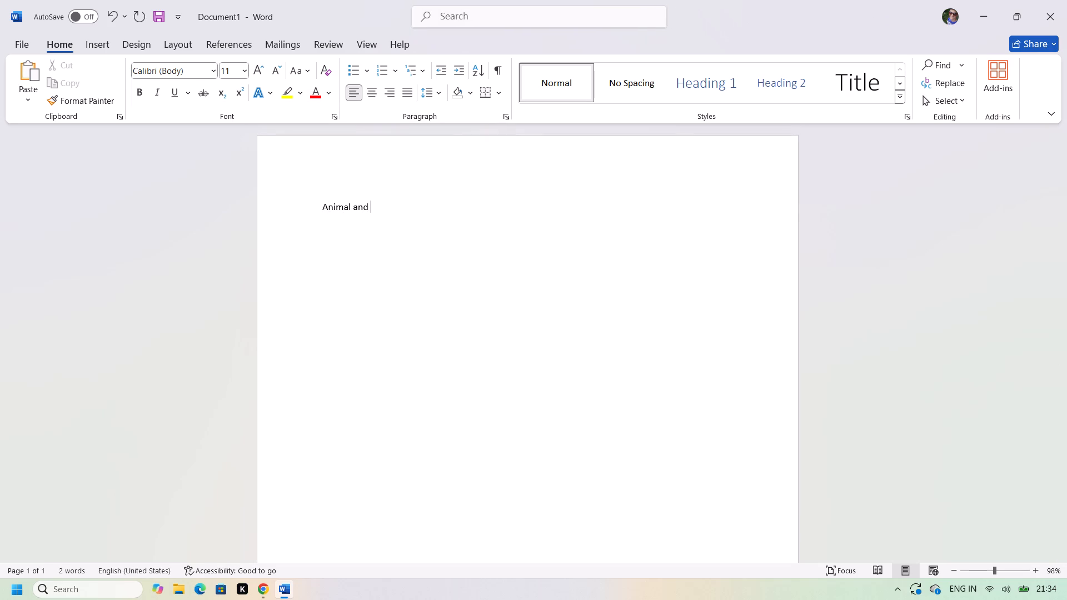
type("Plant")
key("space")
key("shift+v")
type("ectors")
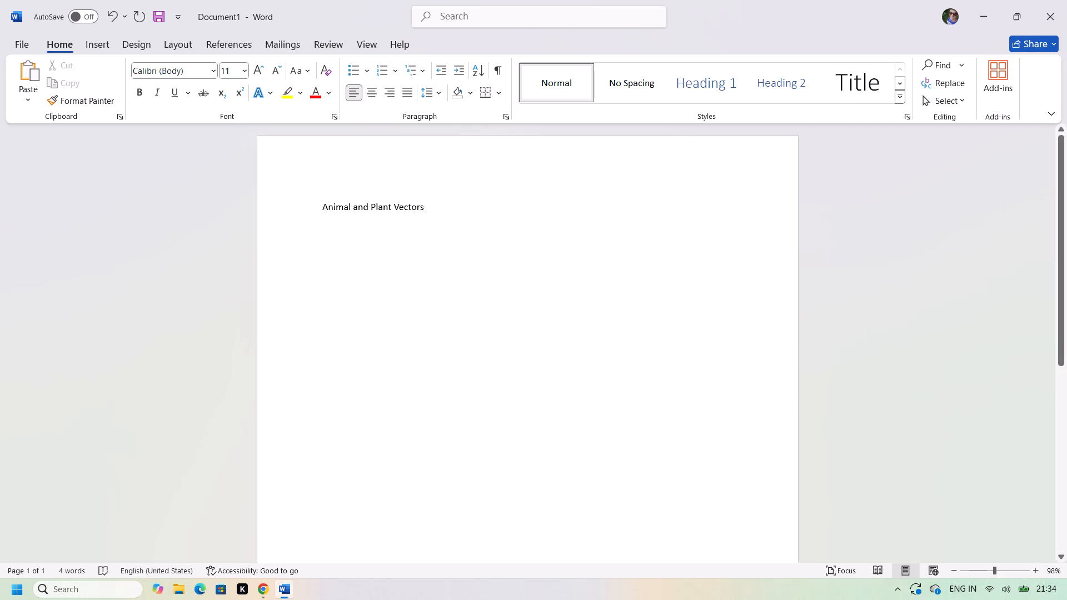
Format the title "Animal and Plant Vectors" as bold 16 pt Times New Roman.
left_click_drag(325, 208, 484, 204)
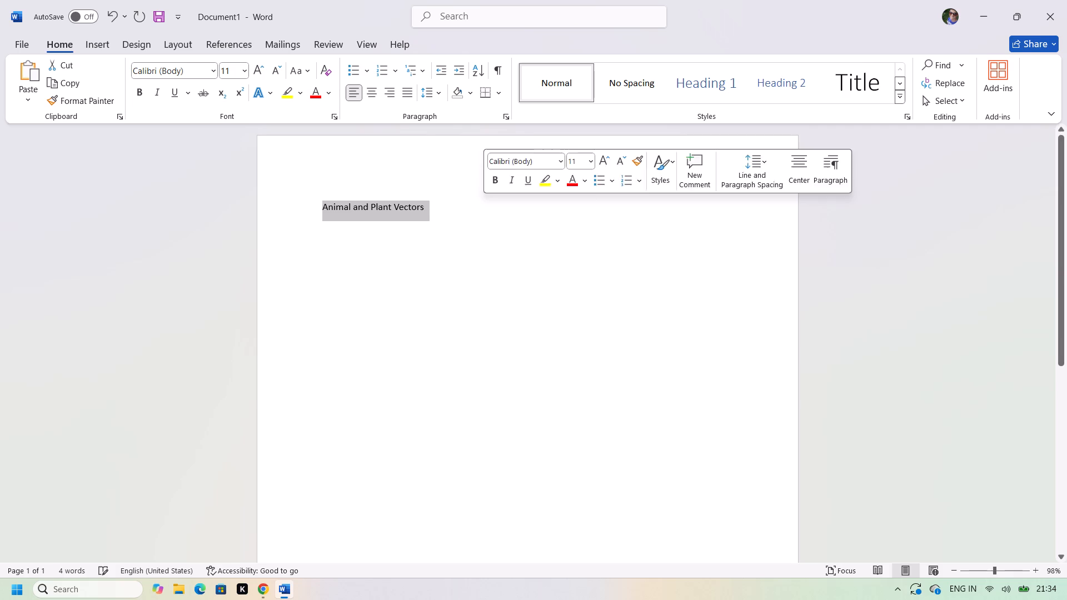
triple_click(257, 71)
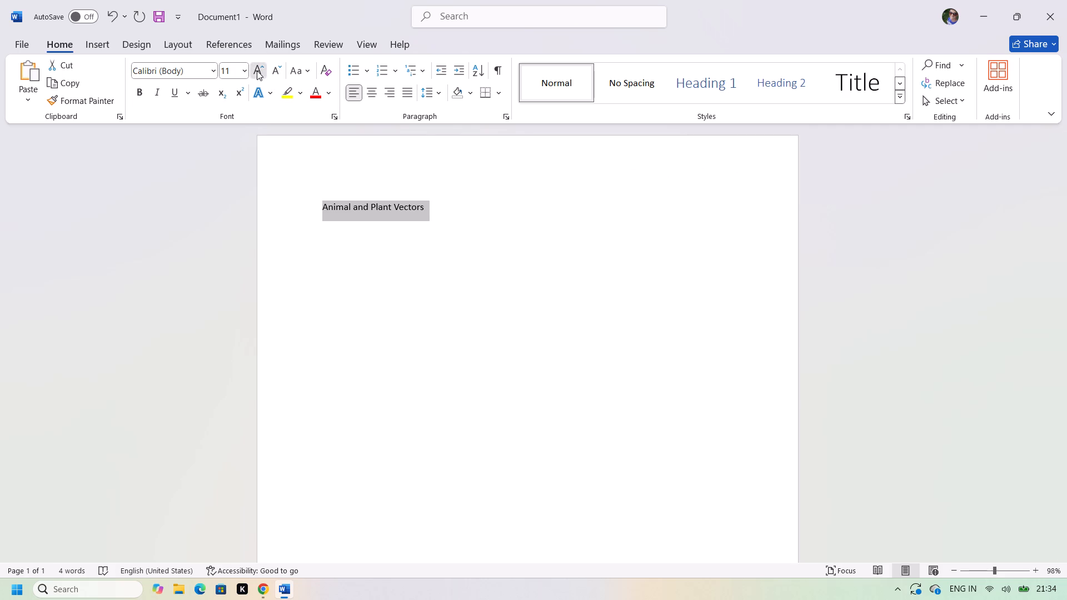
left_click(257, 71)
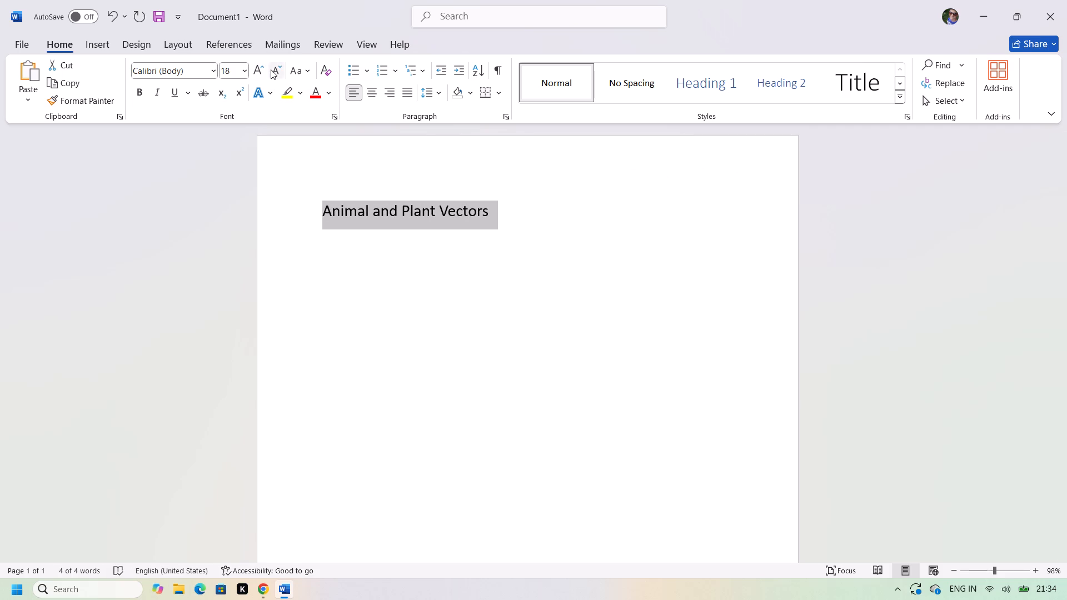
left_click(271, 69)
left_click(144, 84)
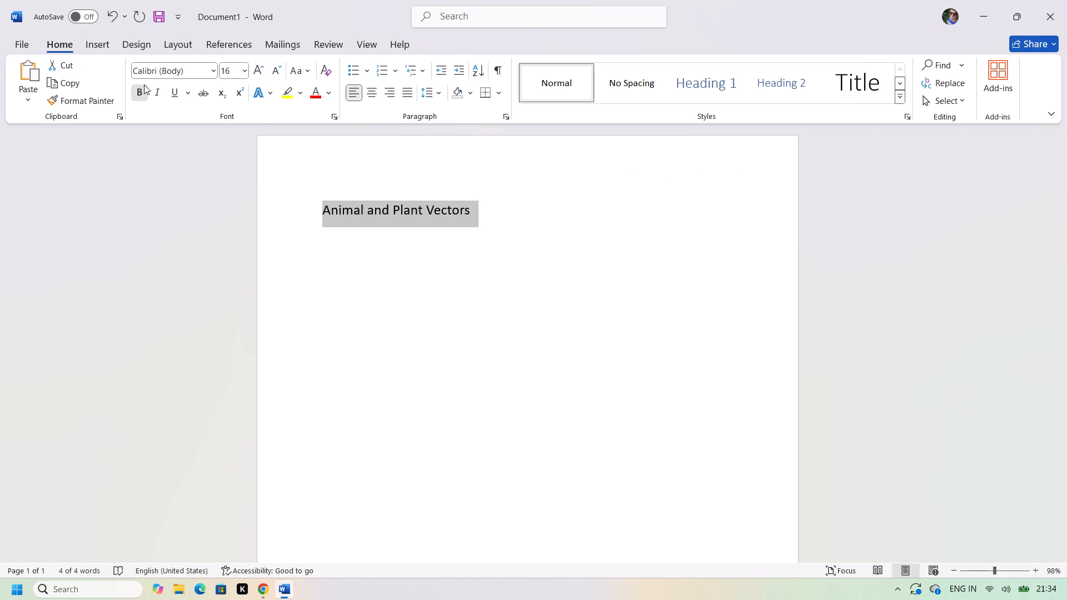
left_click(216, 71)
left_click(200, 165)
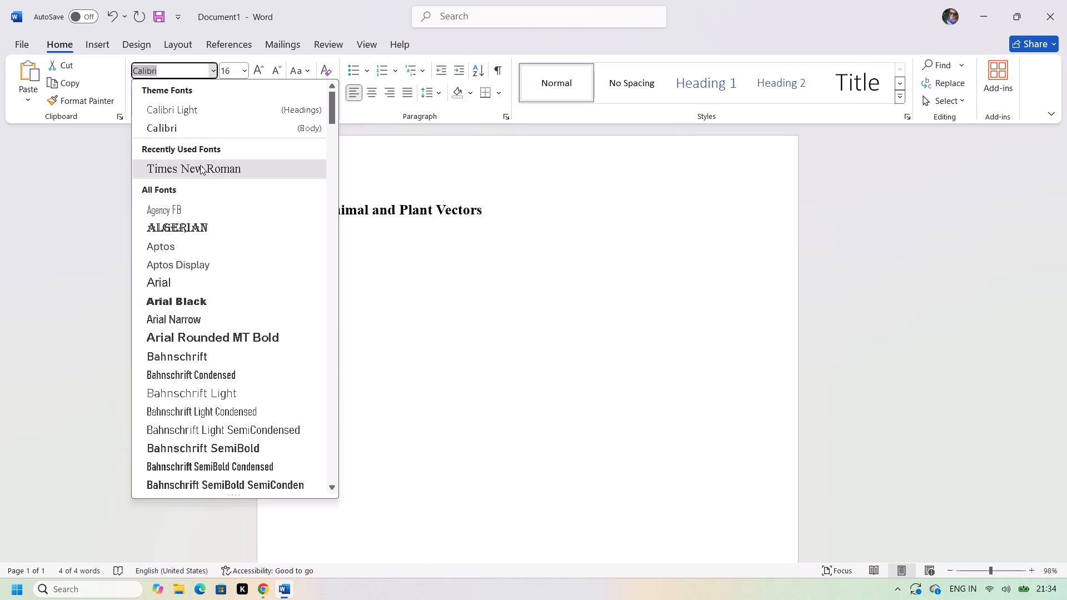
left_click(318, 212)
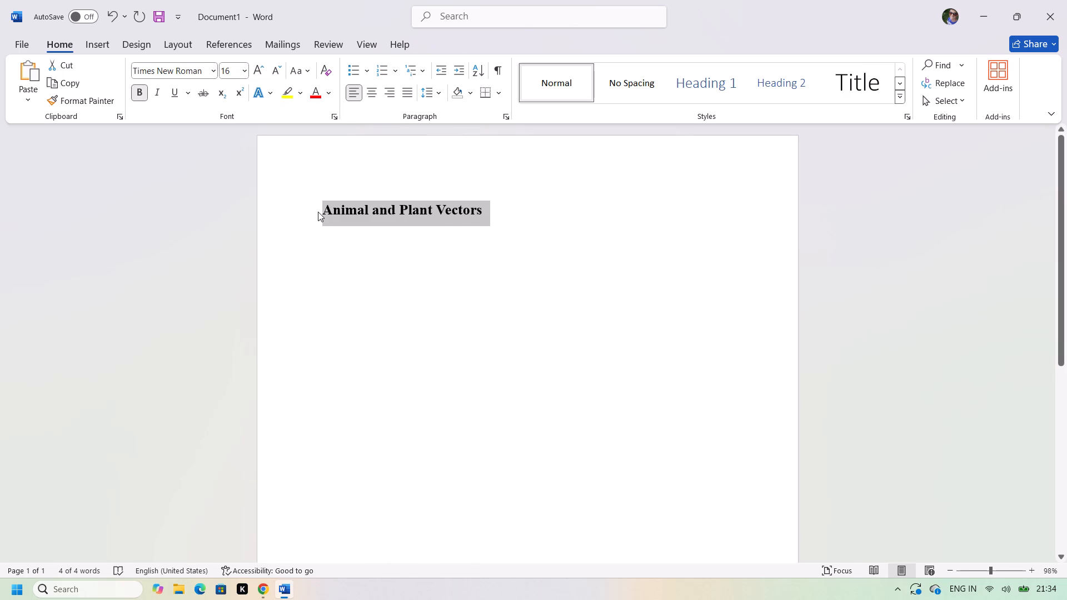
Paste the copied vector notes on a new line below the title, with that line set to non-bold 14 pt text.
left_click(492, 212)
key("Return")
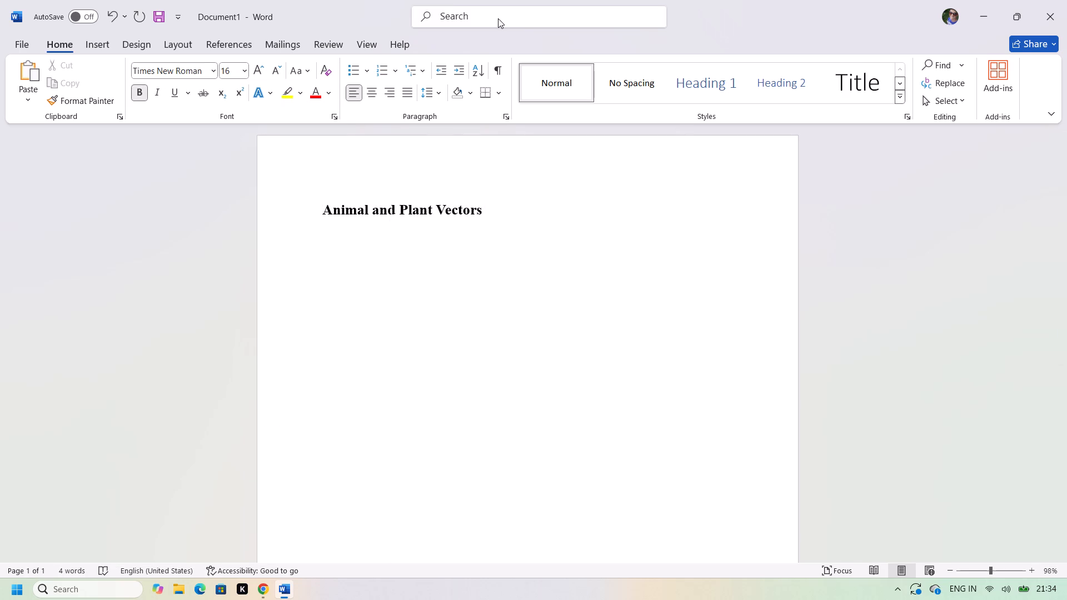
left_click(277, 63)
left_click(137, 99)
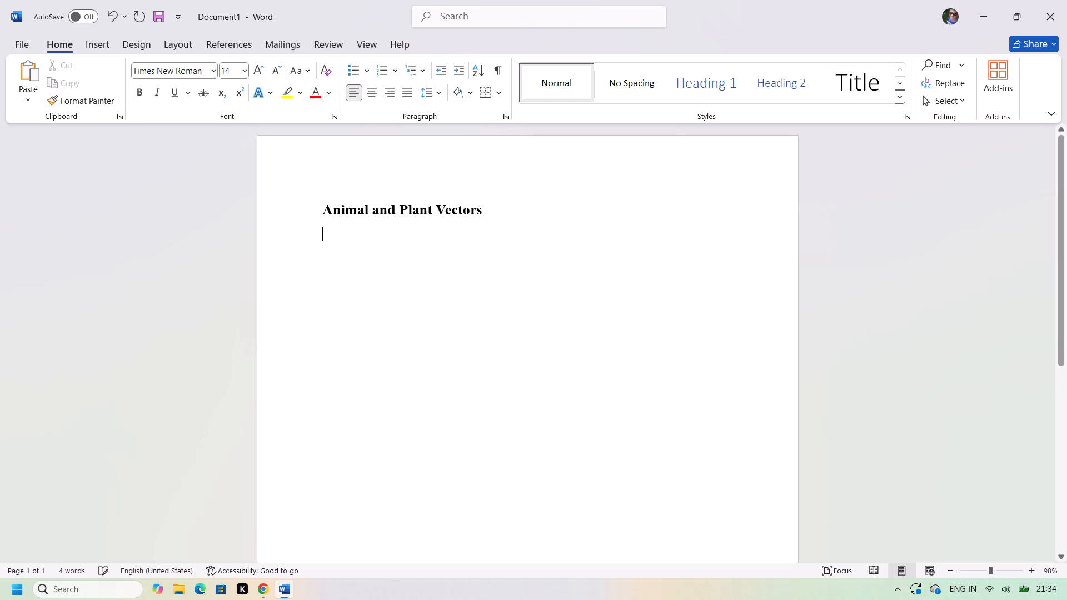
key("ctrl+v")
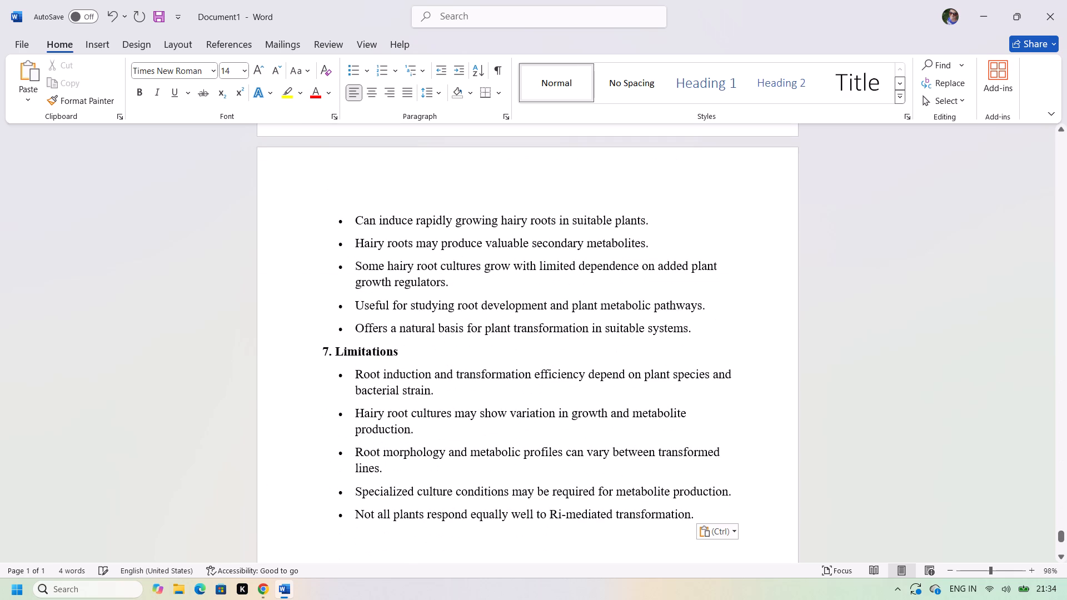
Remove the number "1." from the "Definition" heading under retroviral vectors, keeping the heading on its own line.
scroll(426, 343, "up", 5)
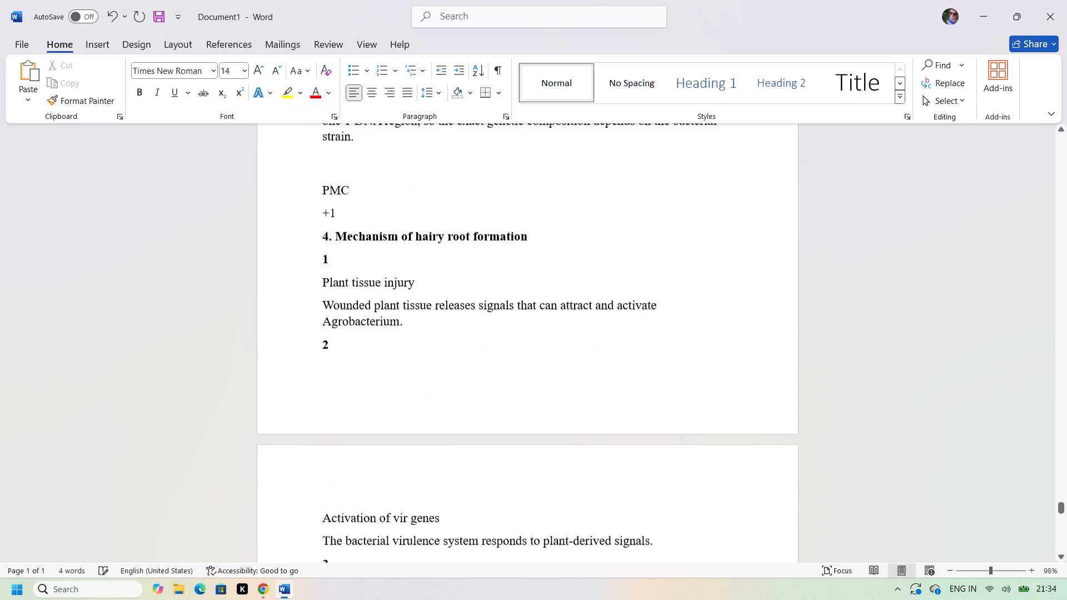
scroll(426, 343, "up", 10)
scroll(426, 343, "up", 20)
scroll(426, 343, "up", 5)
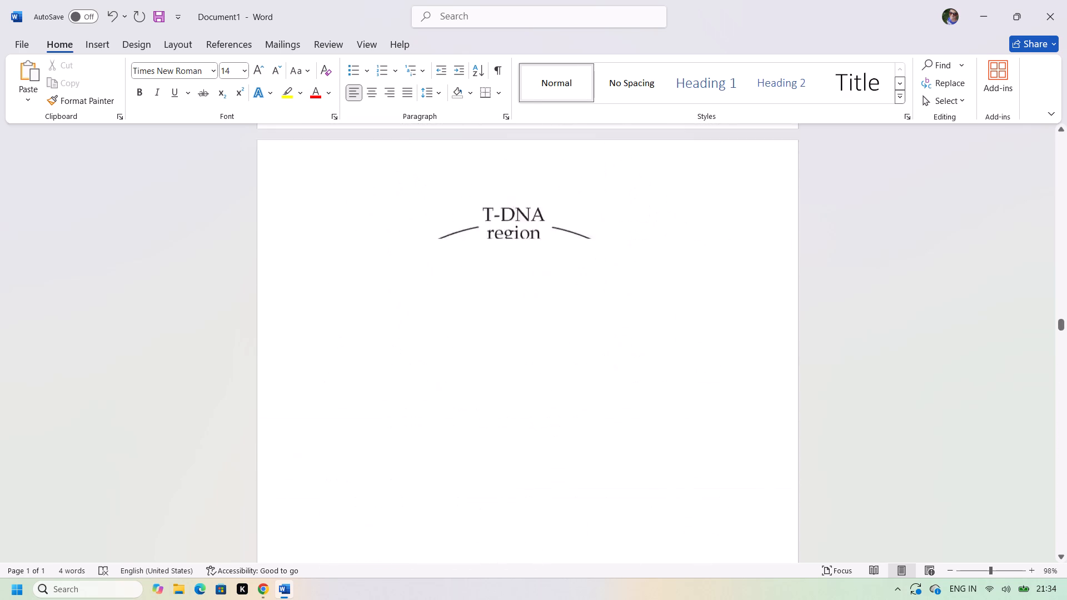
scroll(426, 343, "up", 14)
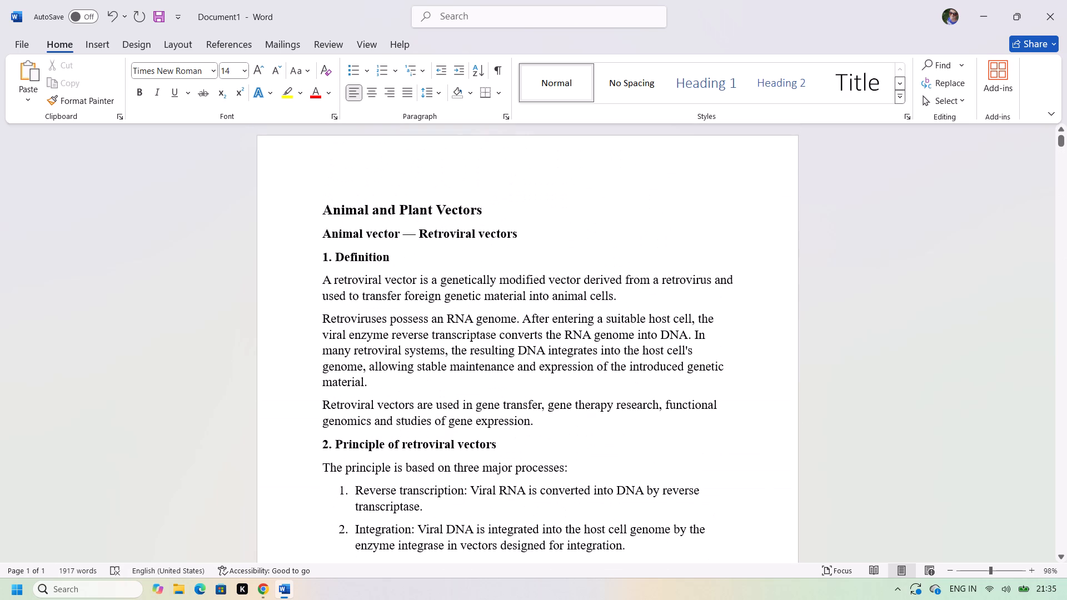
scroll(426, 343, "down", 1)
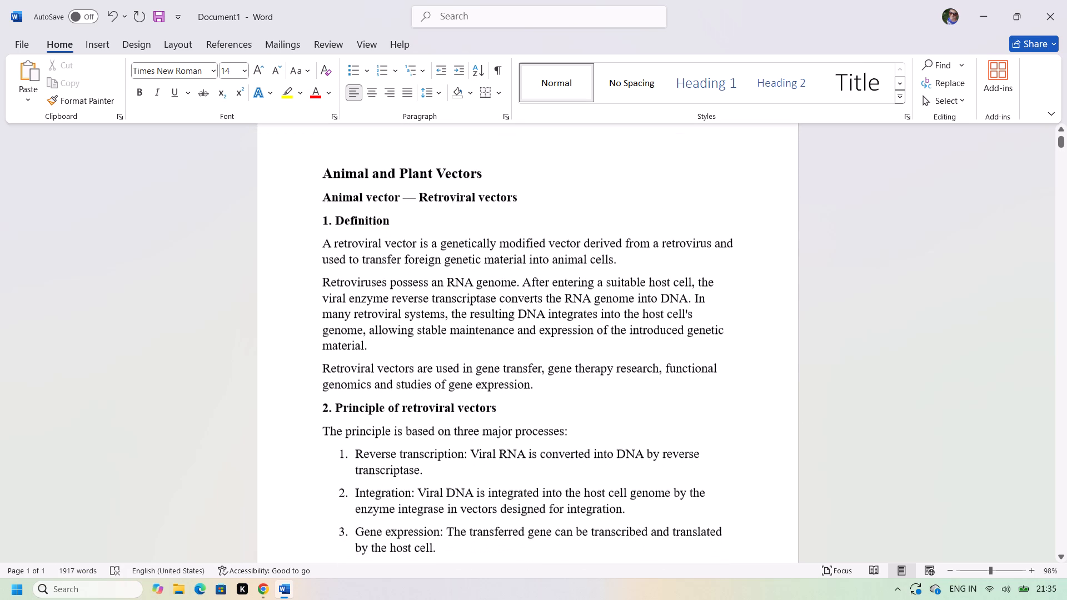
scroll(426, 343, "down", 1)
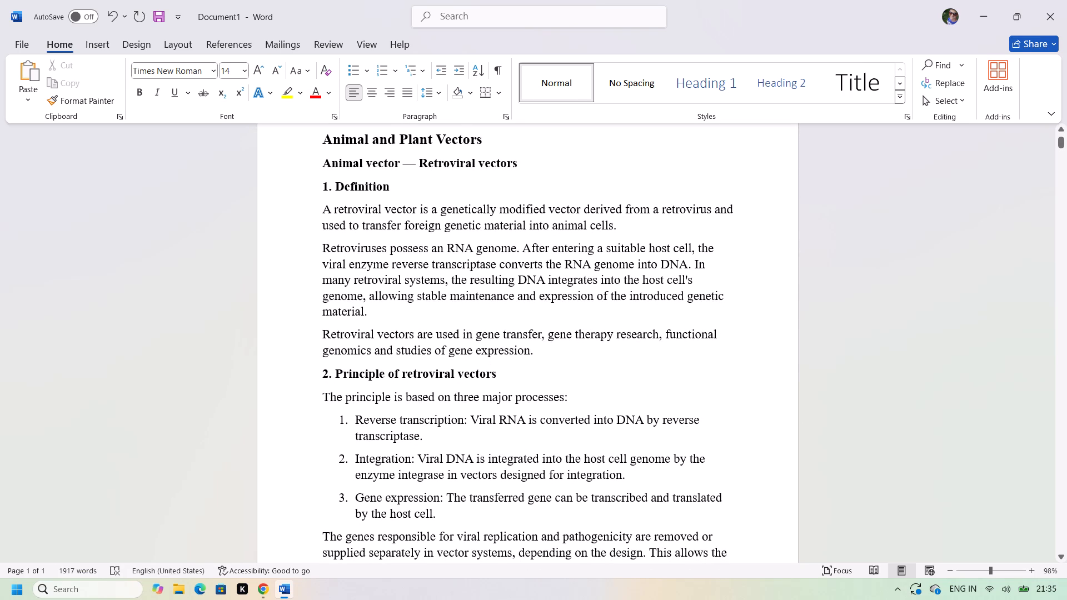
left_click(332, 188)
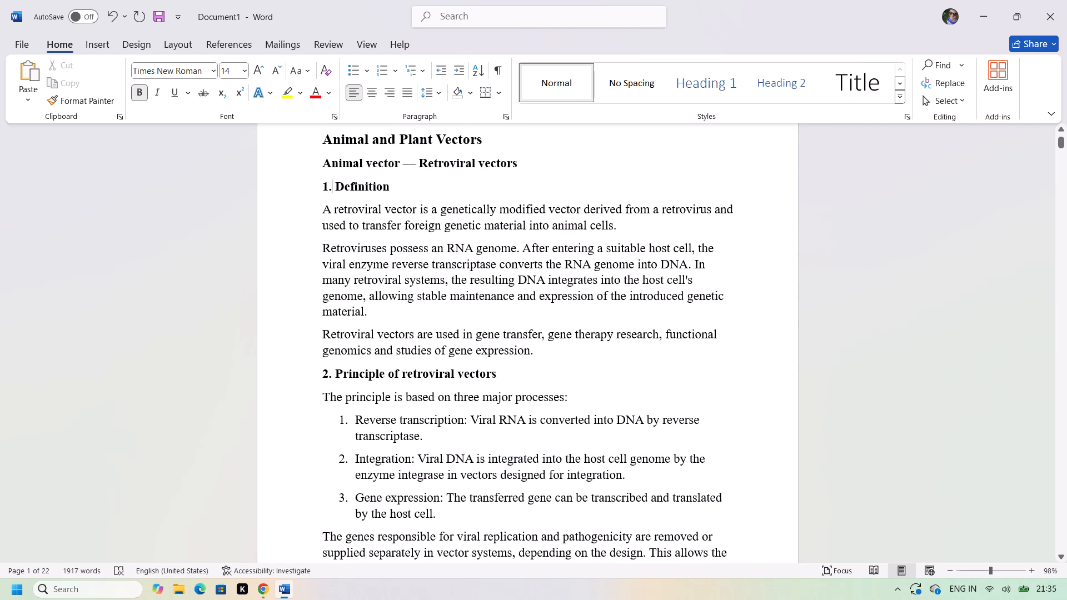
key("BackSpace")
key("BackSpace")
key("BackSpace")
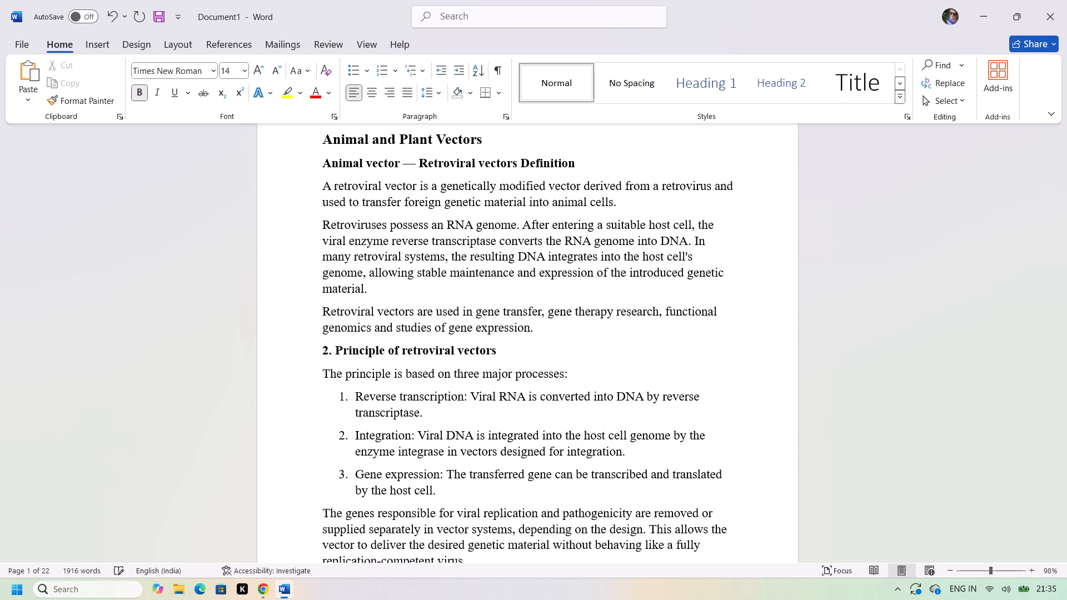
key("Return")
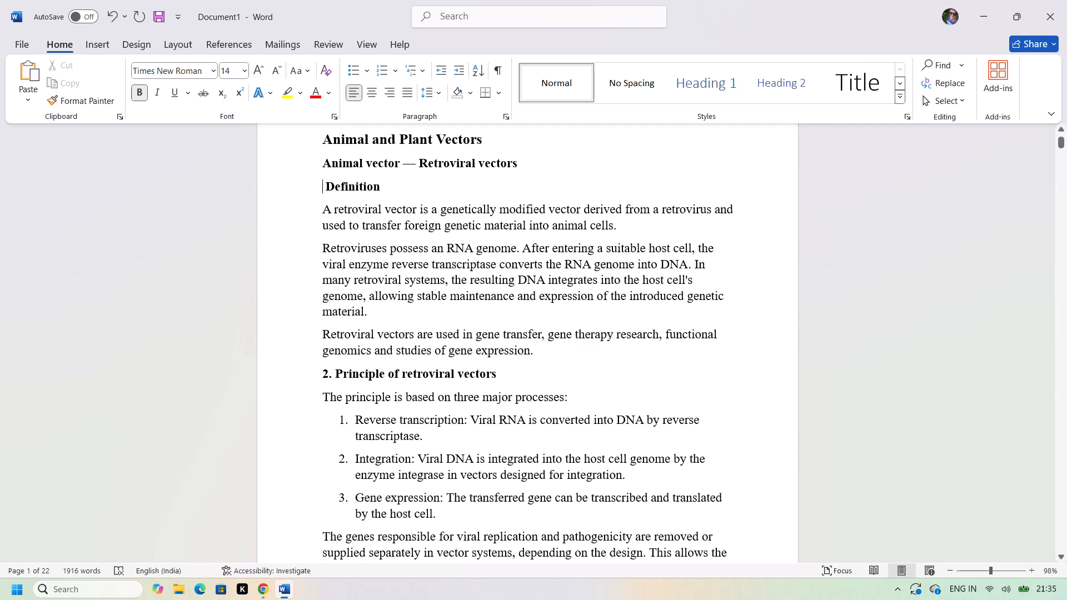
Remove the number "2." from the "Principle of retroviral vectors" heading.
left_click(335, 377)
key("BackSpace")
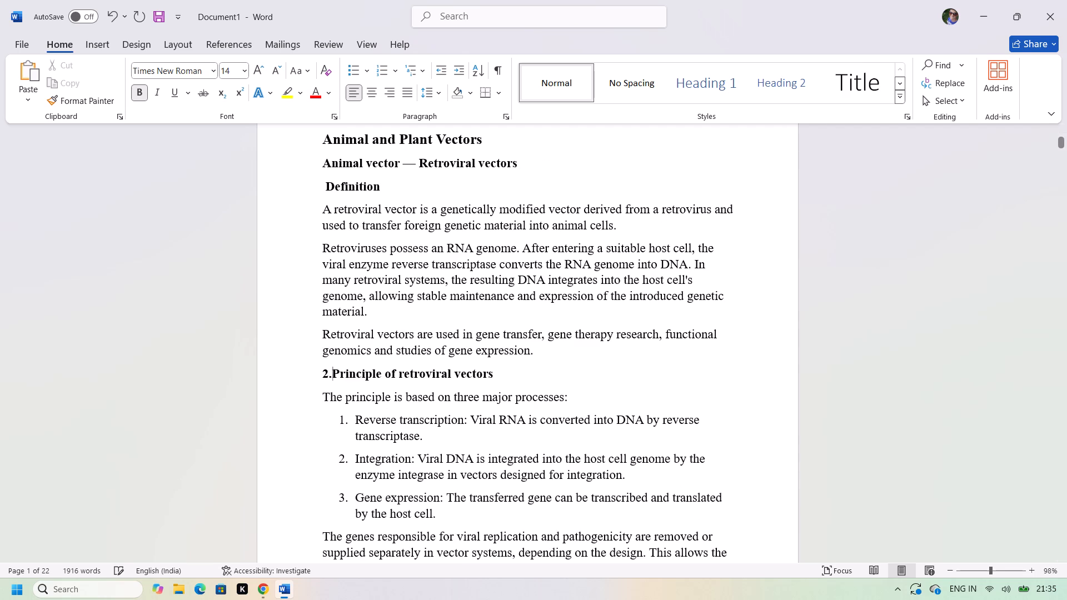
key("BackSpace")
key("BackSpace")
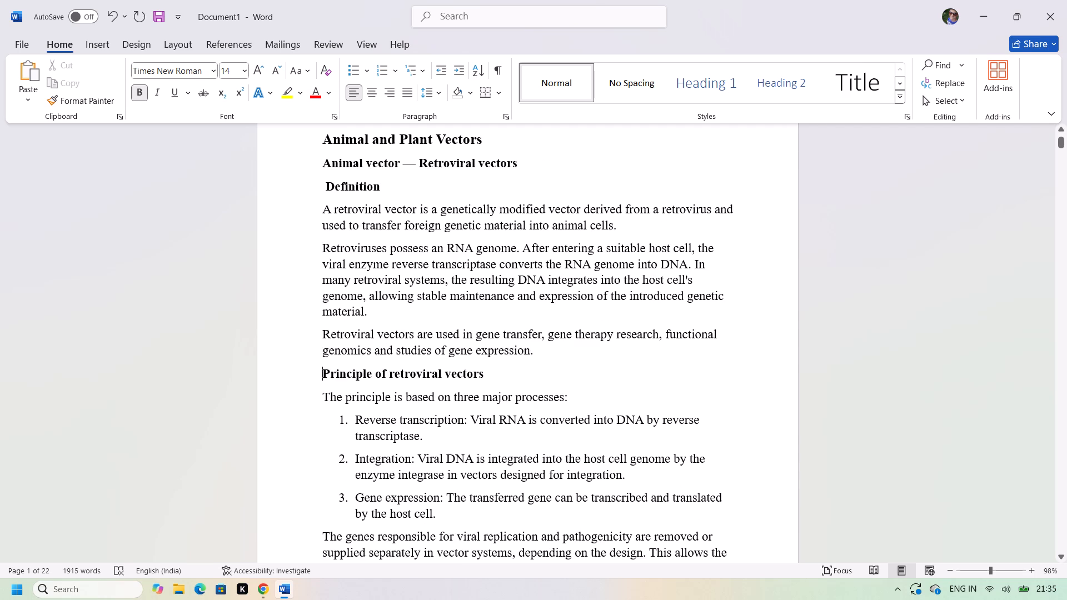
Delete the "NCBI Bookshelf" citation with its logo and "+1" line at the end of the retroviral vector principle section.
scroll(358, 457, "down", 3)
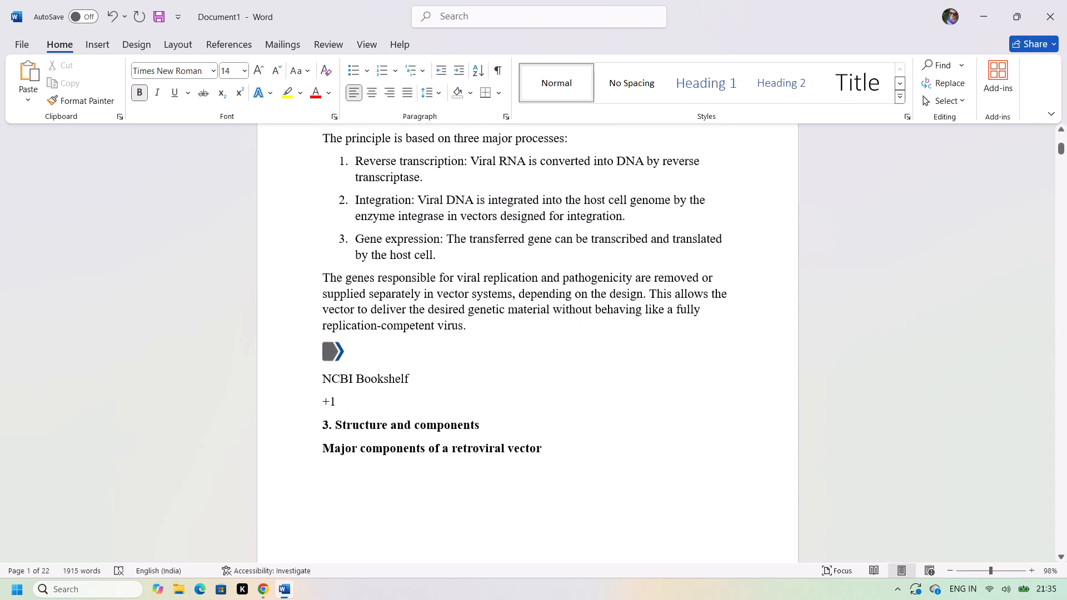
left_click(346, 409)
key("BackSpace")
key("BackSpace")
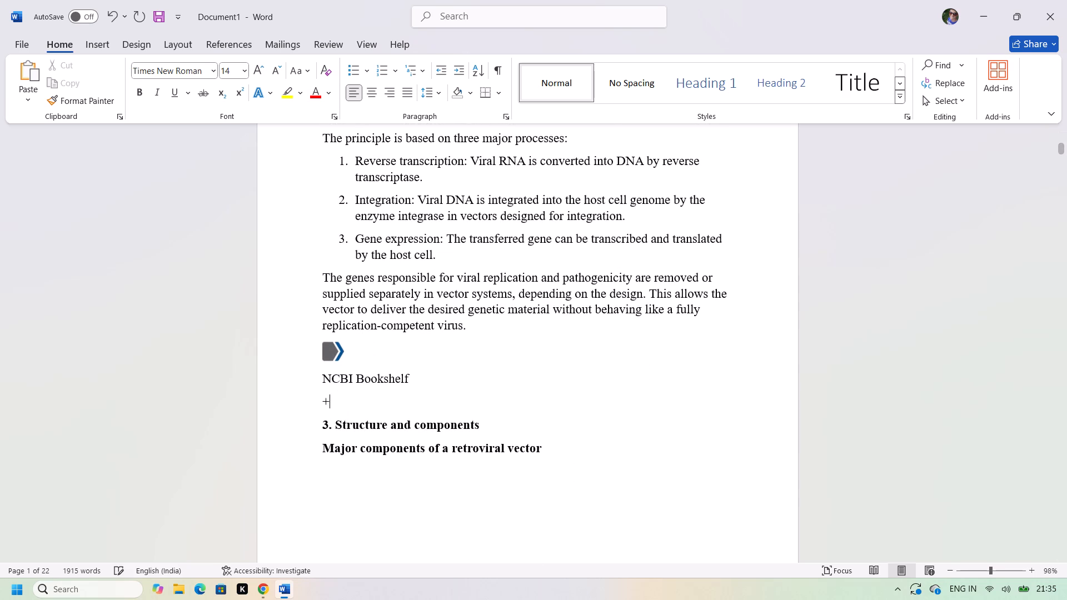
key("BackSpace")
key("BackSpace")
key("BackSpace")
key("BackSpace")
key("BackSpace")
key("BackSpace")
key("BackSpace")
key("BackSpace")
key("BackSpace")
key("BackSpace")
key("BackSpace")
key("BackSpace")
key("BackSpace")
key("BackSpace")
key("BackSpace")
key("BackSpace")
key("BackSpace")
key("BackSpace")
key("BackSpace")
key("BackSpace")
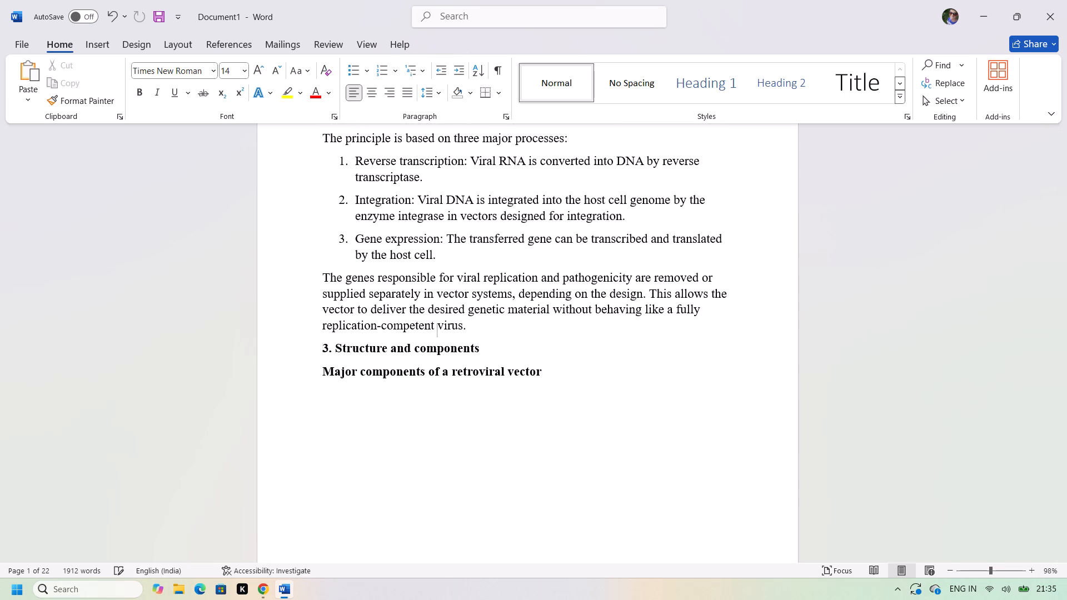
Remove the number "3." from the "Structure and components" heading.
left_click(335, 345)
key("BackSpace")
key("BackSpace")
key("BackSpace")
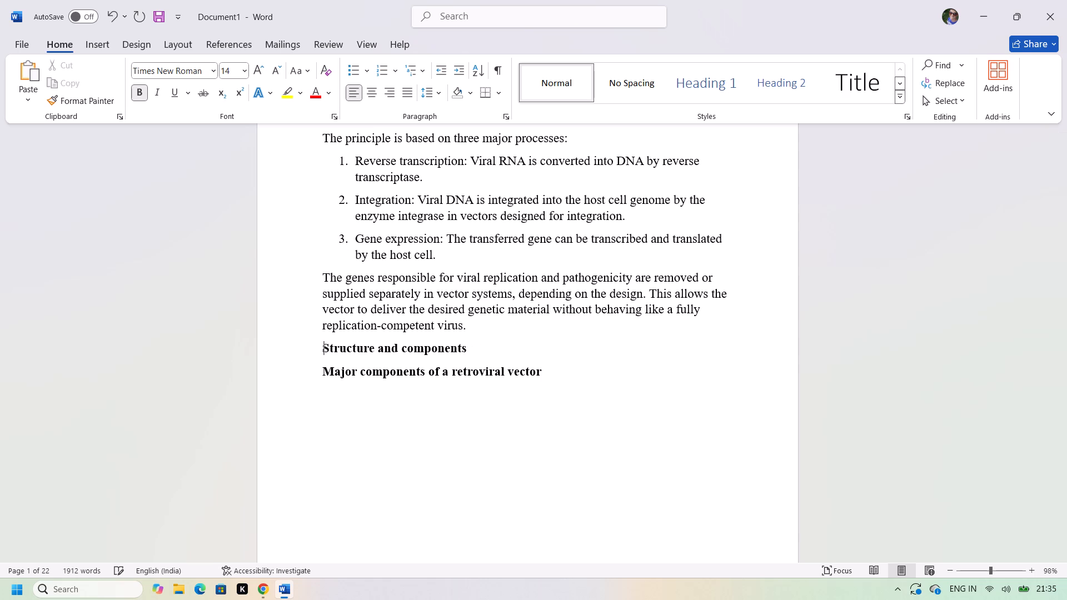
Remove the number "4." and its leading space from the "Mechanism of retroviral gene transfer" heading, keeping it on its own line.
scroll(343, 412, "down", 2)
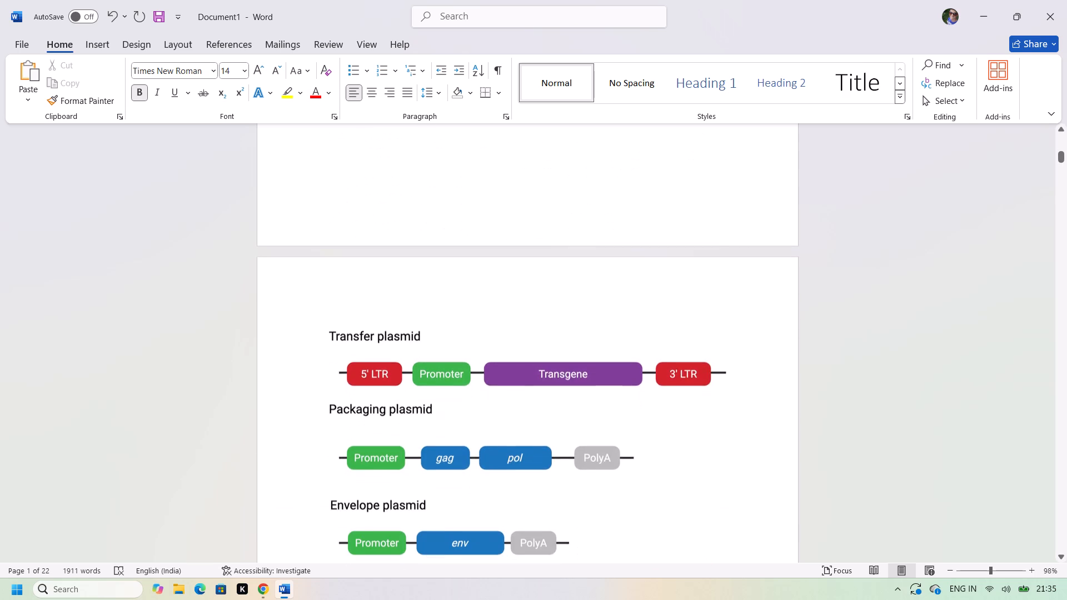
scroll(343, 412, "down", 2)
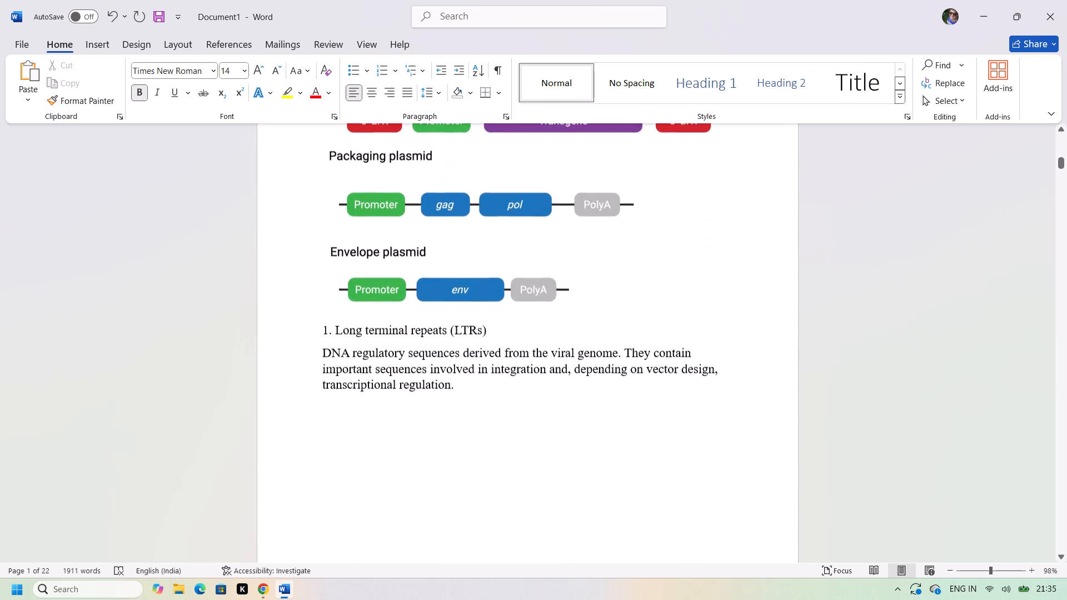
scroll(343, 412, "down", 5)
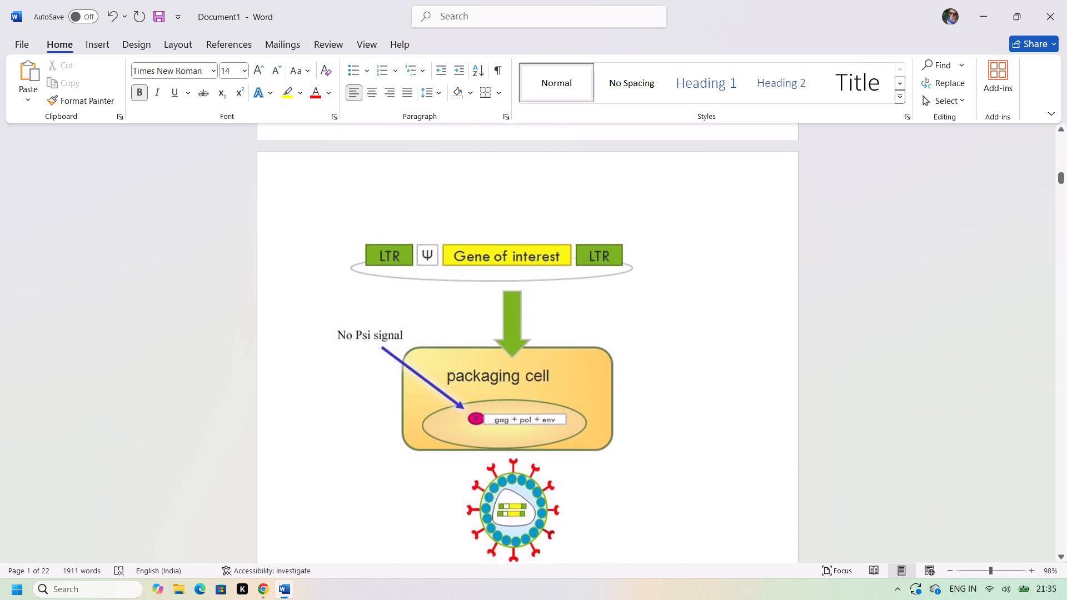
scroll(343, 412, "down", 6)
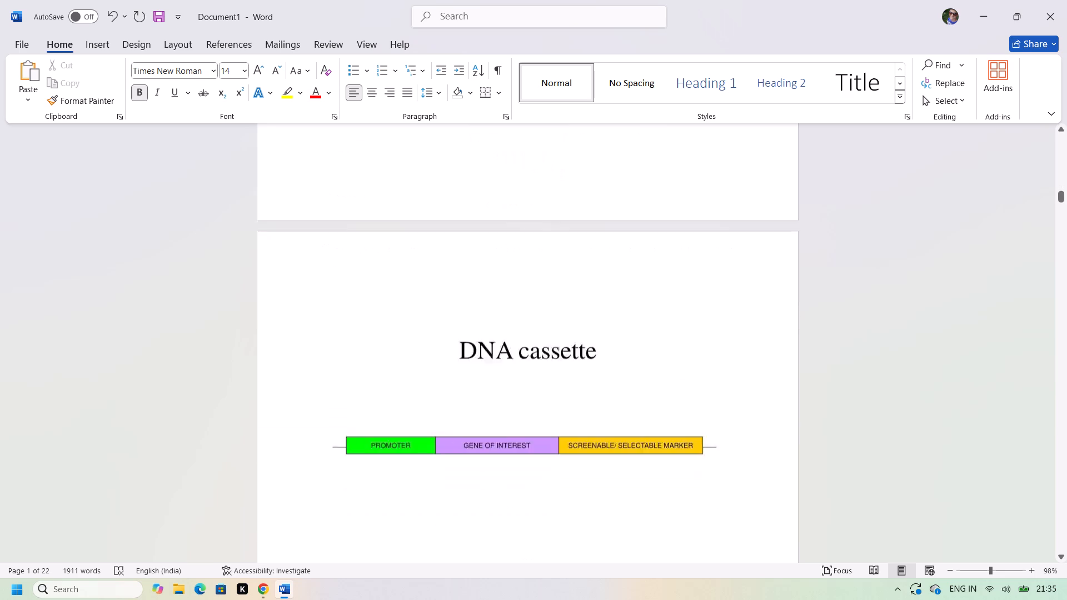
scroll(343, 412, "down", 2)
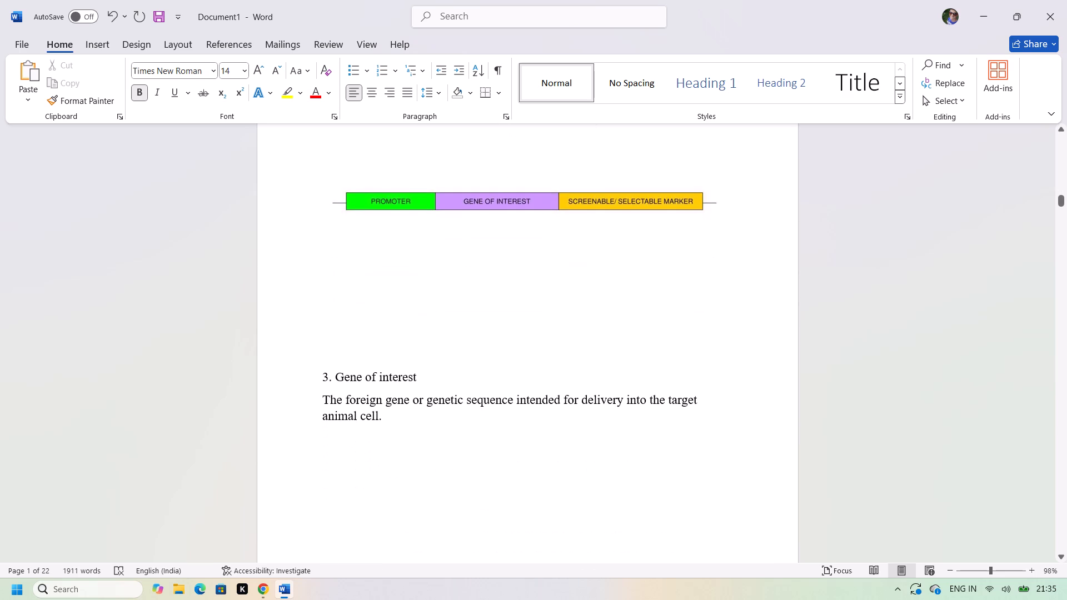
scroll(343, 412, "down", 6)
scroll(343, 412, "up", 1)
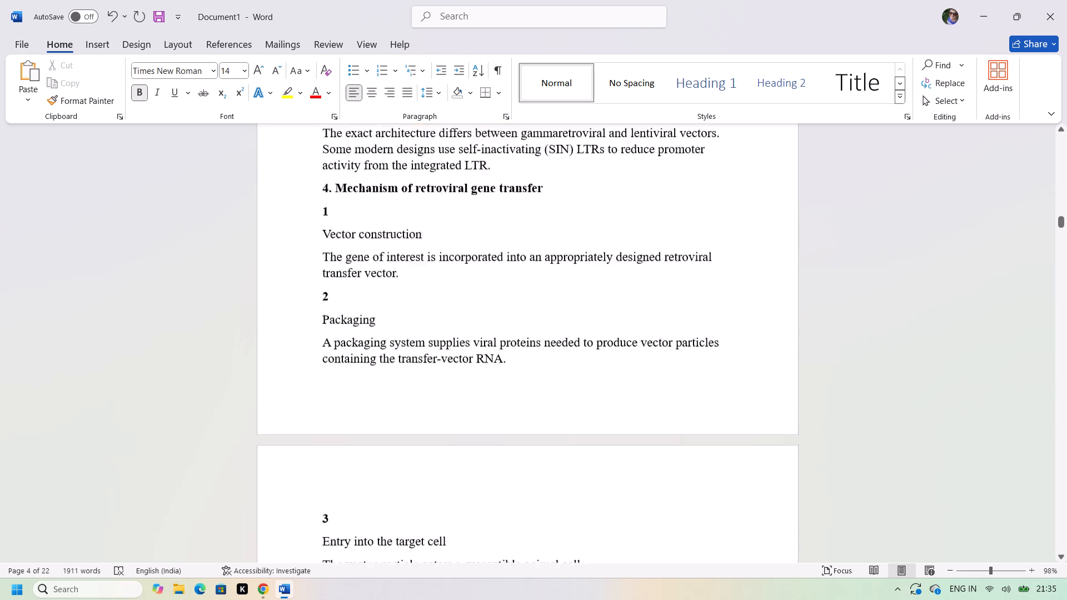
scroll(343, 412, "up", 1)
scroll(343, 412, "down", 2)
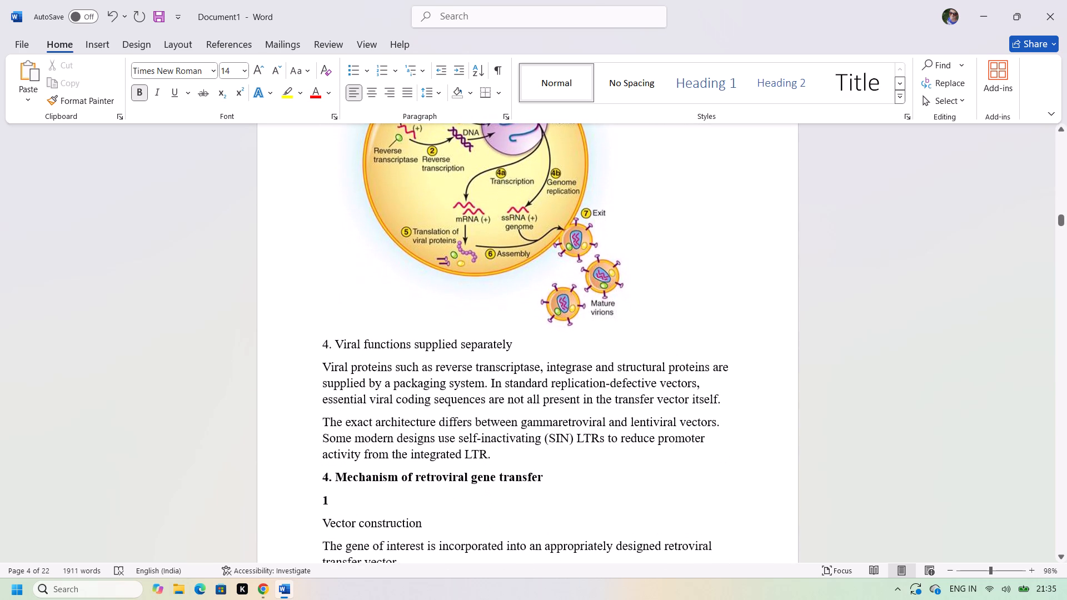
scroll(343, 412, "down", 2)
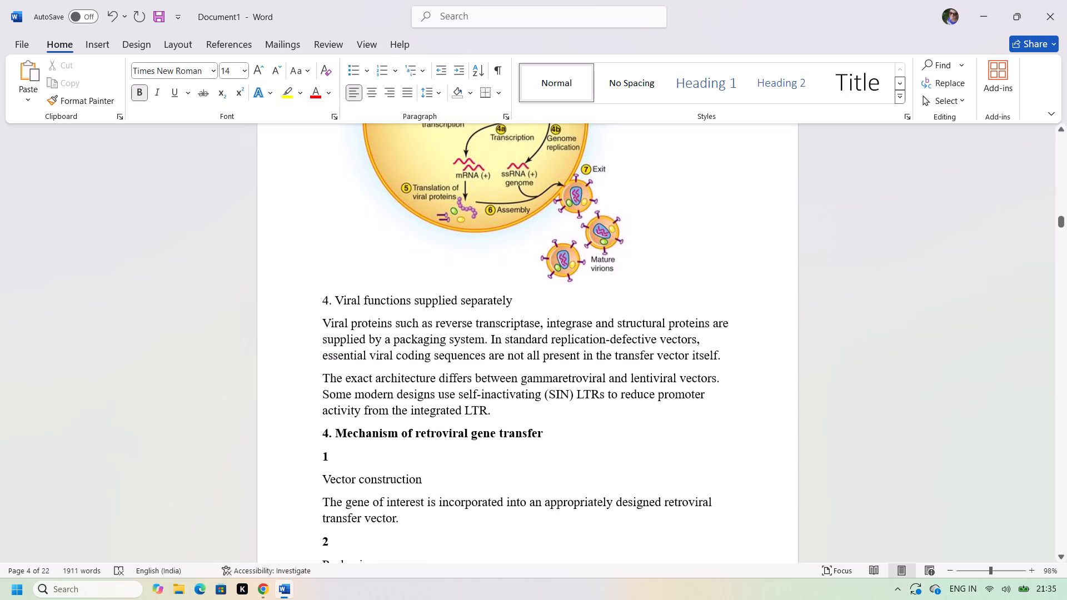
scroll(343, 412, "down", 1)
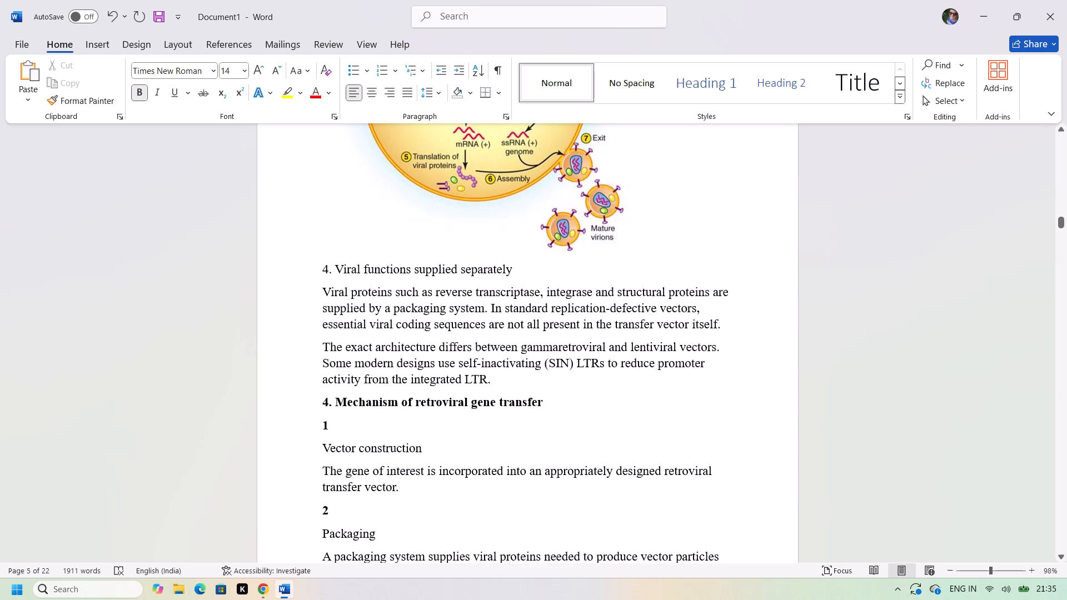
left_click(332, 406)
key("BackSpace")
key("BackSpace")
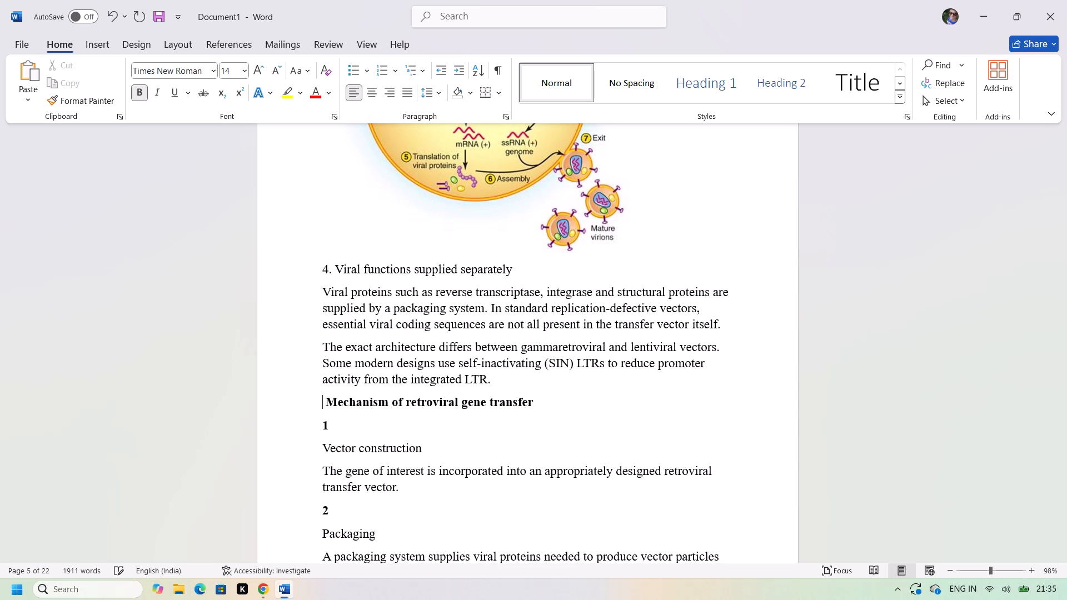
key("BackSpace")
key("Return")
key("Right")
key("BackSpace")
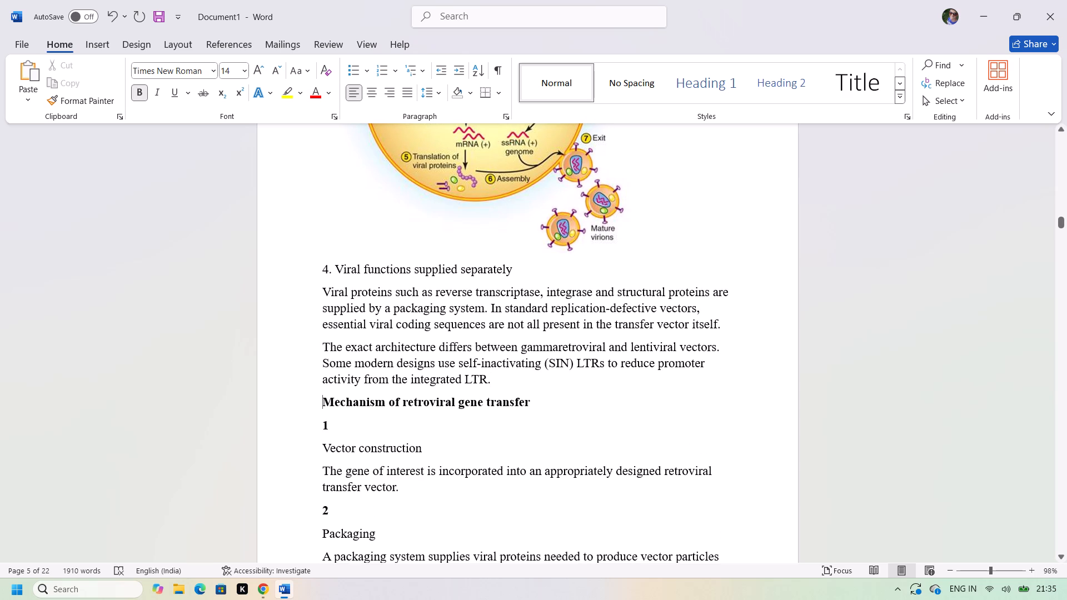
Join numbers 1 to 3 with their titles Vector construction, Packaging and Entry into the target cell, using a hyphen as in "1-Vector construction".
left_click(322, 444)
key("BackSpace")
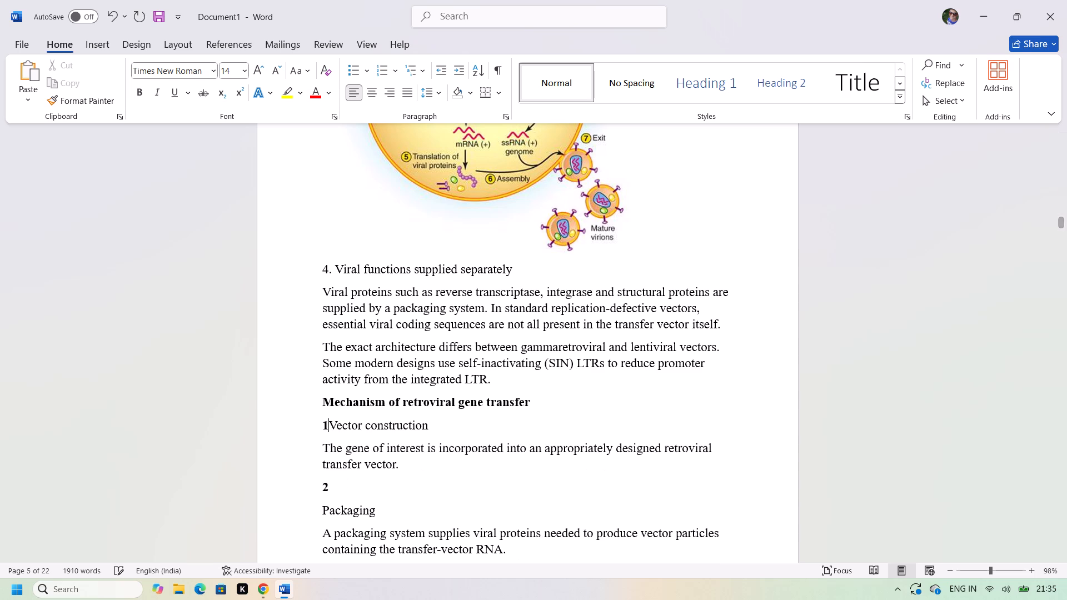
key("minus")
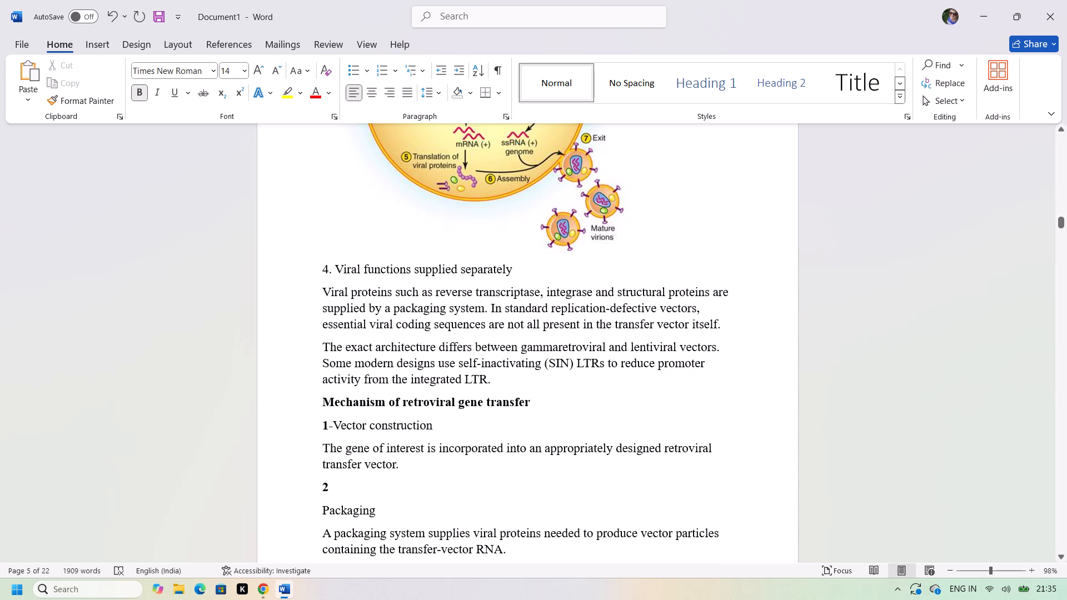
left_click(325, 508)
key("BackSpace")
key("minus")
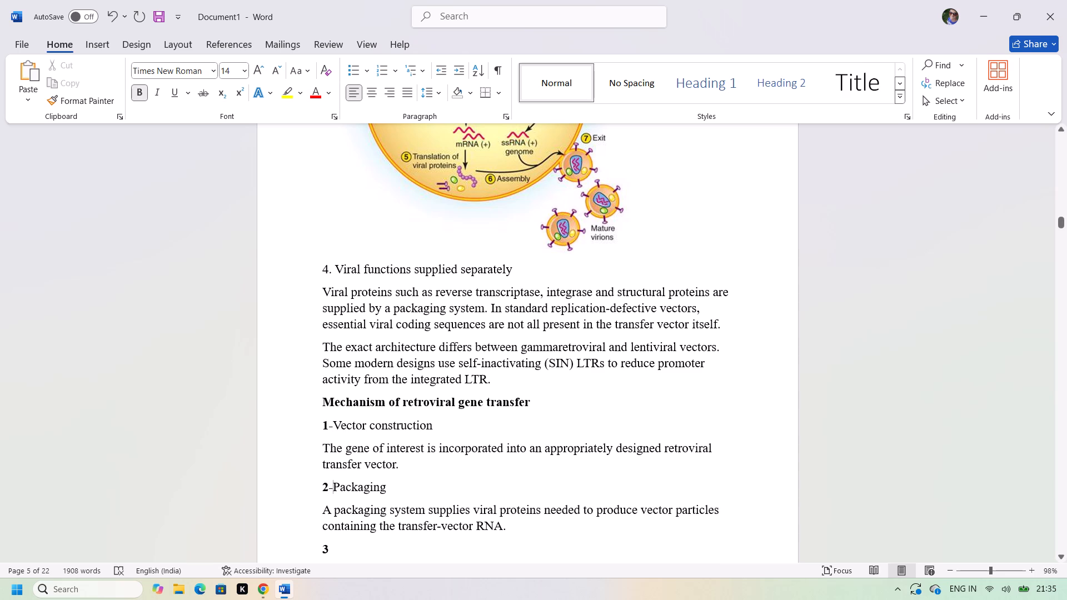
scroll(321, 483, "down", 1)
left_click(323, 452)
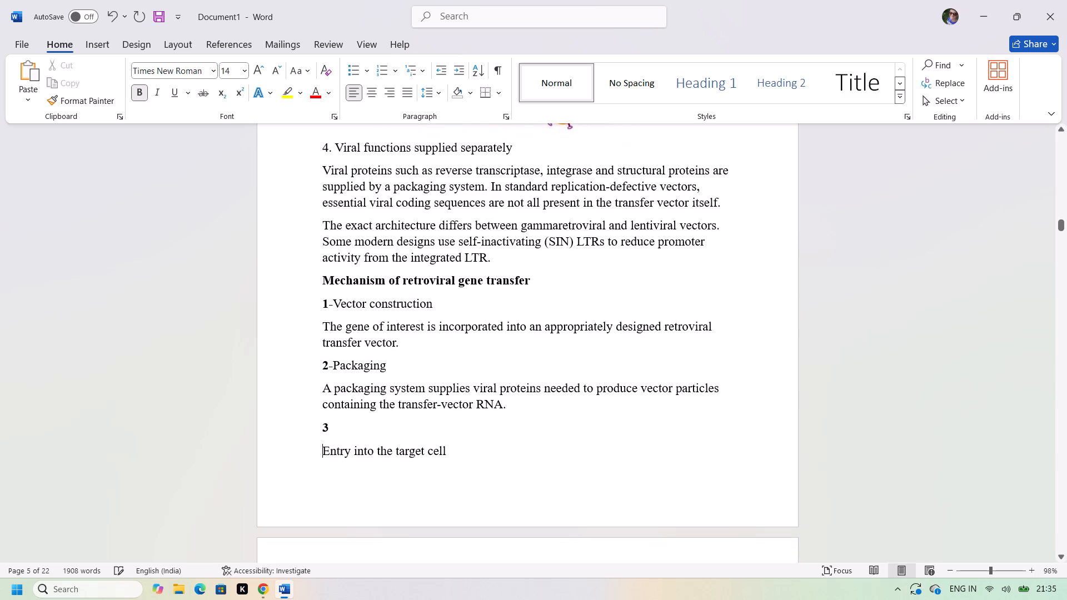
key("BackSpace")
key("minus")
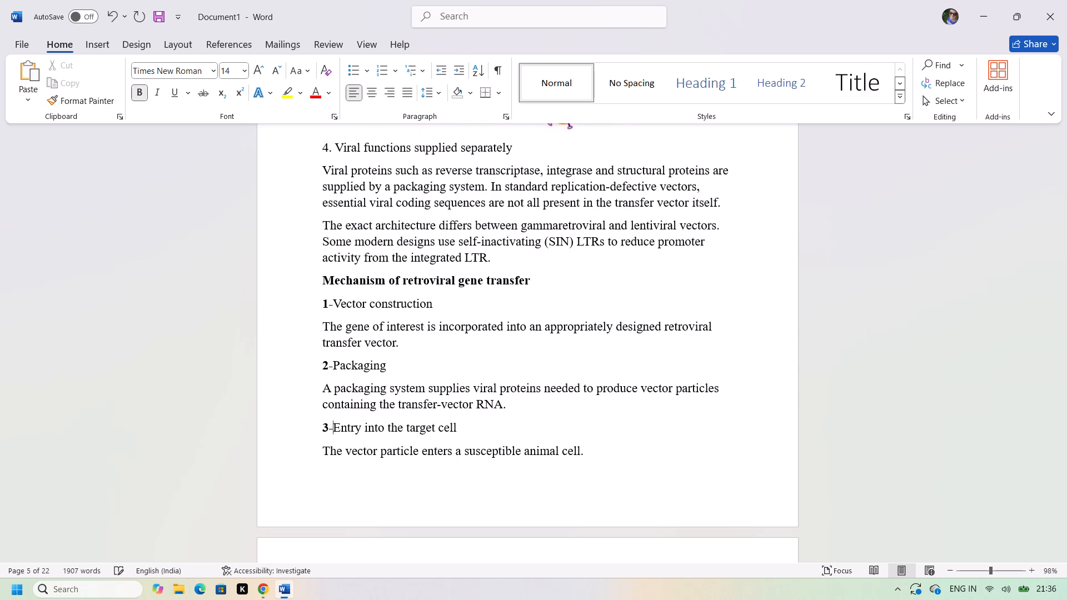
Join numbers 4 to 6 with their titles Reverse transcription, Integration and Gene expression, using a hyphen as in "4-Reverse transcription".
scroll(340, 431, "down", 2)
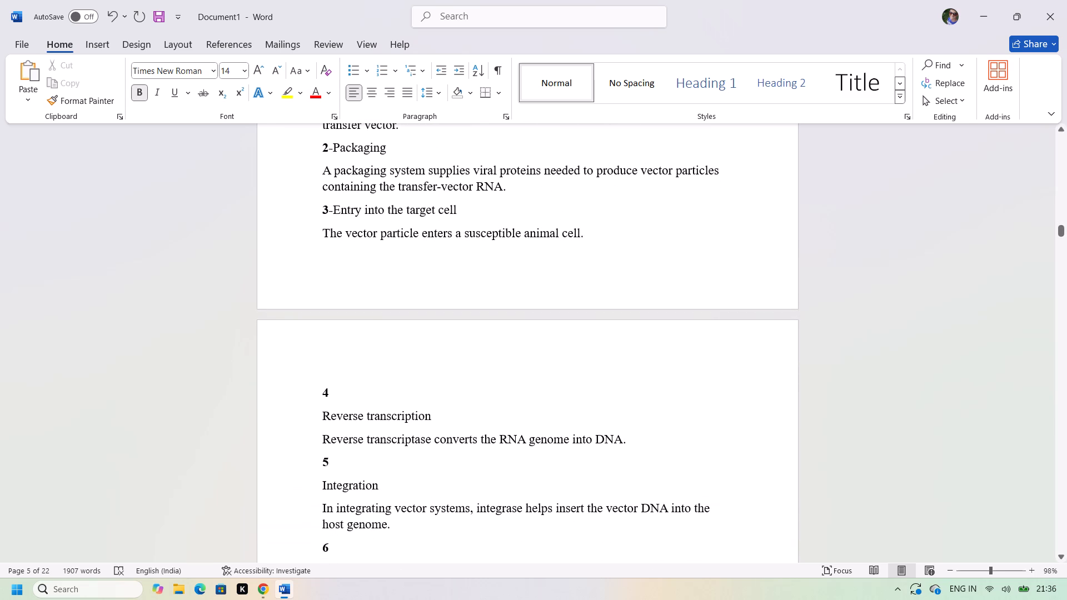
left_click(321, 415)
key("BackSpace")
key("minus")
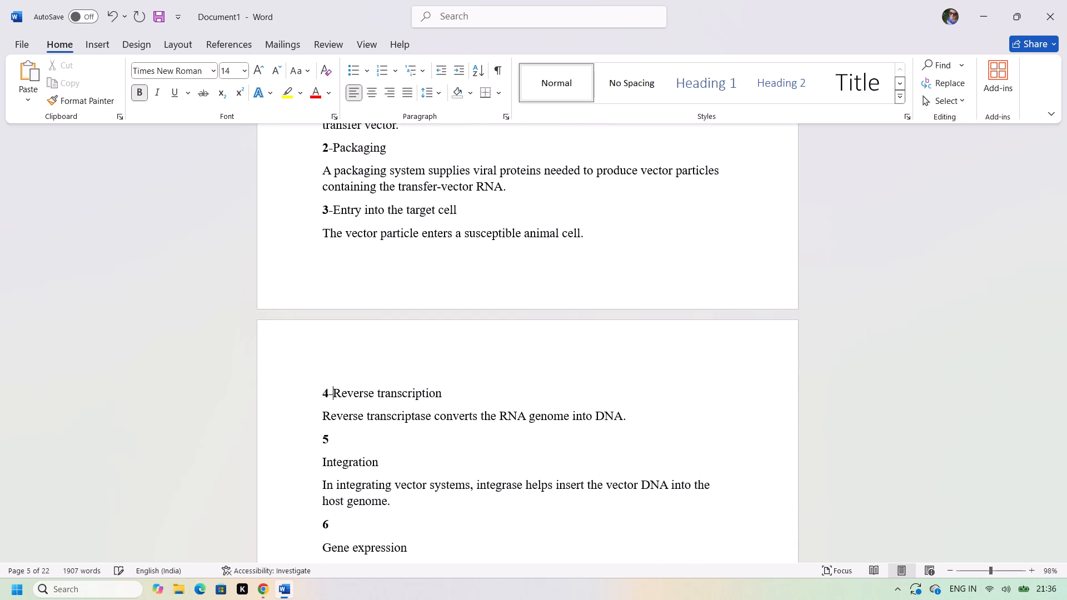
left_click(320, 468)
key("BackSpace")
key("minus")
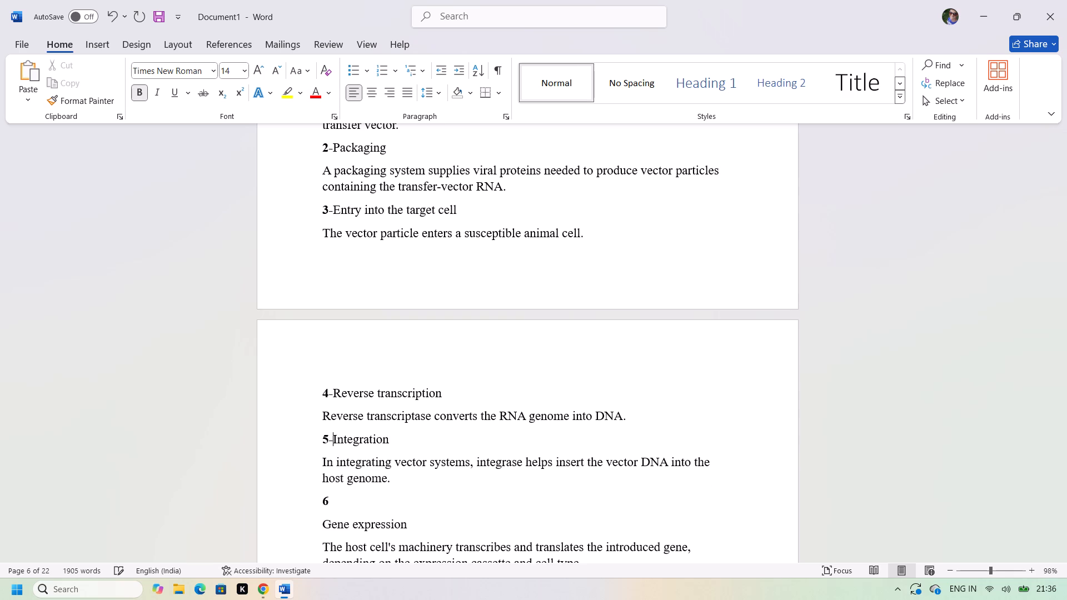
left_click(320, 524)
key("BackSpace")
key("minus")
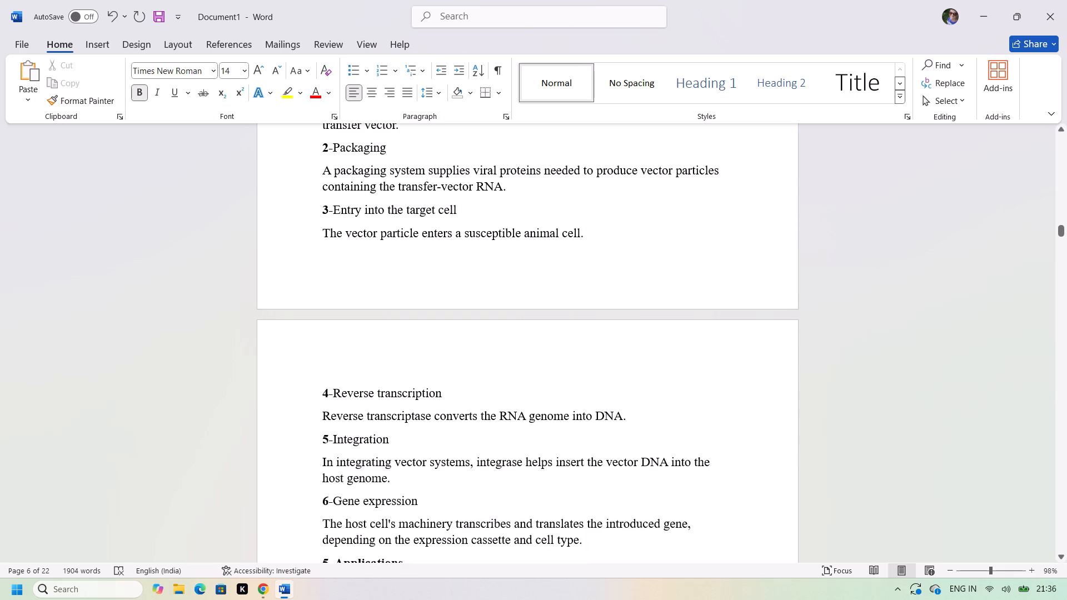
Remove the number "5." from the "Applications" heading of the retroviral vector section.
scroll(324, 487, "down", 3)
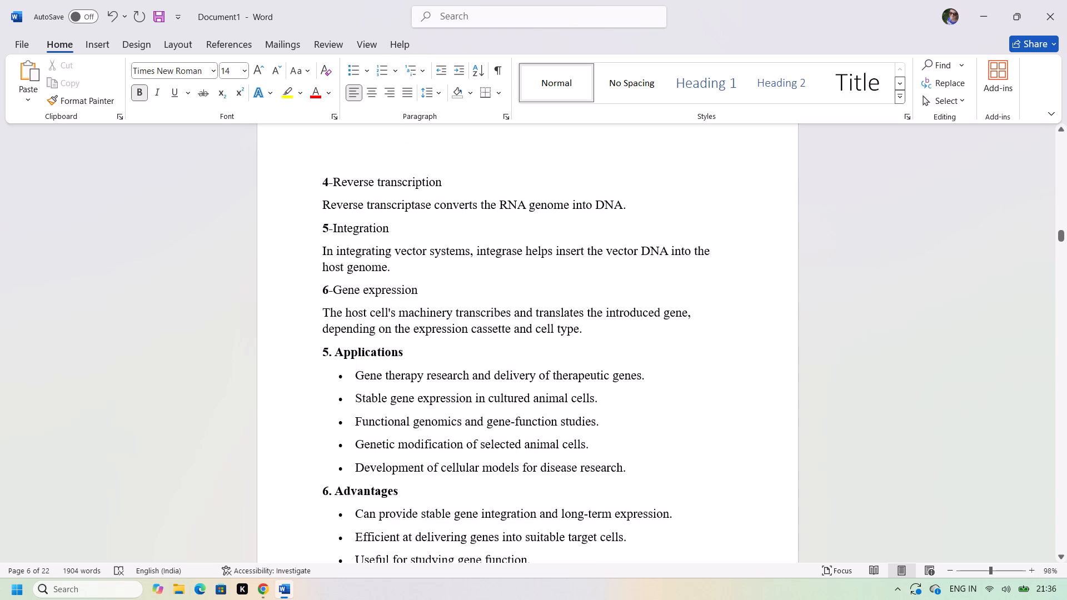
left_click(335, 351)
key("BackSpace")
key("BackSpace")
key("BackSpace")
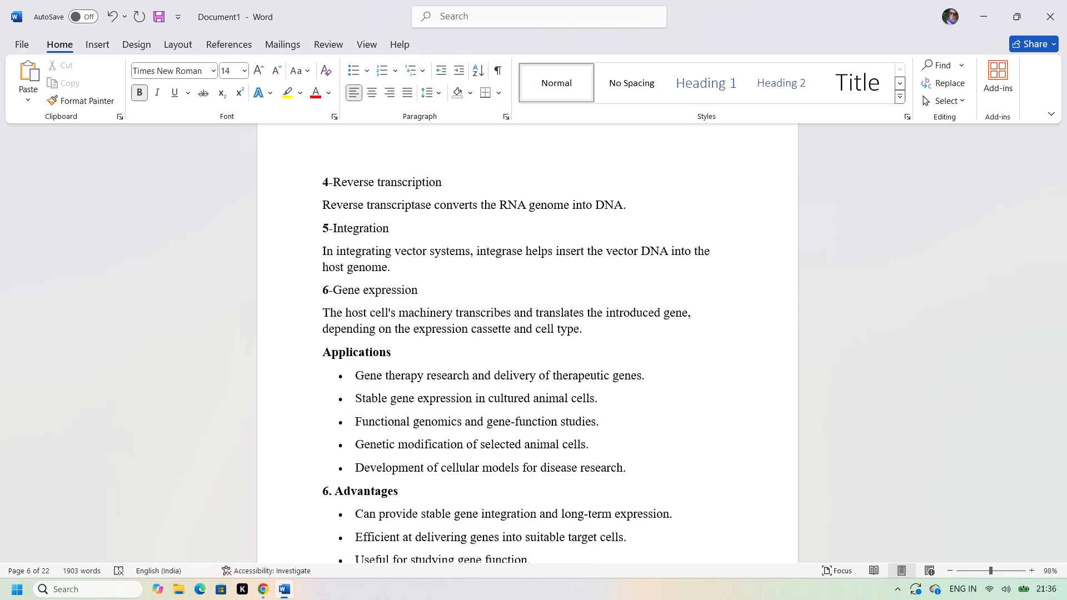
Remove the number "6." from the retroviral "Advantages" heading, keeping it on its own unbulleted line at the margin.
left_click(332, 491)
key("BackSpace")
key("BackSpace")
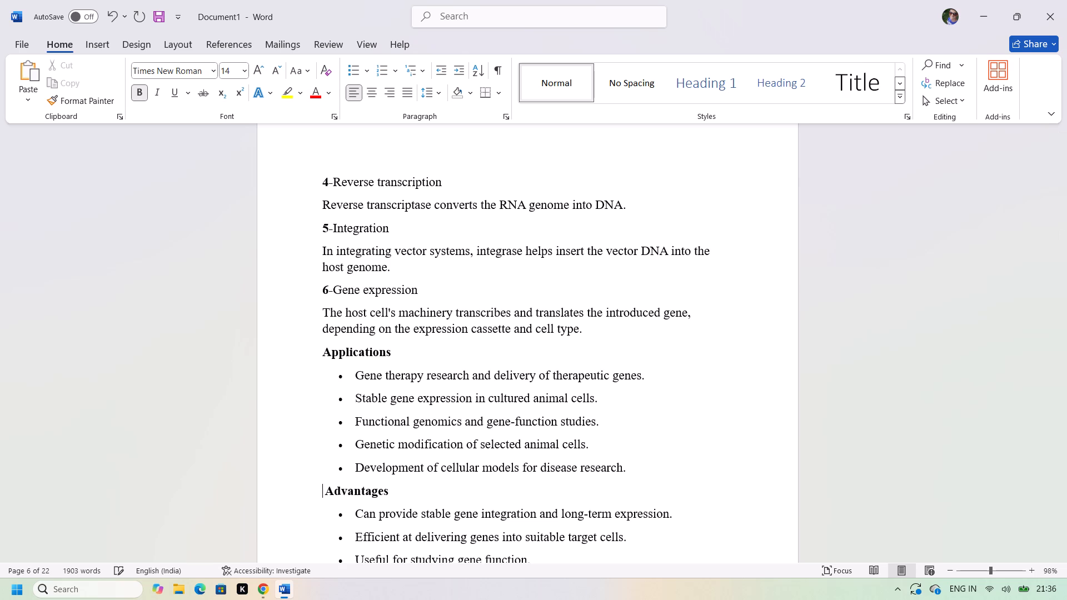
scroll(332, 479, "down", 3)
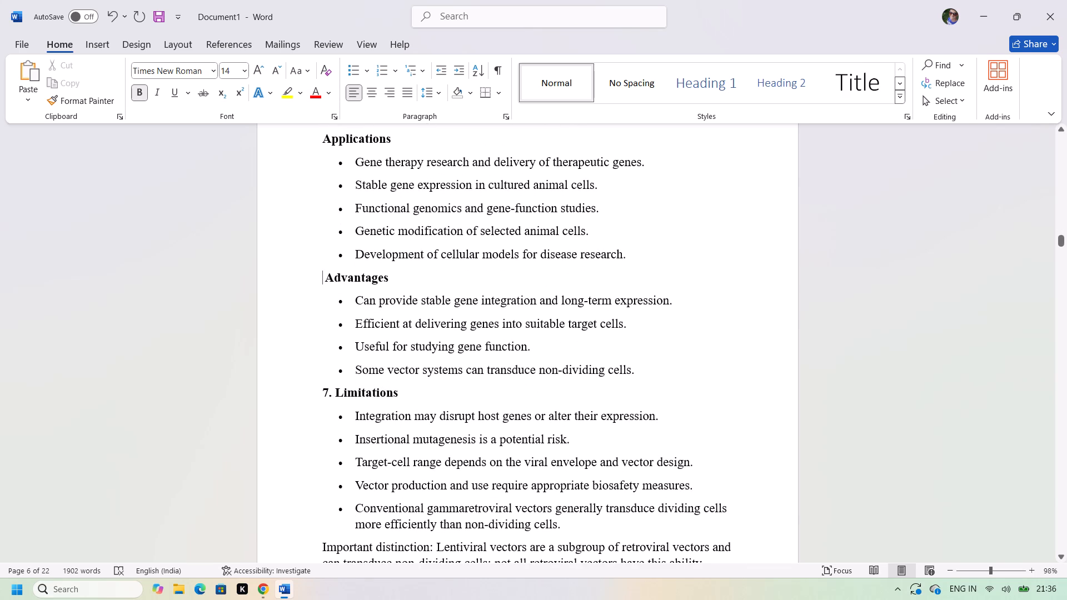
key("BackSpace")
key("Return")
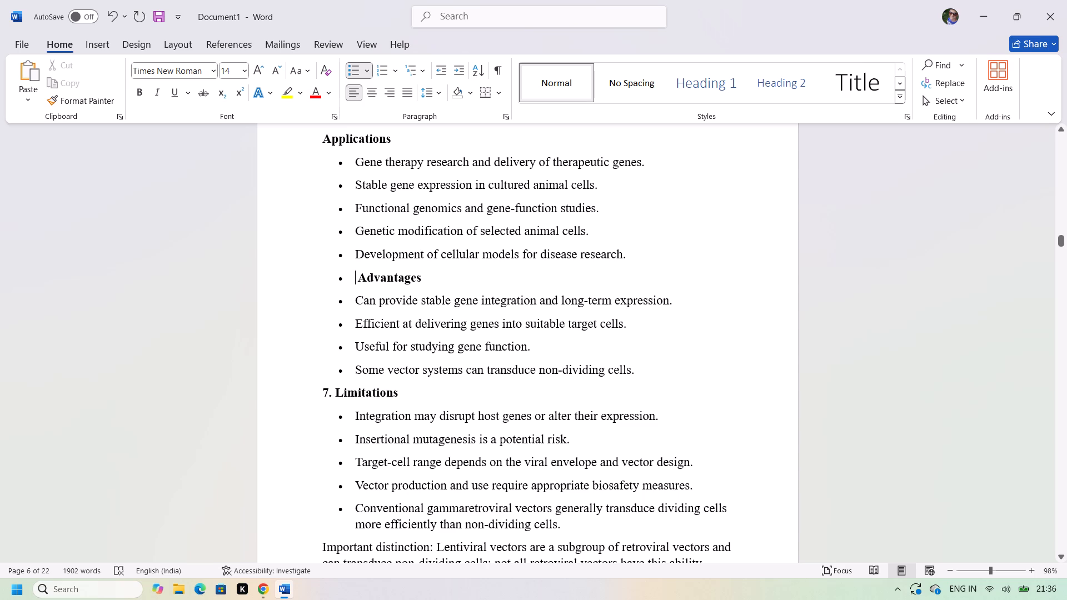
key("BackSpace")
key("BackSpace")
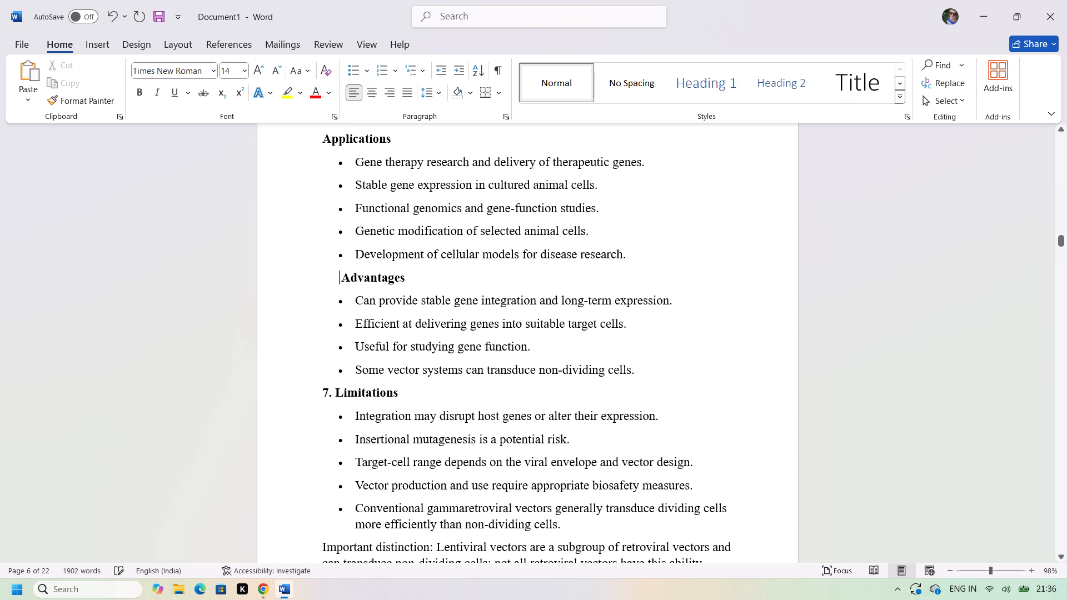
key("BackSpace")
Remove the number "7." from the "Limitations" heading of the retroviral vector section.
left_click(335, 390)
key("BackSpace")
key("BackSpace")
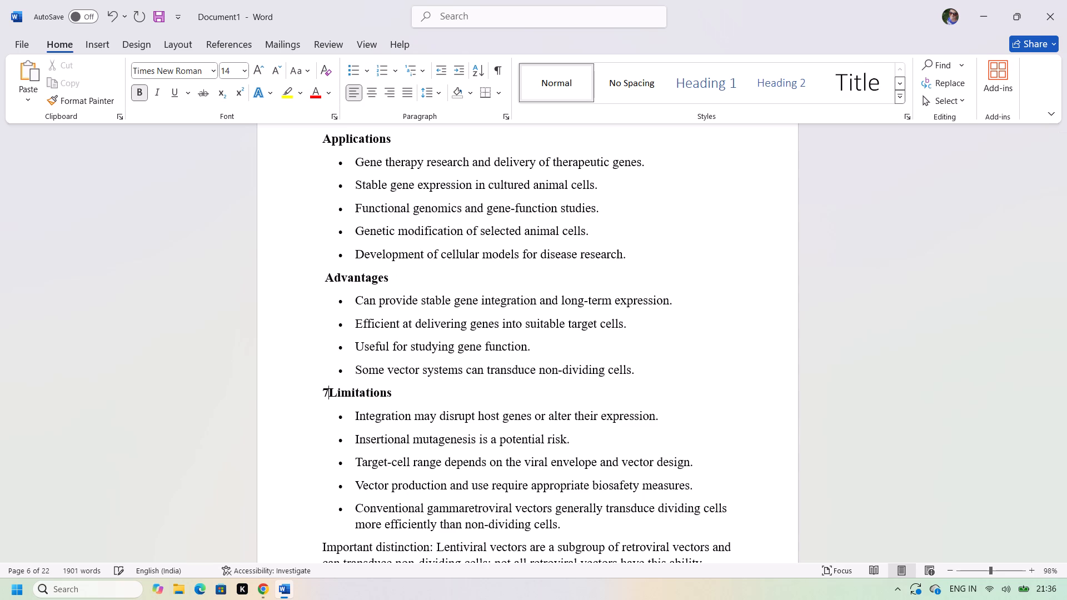
key("BackSpace")
Delete the NCBI Bookshelf citation, its icon and the "+1" line before the Part II heading, keeping the preceding "Important distinction" paragraph intact.
scroll(392, 376, "down", 2)
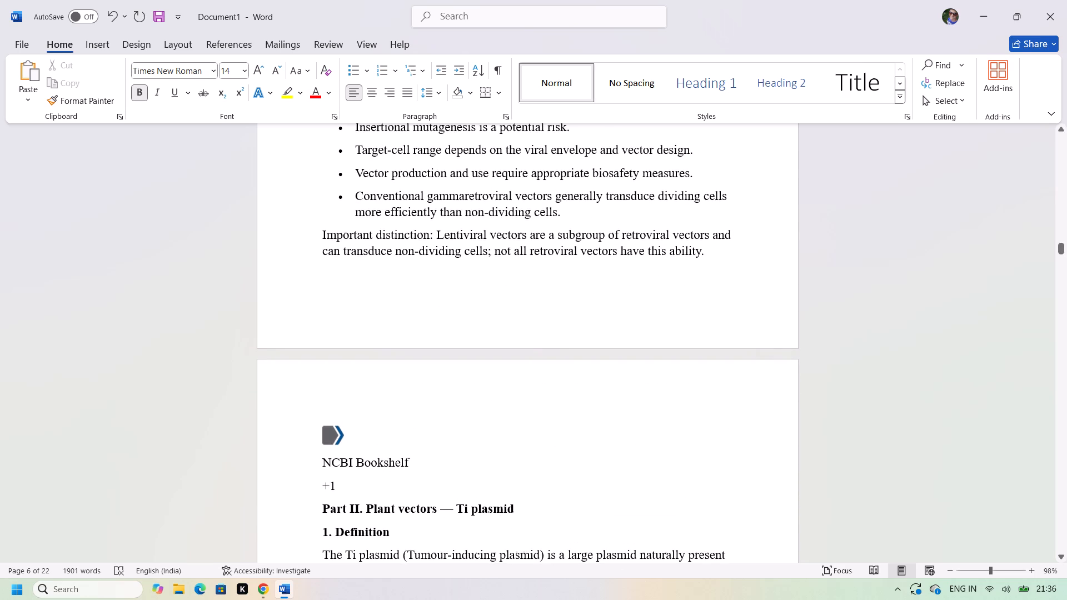
left_click(340, 485)
key("BackSpace")
key("BackSpace")
key("BackSpace")
key("BackSpace")
key("BackSpace")
key("BackSpace")
key("BackSpace")
key("BackSpace")
key("BackSpace")
key("BackSpace")
key("BackSpace")
key("BackSpace")
key("BackSpace")
key("BackSpace")
key("BackSpace")
key("BackSpace")
key("BackSpace")
key("BackSpace")
key("BackSpace")
key("BackSpace")
key("BackSpace")
key("BackSpace")
key("BackSpace")
key("BackSpace")
key("BackSpace")
key("BackSpace")
key("BackSpace")
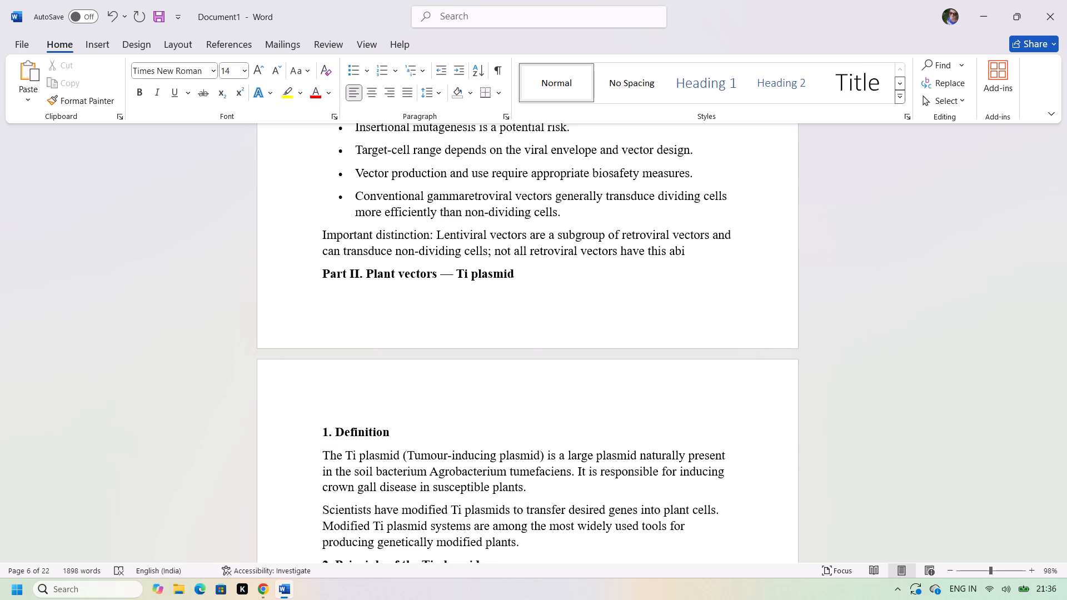
key("ctrl+z")
key("ctrl+z")
key("ctrl+z")
key("ctrl+z")
key("ctrl+z")
key("ctrl+z")
key("ctrl+z")
key("BackSpace")
Remove "Part II." from the "Plant vectors — Ti plasmid" heading and move the heading down one line onto the next page.
left_click(364, 276)
key("BackSpace")
key("BackSpace")
key("BackSpace")
key("BackSpace")
key("BackSpace")
key("BackSpace")
key("BackSpace")
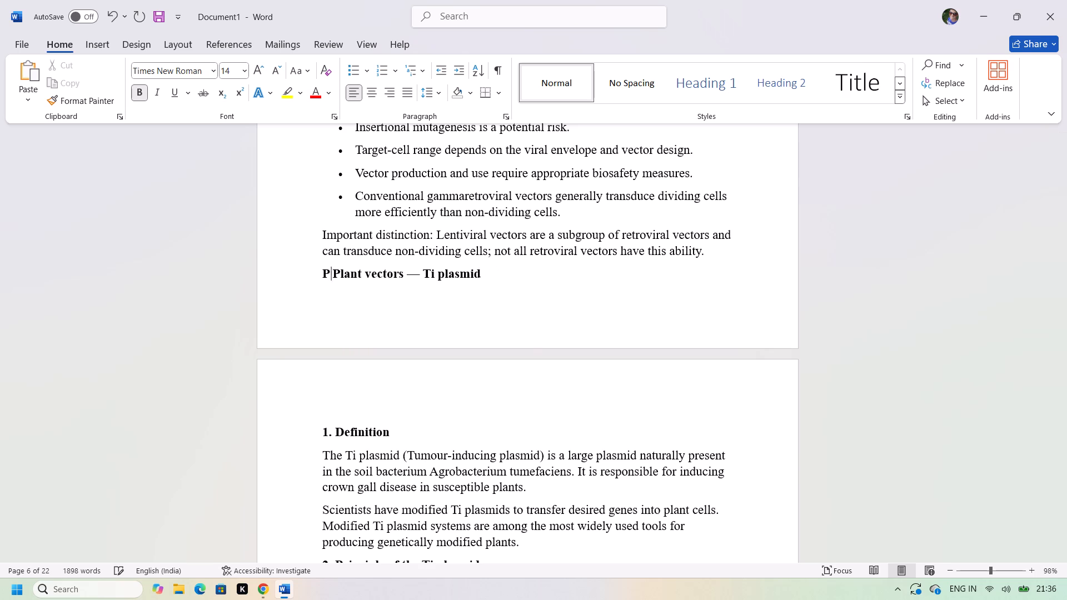
key("BackSpace")
key("Return")
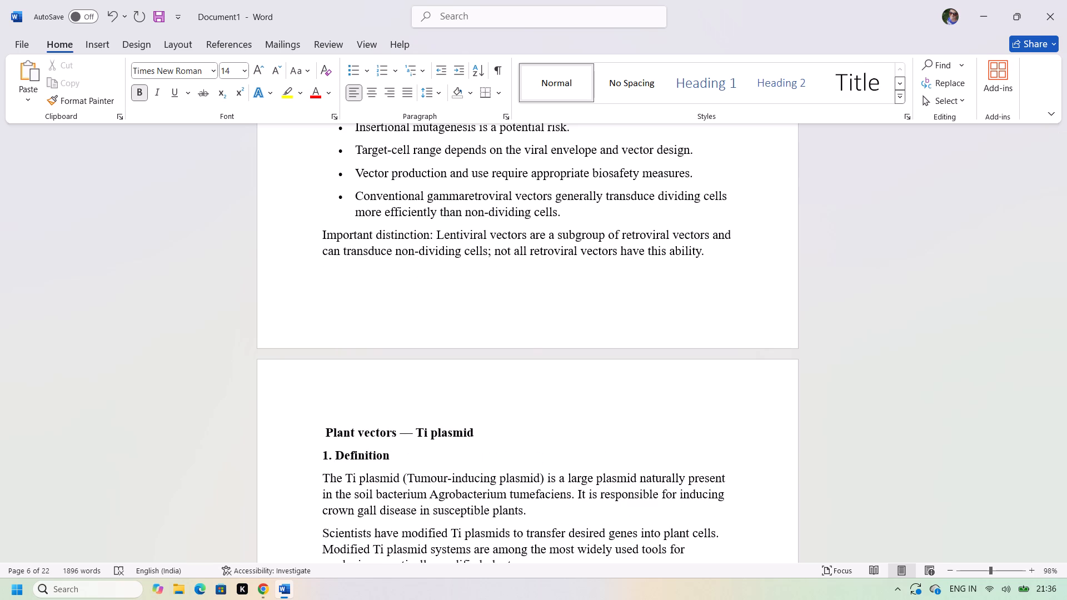
key("BackSpace")
key("Return")
Remove the number "1." from the "Definition" heading of the Ti plasmid section, keeping it on its own line.
left_click(335, 454)
key("BackSpace")
key("BackSpace")
key("BackSpace")
key("BackSpace")
key("Return")
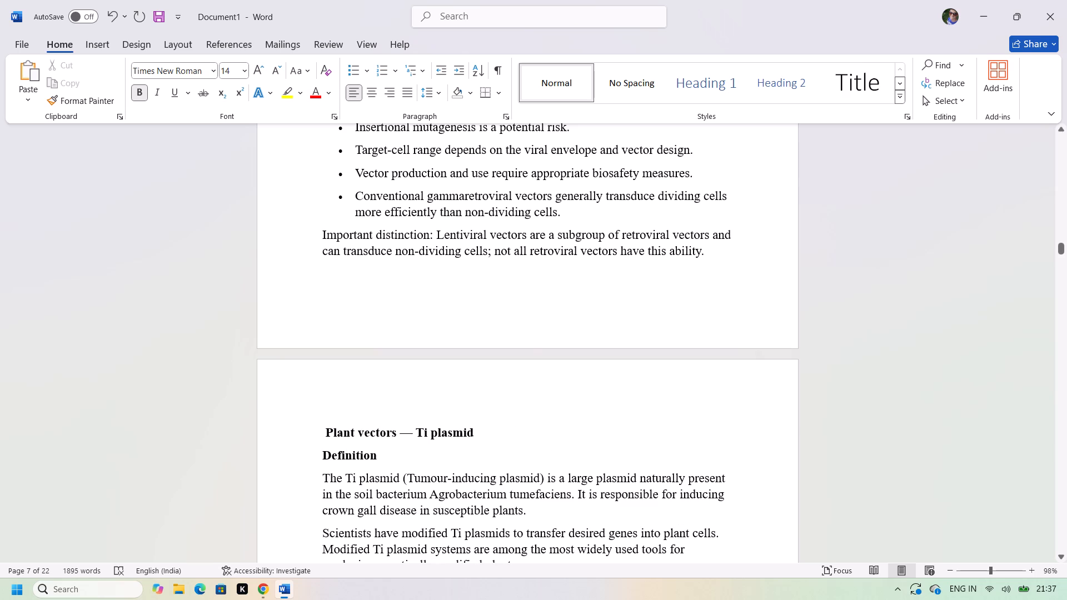
Remove the number "2." and its trailing space from the "Principle of the Ti plasmid" heading.
scroll(348, 393, "down", 3)
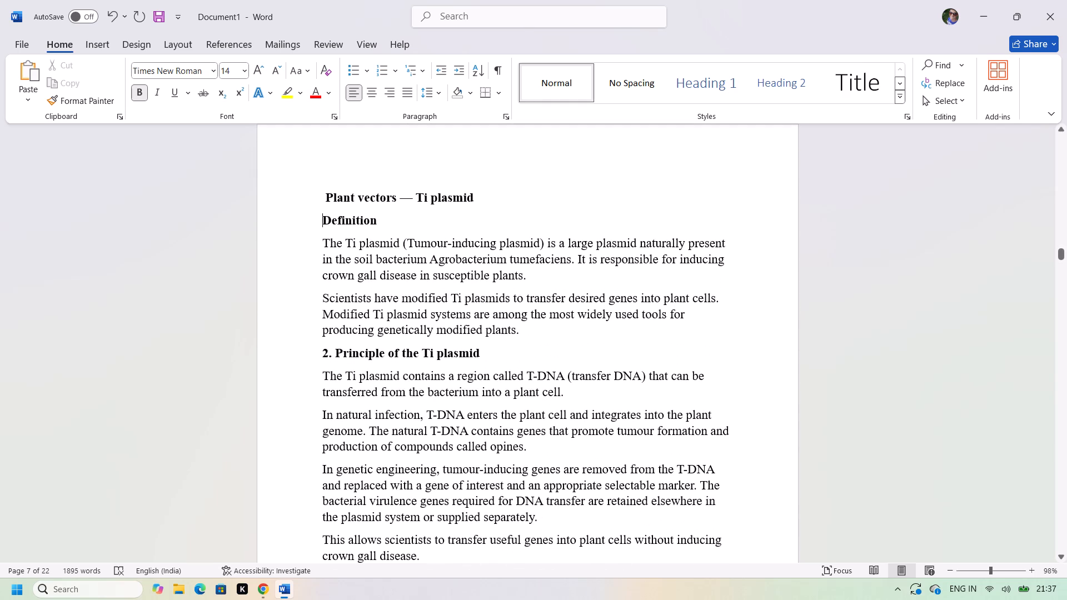
left_click(333, 354)
key("BackSpace")
key("BackSpace")
key("BackSpace")
key("Return")
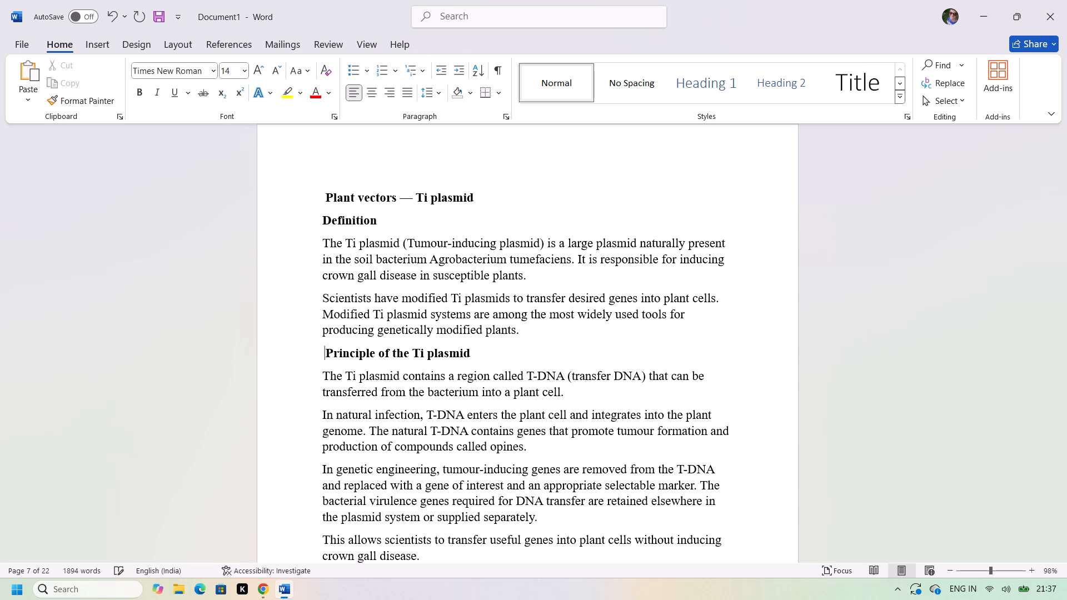
key("Right")
key("BackSpace")
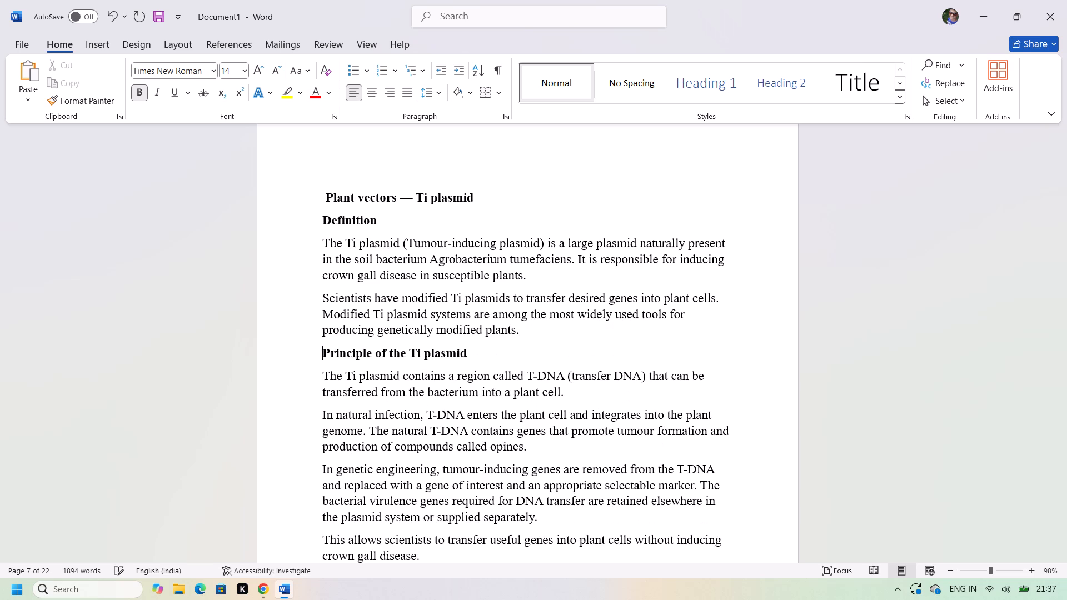
Delete the PubMed citation, its icon and the "+1" line that follow the Ti plasmid principle text.
scroll(300, 413, "down", 2)
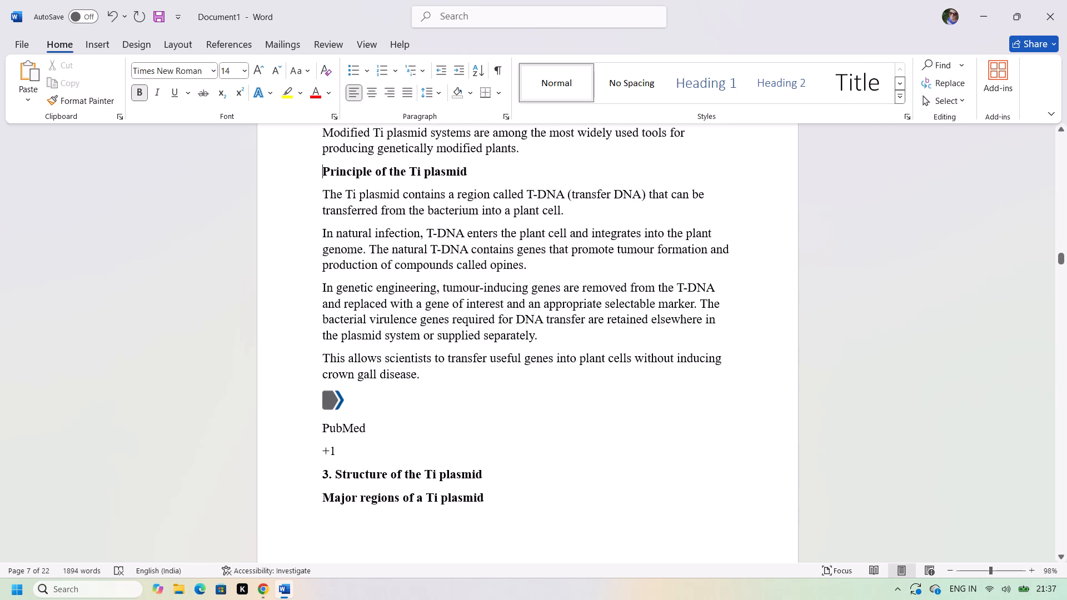
left_click(341, 455)
key("BackSpace")
key("BackSpace")
key("BackSpace")
key("BackSpace")
key("BackSpace")
key("BackSpace")
key("BackSpace")
key("BackSpace")
key("BackSpace")
key("BackSpace")
key("BackSpace")
key("BackSpace")
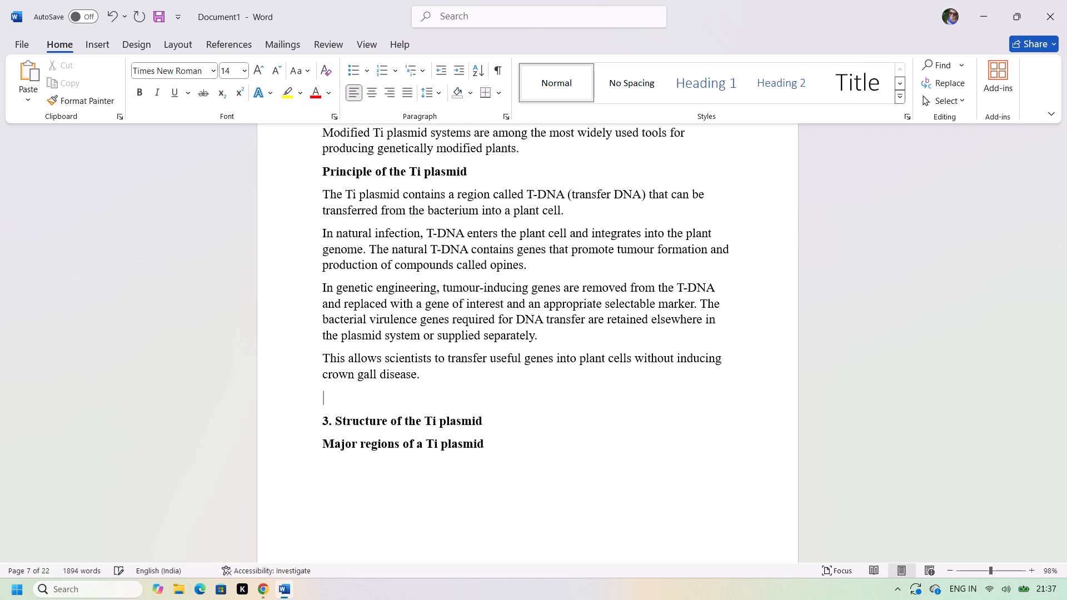
key("BackSpace")
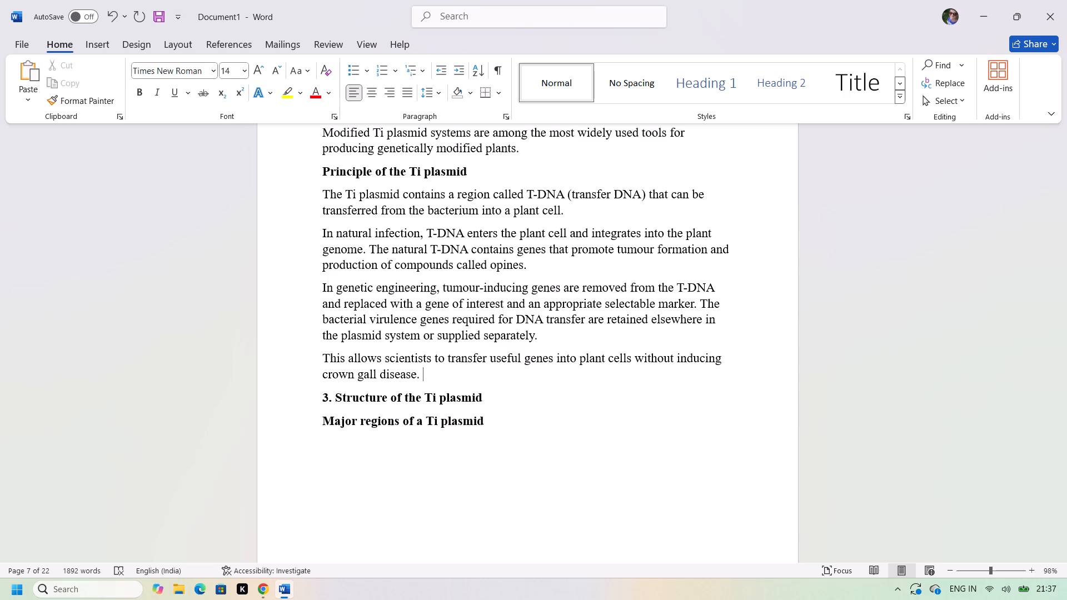
Remove the number "3." from the "Structure of the Ti plasmid" heading.
left_click(338, 393)
key("BackSpace")
key("BackSpace")
key("BackSpace")
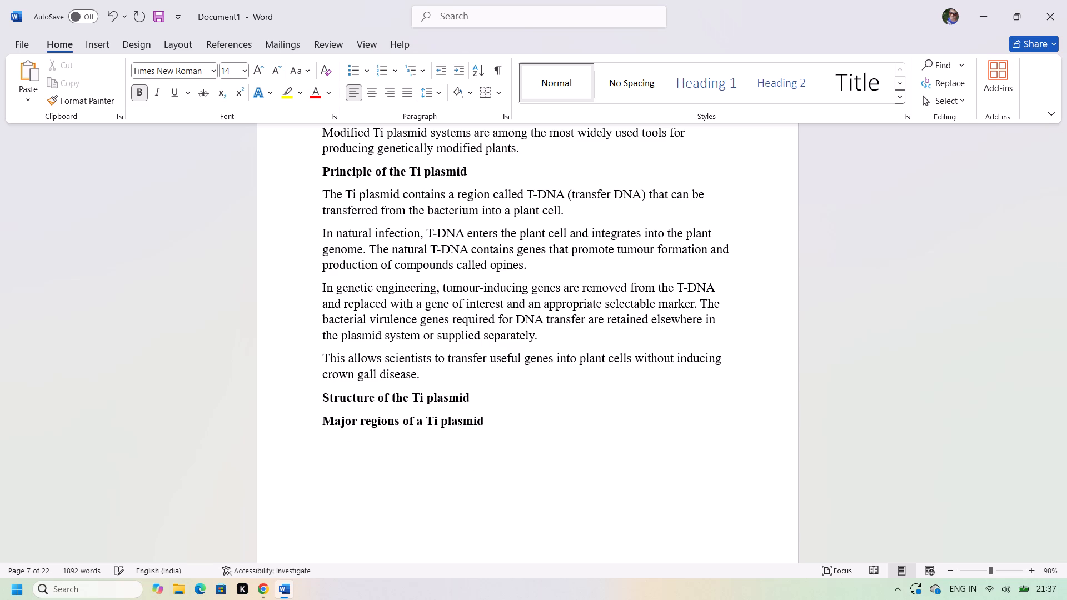
Delete the "Major regions of a Ti plasmid" subheading beneath the "Structure of the Ti plasmid" heading.
scroll(381, 431, "down", 3)
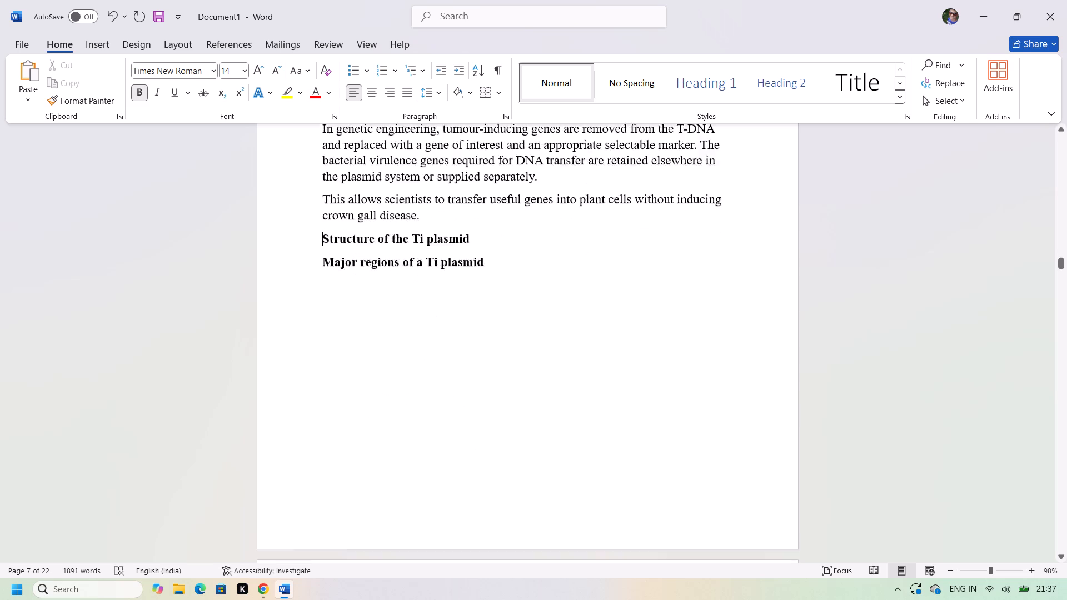
scroll(381, 431, "down", 2)
scroll(381, 431, "up", 4)
scroll(381, 431, "down", 3)
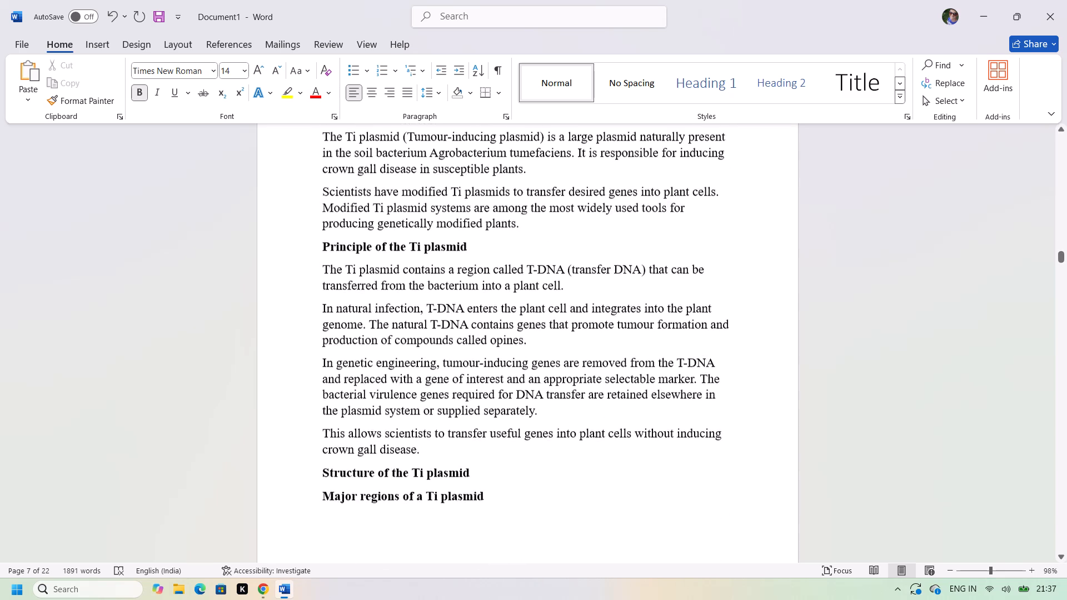
scroll(381, 431, "down", 2)
left_click(493, 419)
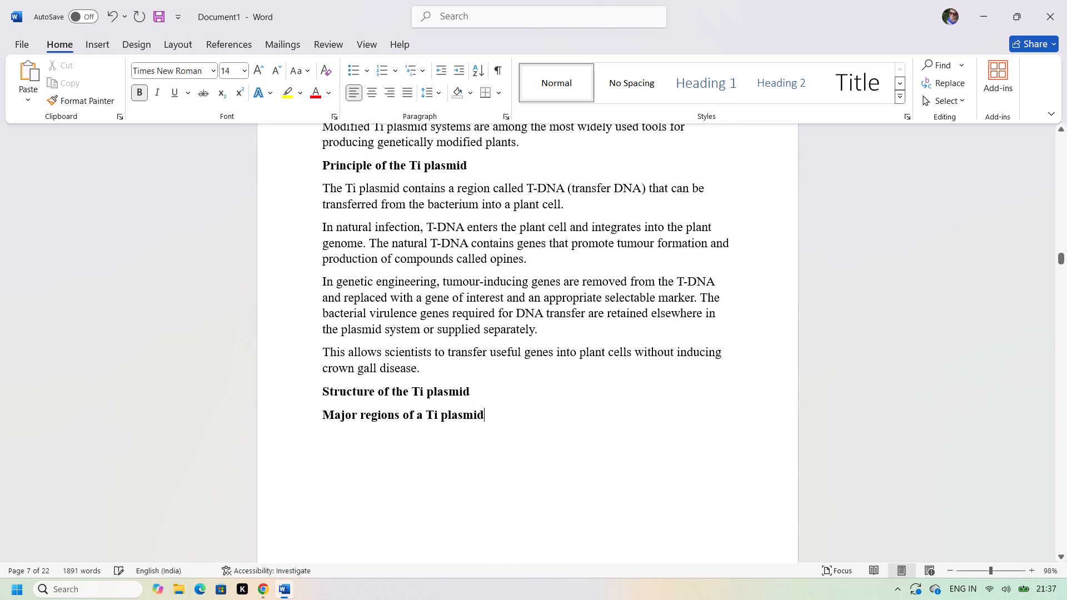
key("BackSpace")
key("BackSpace")
key("BackSpace")
key("BackSpace")
key("BackSpace")
key("BackSpace")
key("BackSpace")
key("BackSpace")
key("BackSpace")
key("BackSpace")
key("BackSpace")
key("BackSpace")
key("BackSpace")
key("BackSpace")
key("BackSpace")
key("BackSpace")
key("BackSpace")
key("BackSpace")
key("BackSpace")
key("BackSpace")
key("BackSpace")
key("BackSpace")
key("BackSpace")
key("BackSpace")
key("BackSpace")
key("BackSpace")
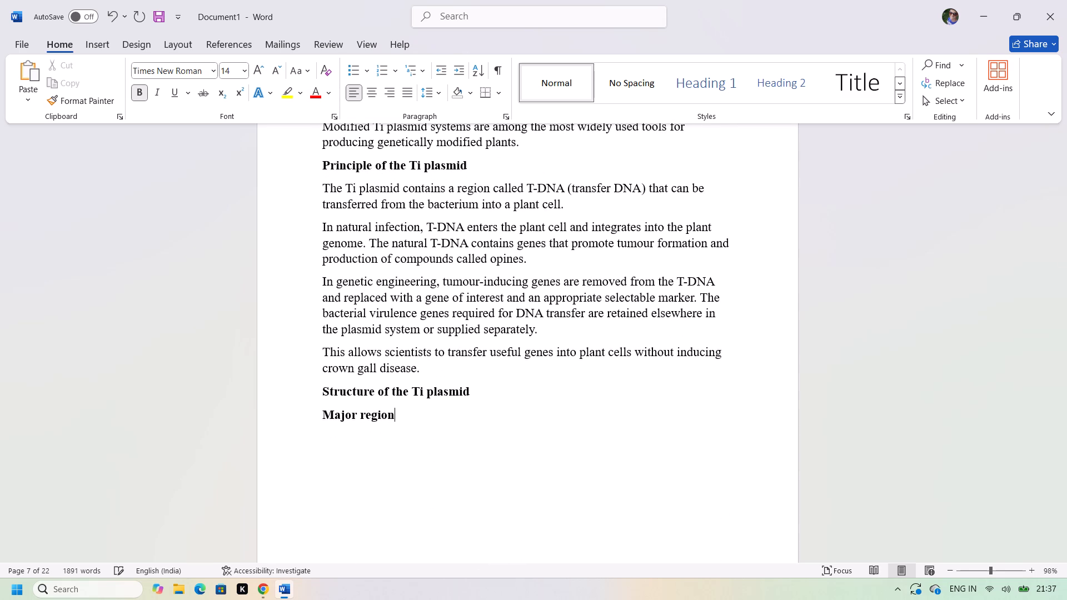
key("BackSpace")
key("BackSpace")
key("BackSpace")
key("BackSpace")
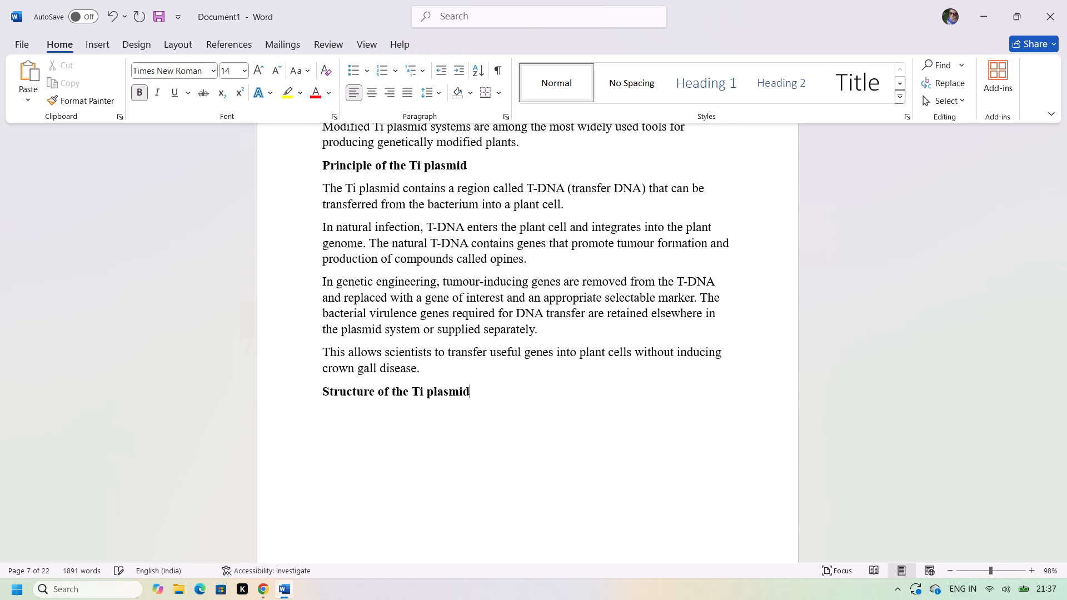
Delete the PubMed citation, its icon and the "+1" line after the origin of replication and maintenance regions text.
scroll(493, 419, "down", 5)
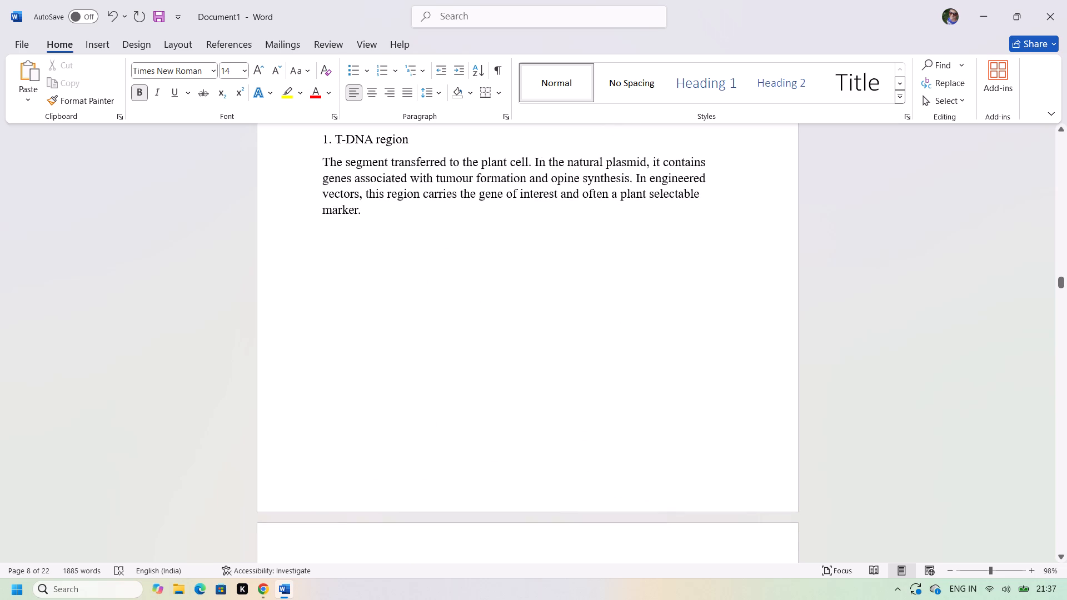
scroll(493, 419, "down", 6)
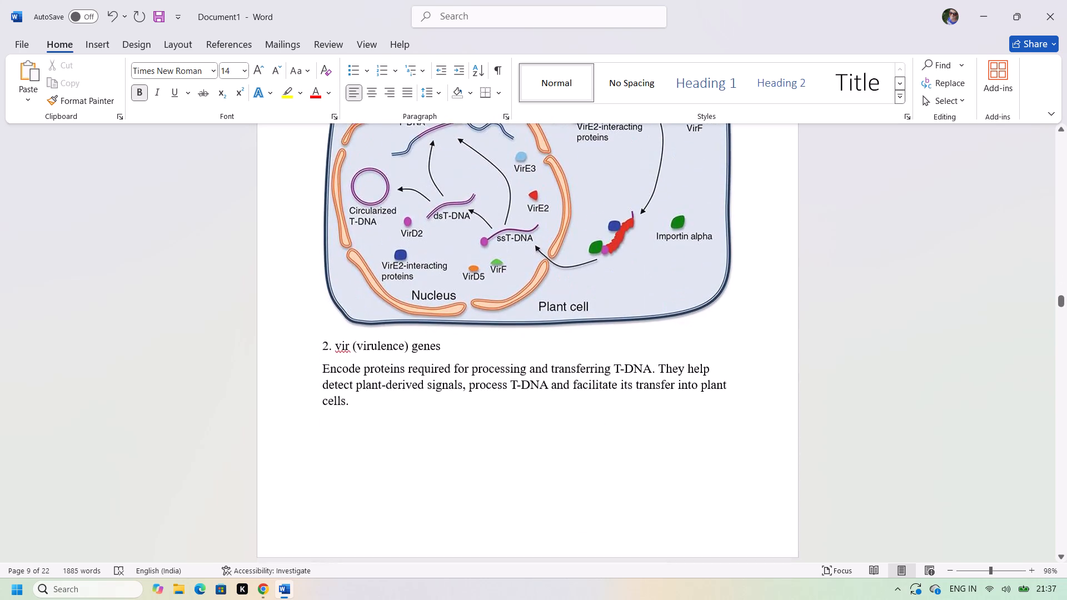
scroll(493, 419, "down", 6)
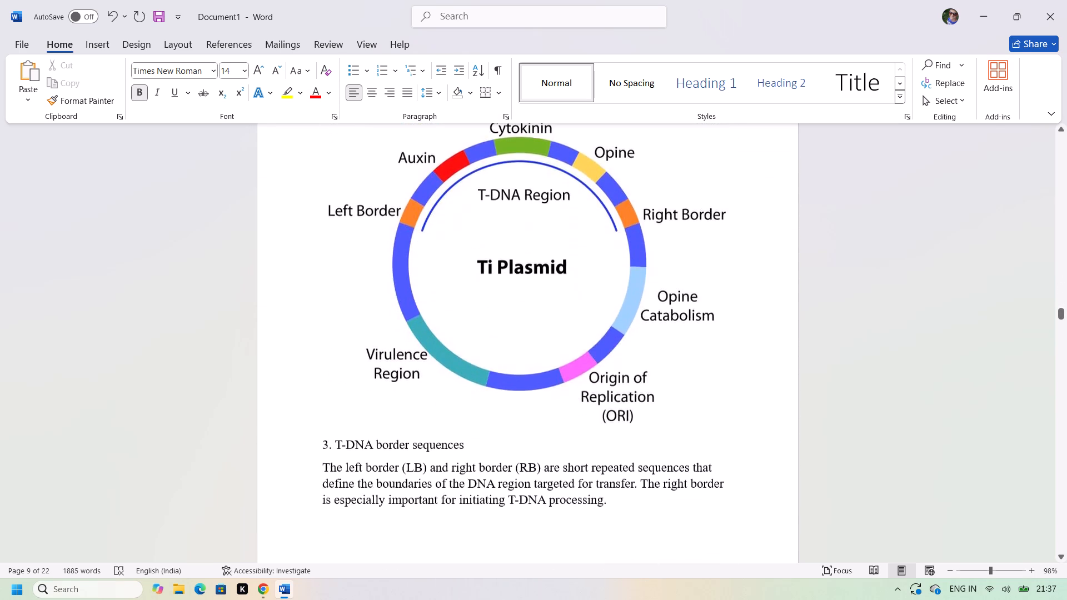
scroll(493, 419, "down", 6)
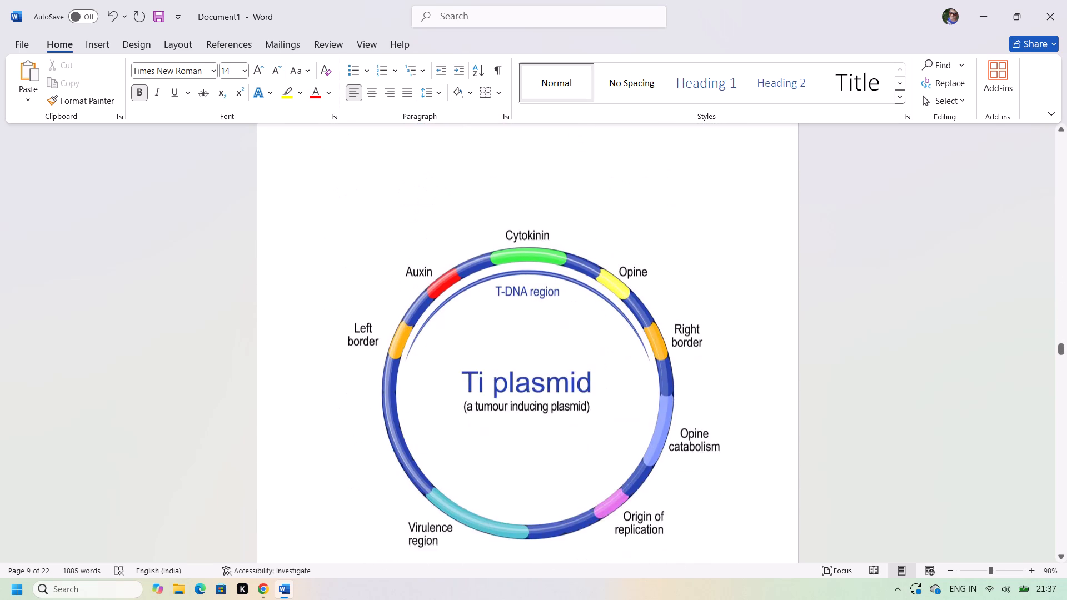
scroll(493, 419, "down", 2)
scroll(493, 419, "up", 2)
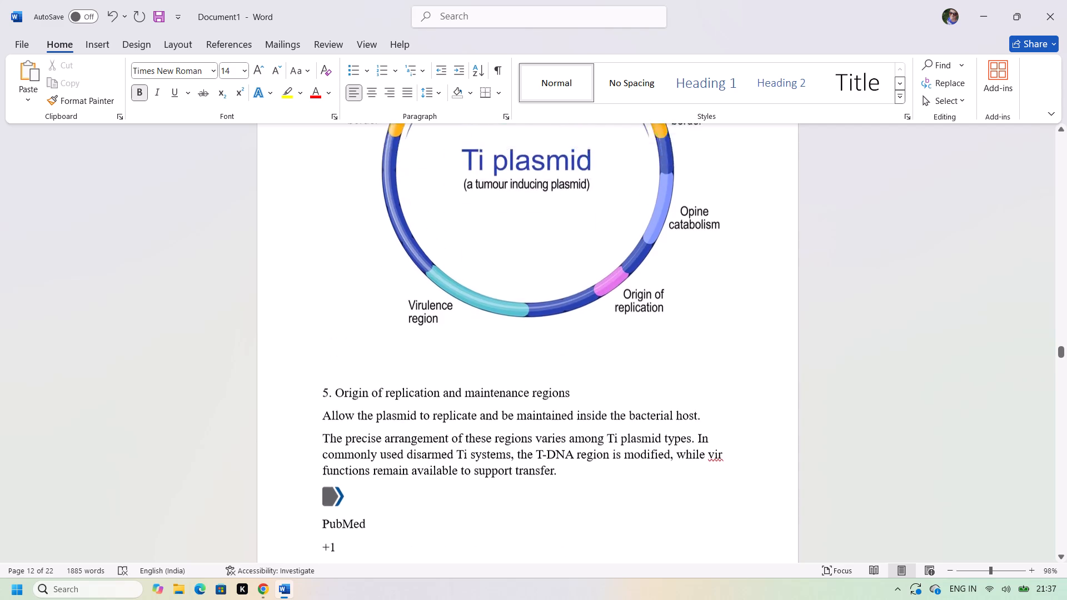
scroll(493, 419, "up", 4)
scroll(493, 419, "down", 8)
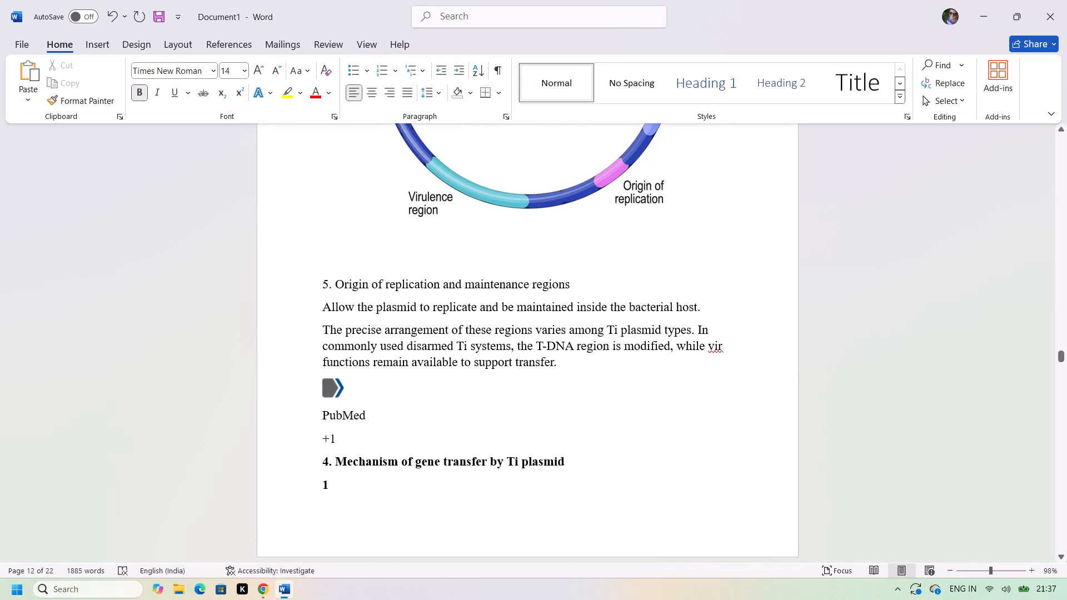
left_click(341, 442)
key("BackSpace")
key("BackSpace")
key("BackSpace")
key("BackSpace")
key("BackSpace")
key("BackSpace")
key("BackSpace")
key("BackSpace")
key("BackSpace")
key("BackSpace")
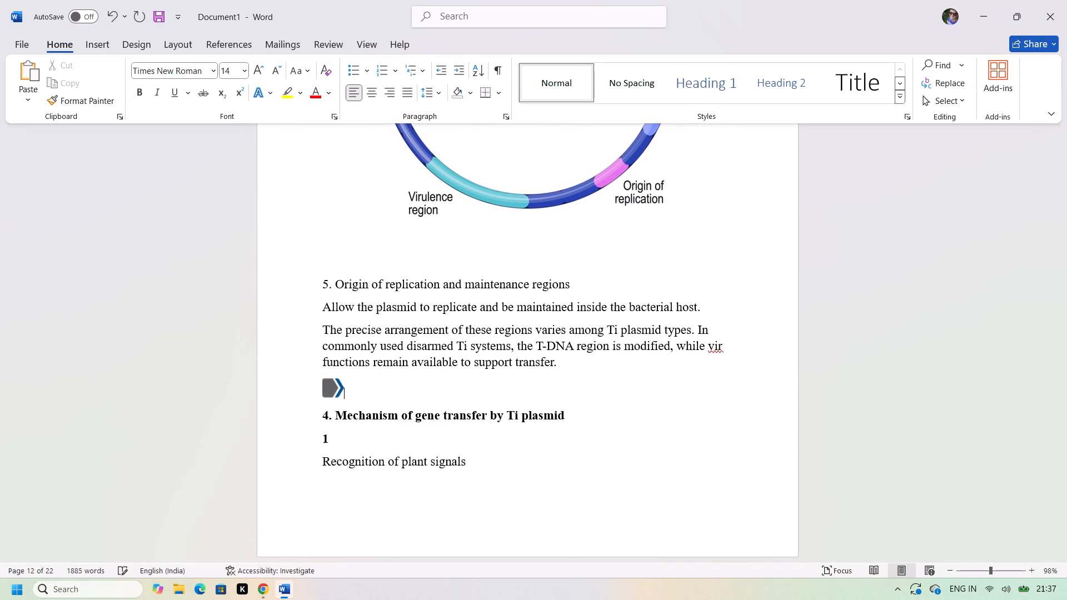
key("BackSpace")
key("BackSpace")
key("BackSpace")
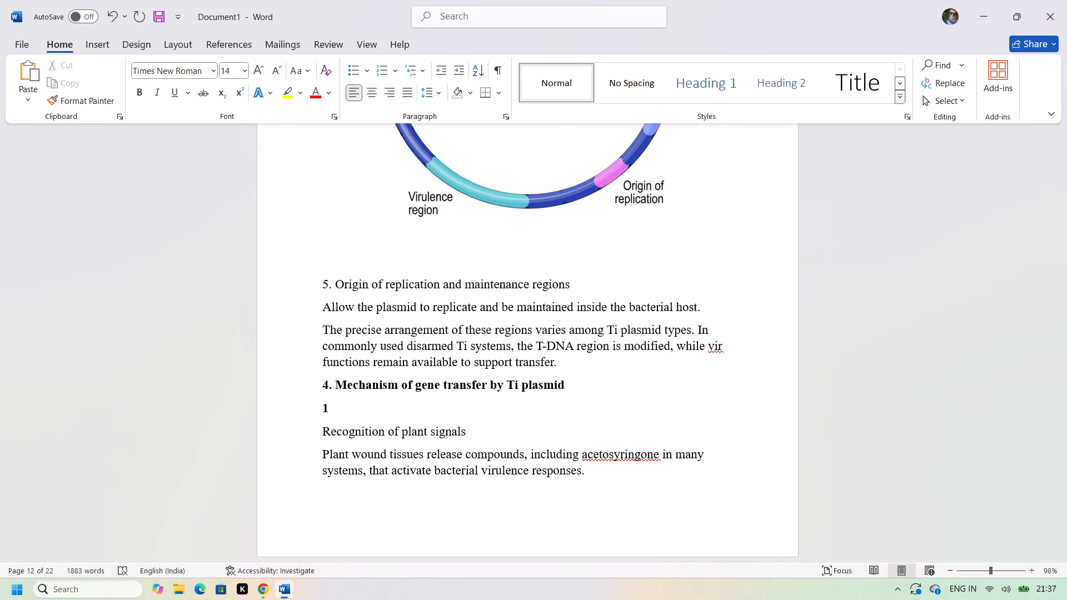
Remove the number "4." from the "Mechanism of gene transfer by Ti plasmid" heading, keeping it on its own line.
left_click(335, 387)
key("BackSpace")
key("BackSpace")
key("BackSpace")
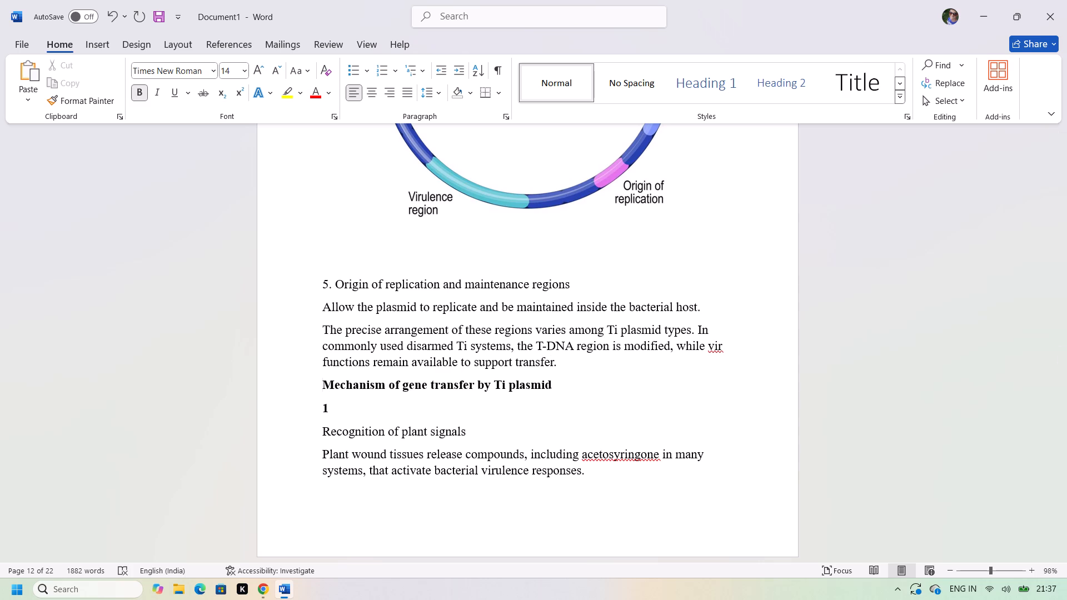
key("BackSpace")
key("Return")
Join step numbers 1 to 3 of the Ti plasmid gene transfer mechanism to their titles with a hyphen, as in "1-Recognition of plant signals".
left_click(322, 429)
key("BackSpace")
key("minus")
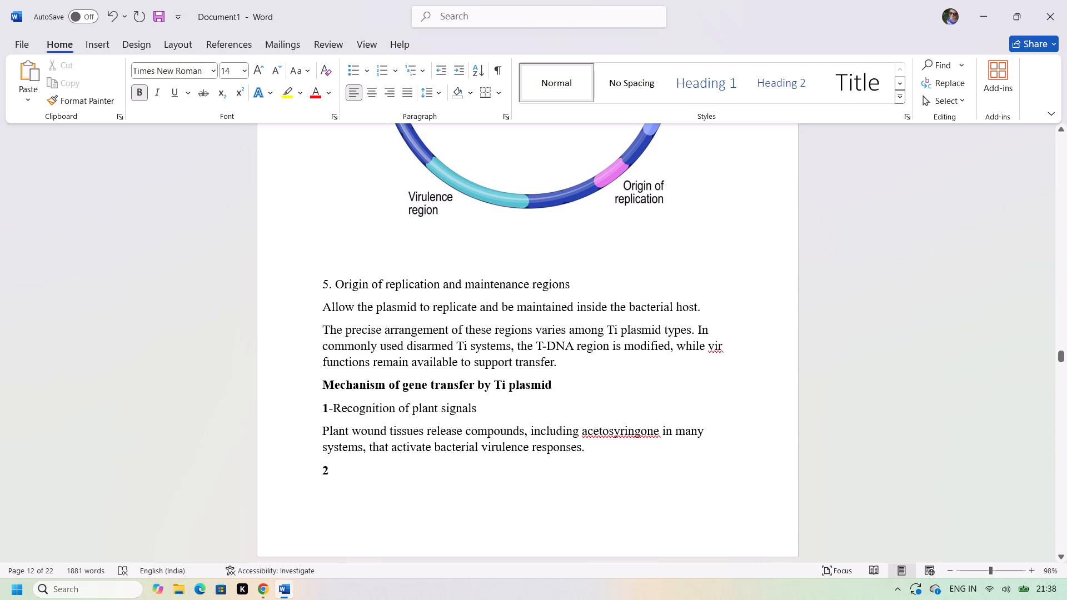
scroll(320, 508, "down", 2)
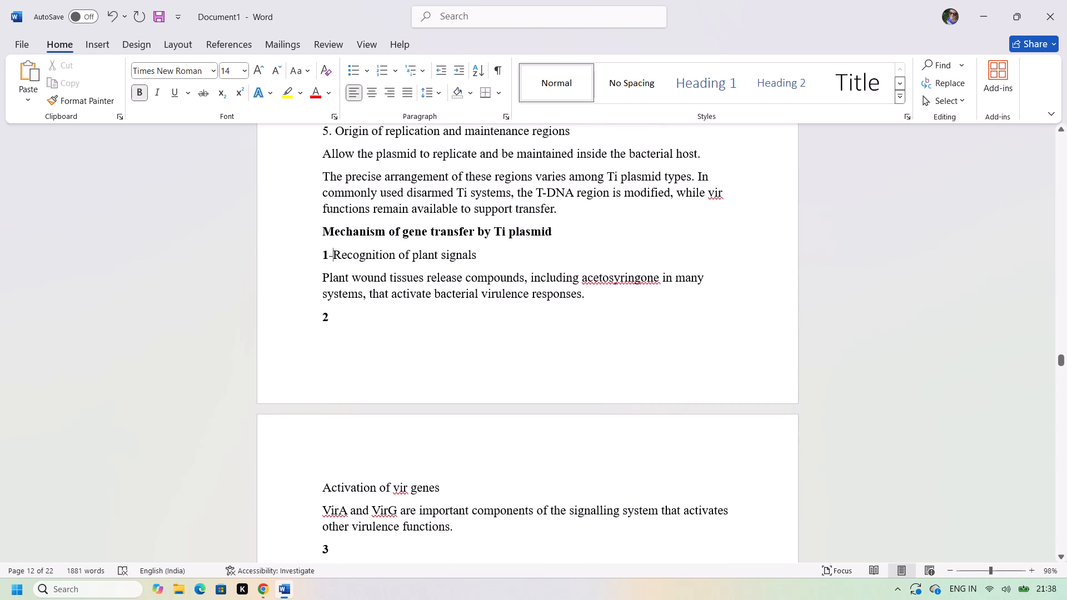
left_click(322, 493)
key("BackSpace")
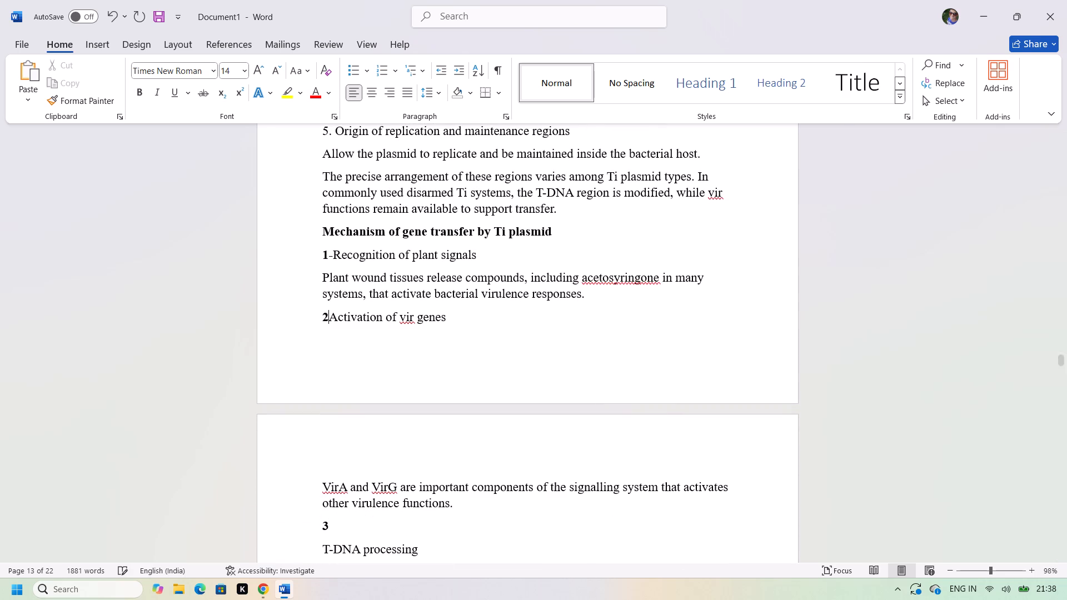
key("minus")
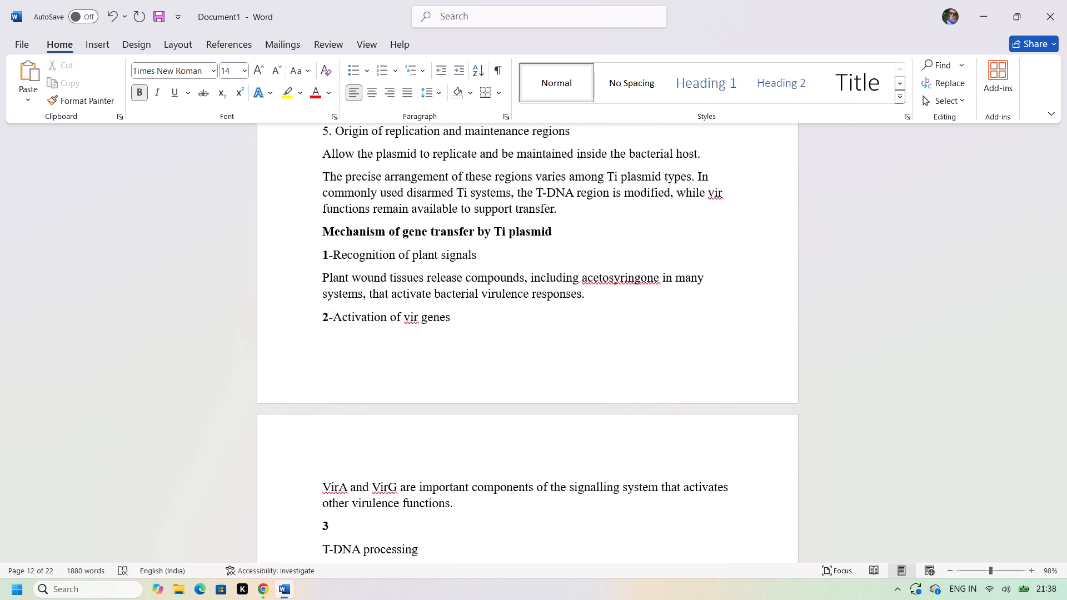
scroll(319, 519, "down", 2)
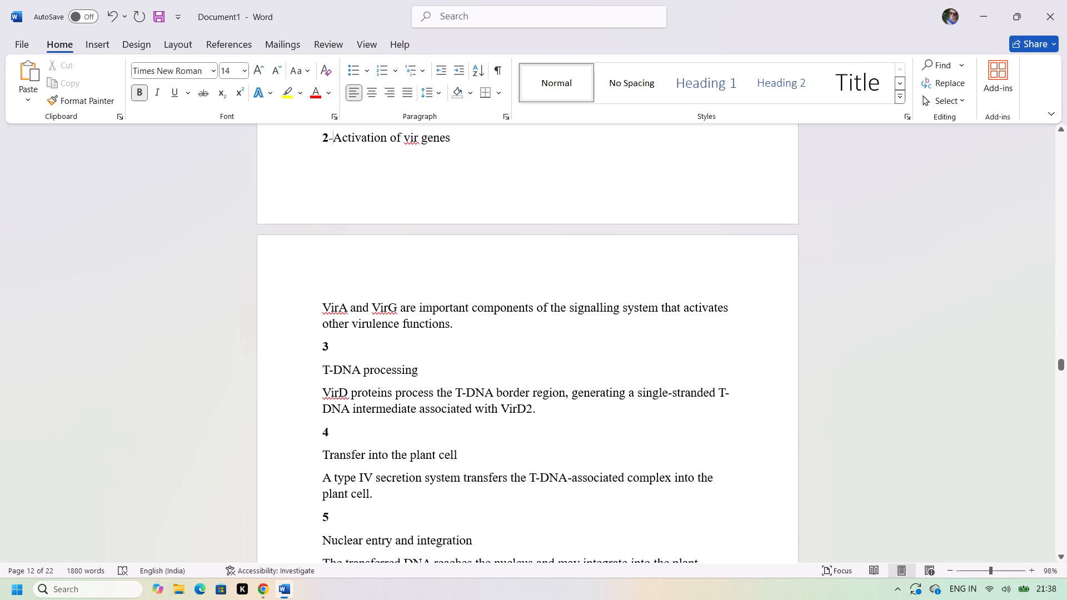
left_click(320, 371)
key("BackSpace")
key("minus")
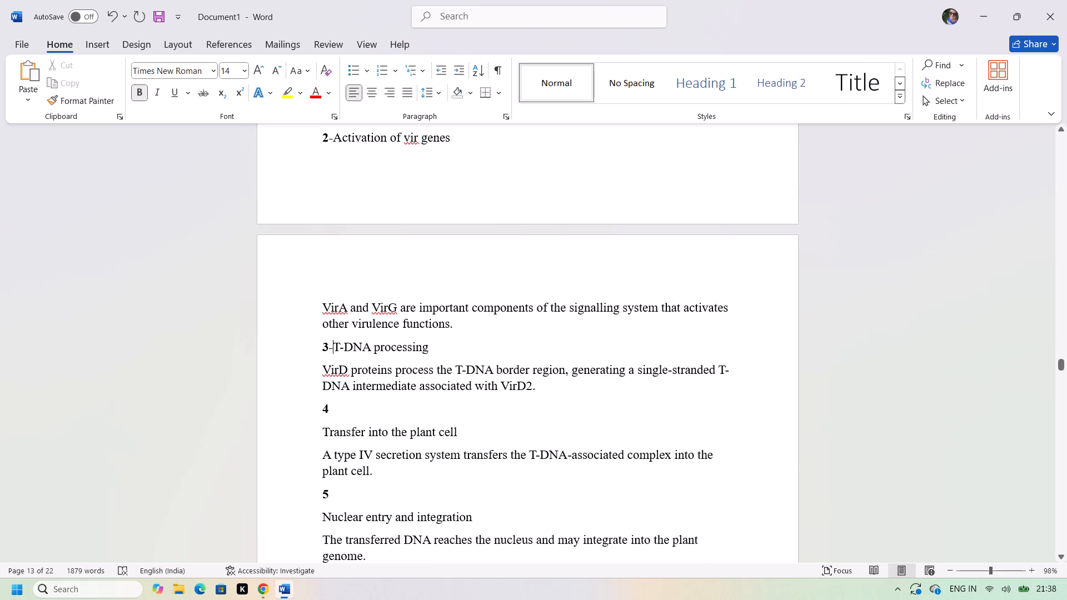
Join step numbers 4, 5 and 6 of the gene transfer mechanism to their titles with a hyphen, as in "4-Transfer into the plant cell".
left_click(322, 428)
key("BackSpace")
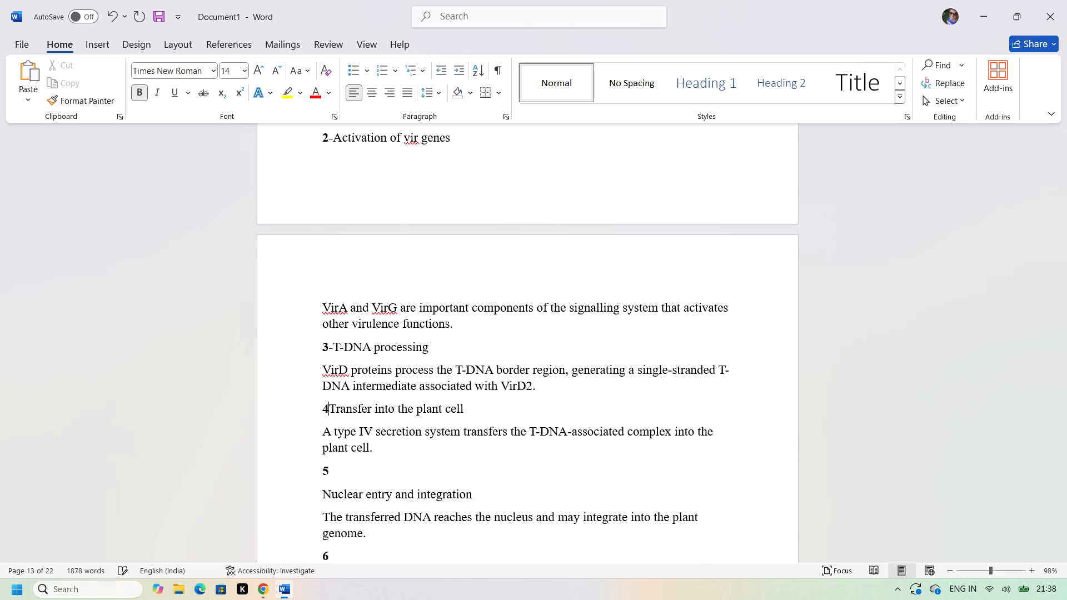
key("minus")
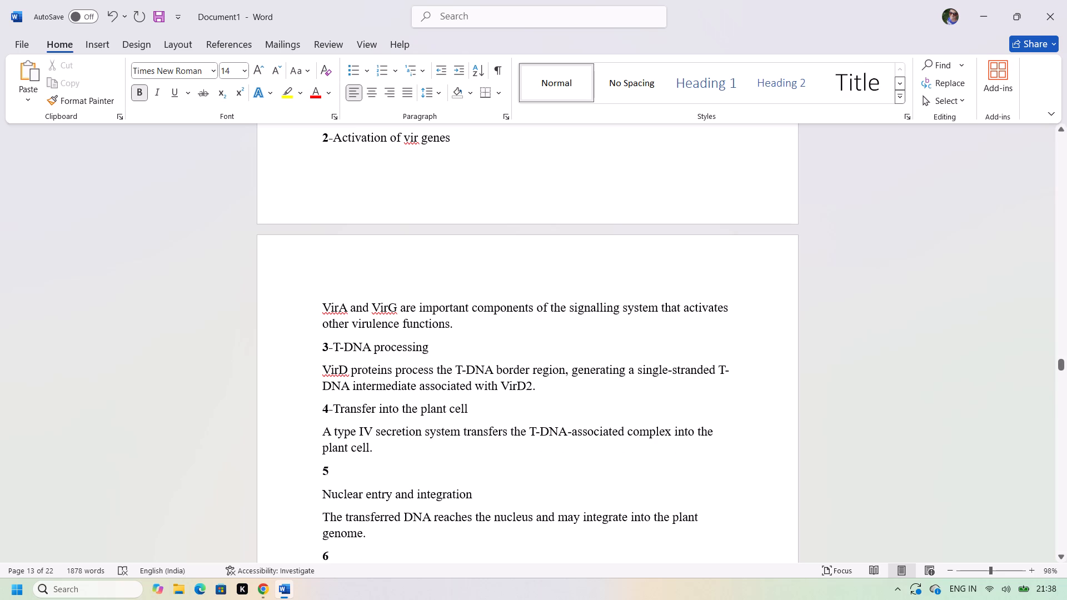
left_click(320, 496)
key("BackSpace")
key("minus")
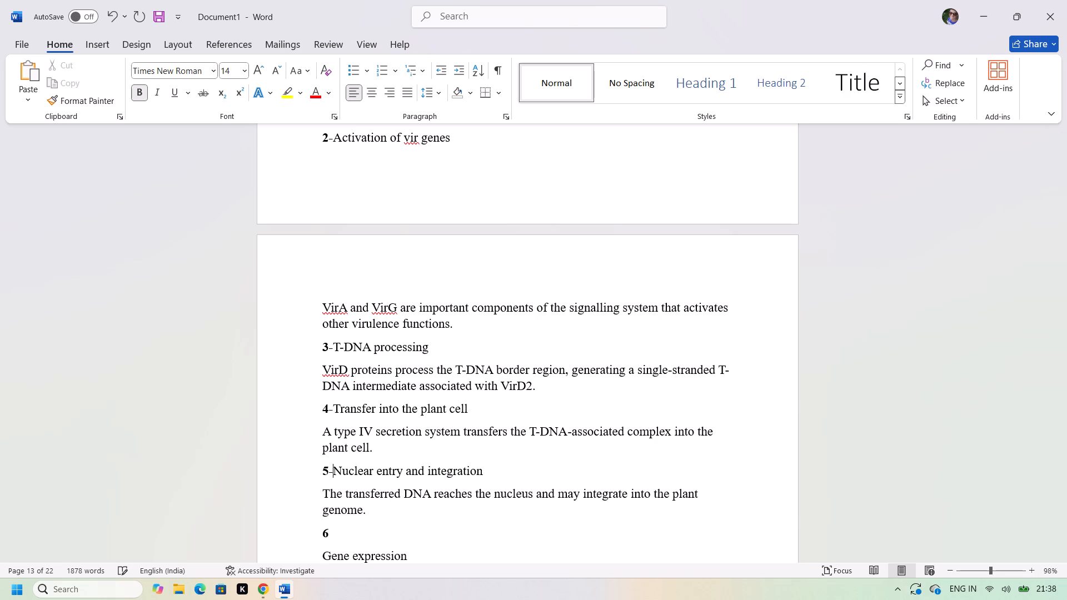
left_click(321, 552)
key("BackSpace")
key("minus")
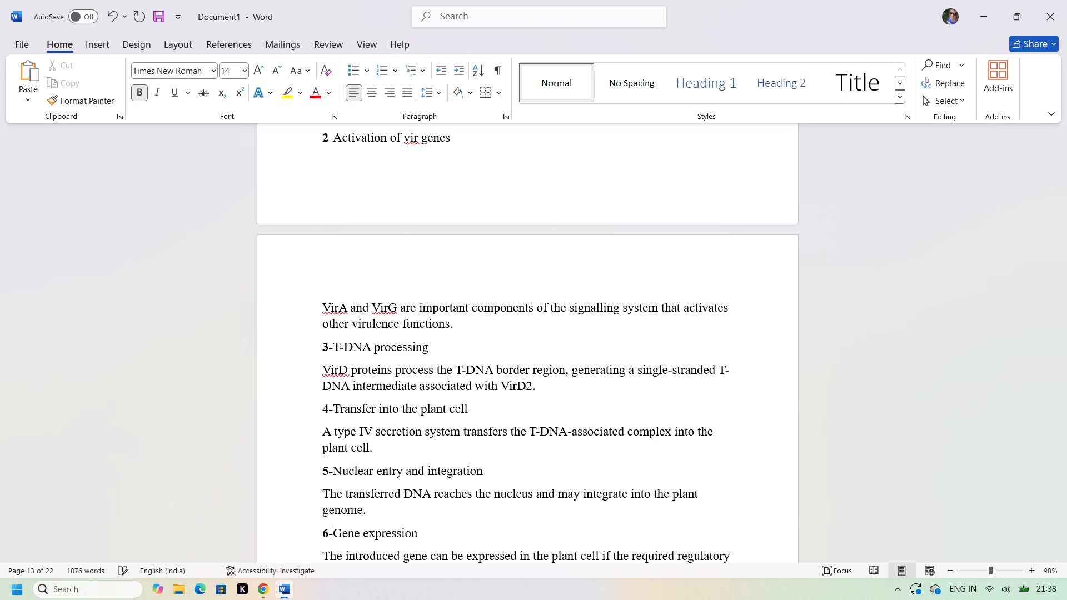
Remove the number "5." from the "Binary vector system" heading, keeping it on its own line.
scroll(345, 524, "down", 4)
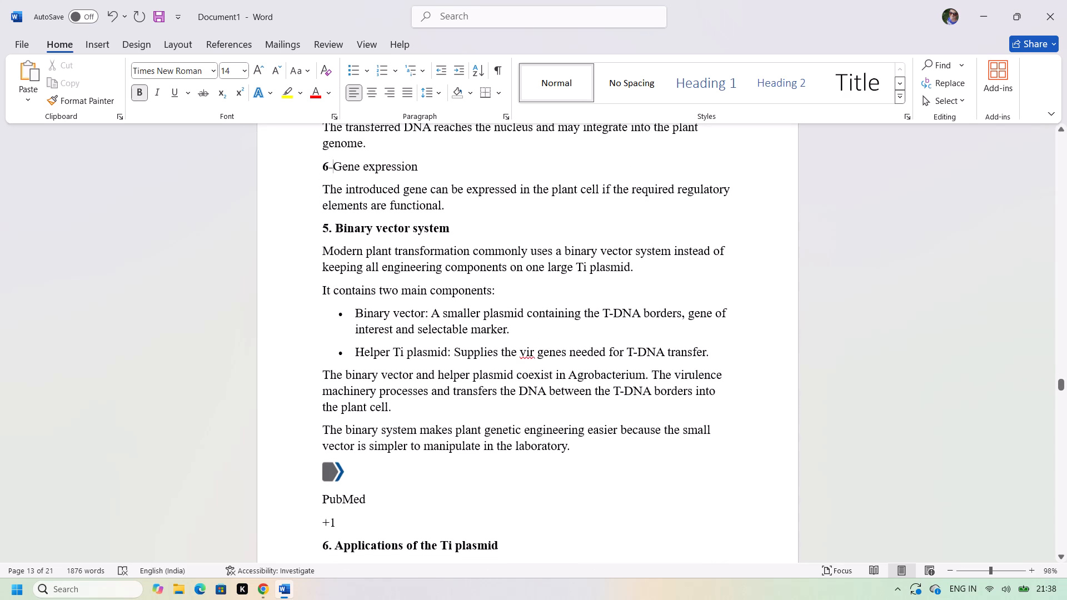
left_click(335, 231)
key("BackSpace")
key("BackSpace")
key("BackSpace")
key("BackSpace")
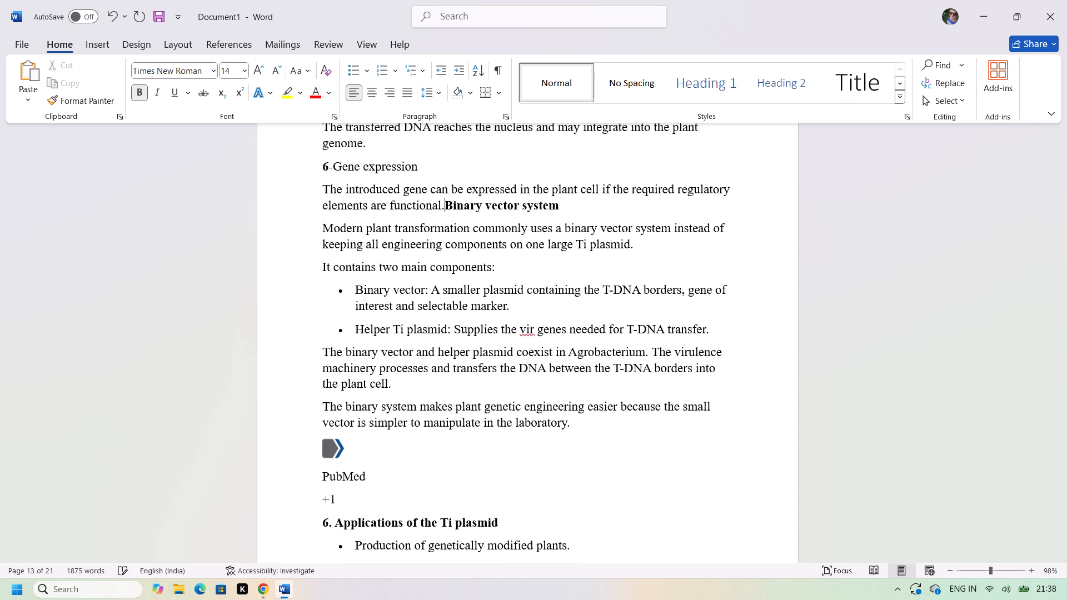
key("Return")
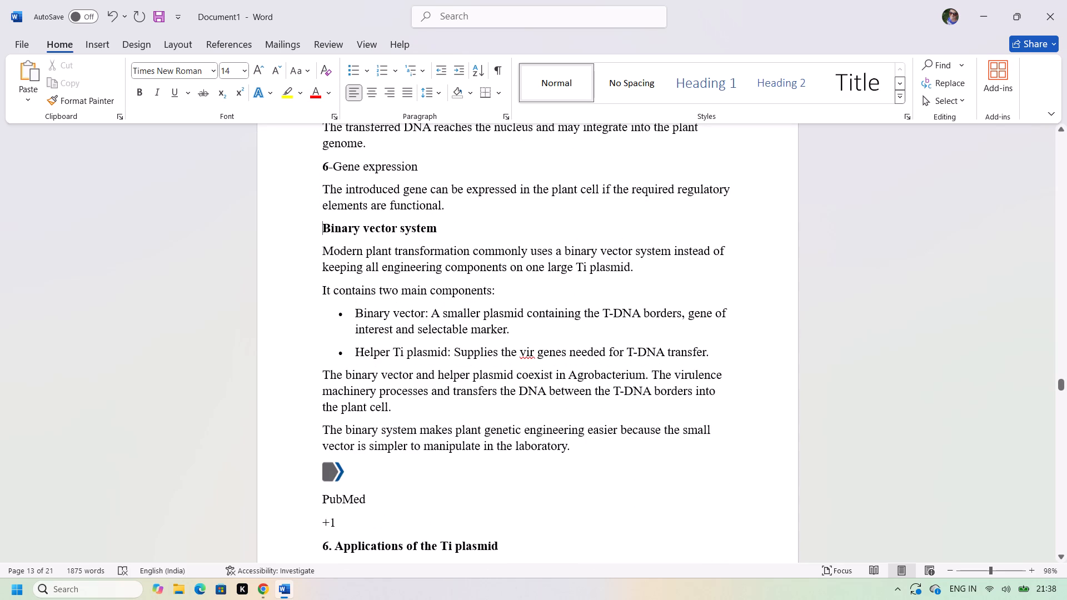
Delete the PubMed citation, its icon and the "+1" line at the end of the binary vector system section.
scroll(351, 290, "down", 1)
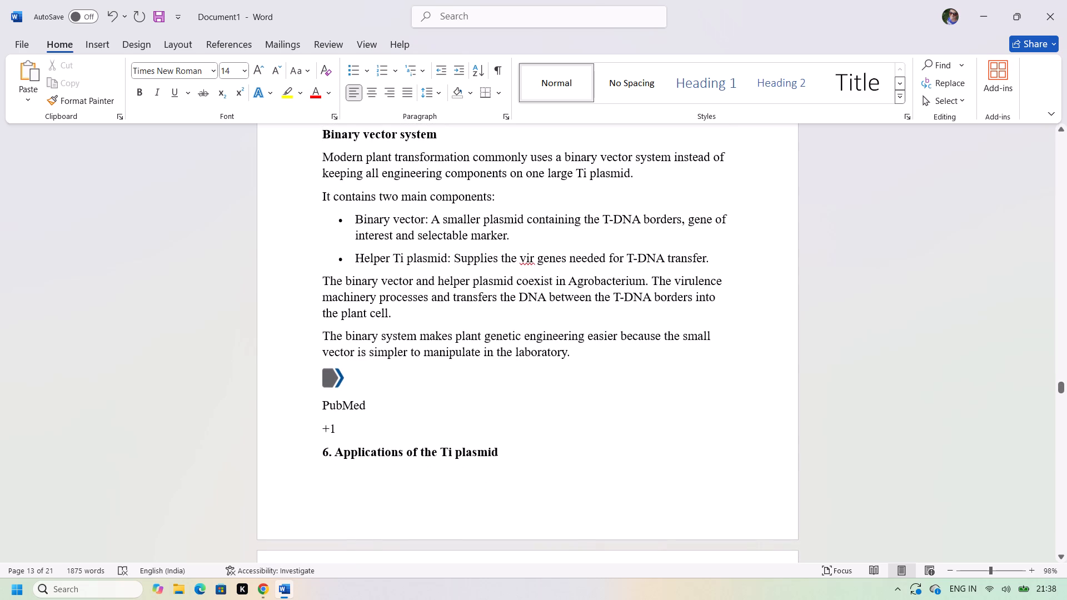
left_click(346, 422)
key("BackSpace")
key("BackSpace")
key("BackSpace")
key("BackSpace")
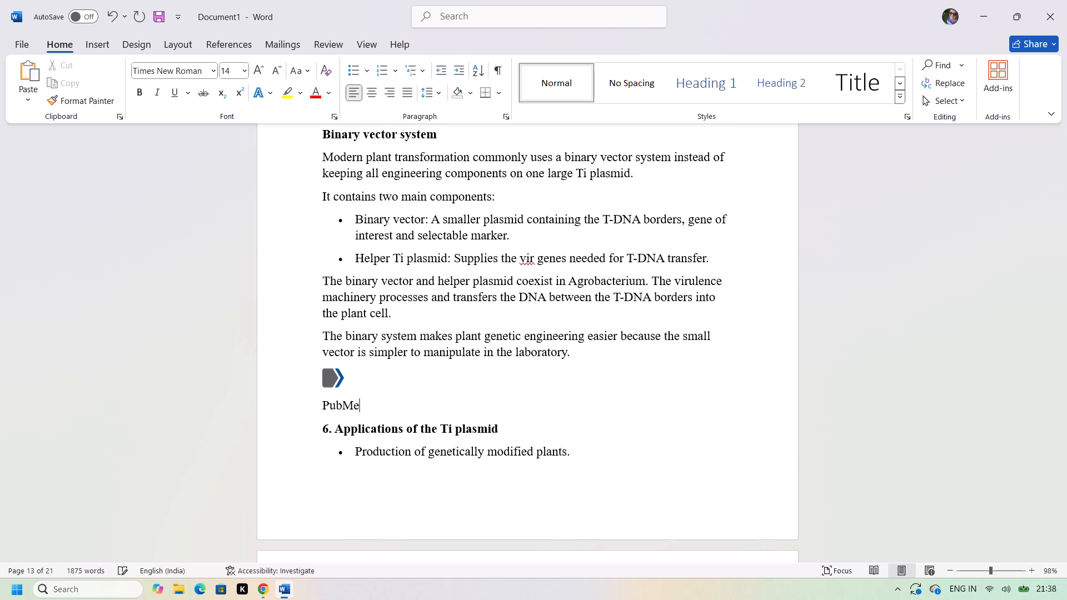
key("BackSpace")
key("BackSpace")
key("BackSpace")
key("BackSpace")
key("BackSpace")
key("BackSpace")
key("BackSpace")
key("BackSpace")
key("BackSpace")
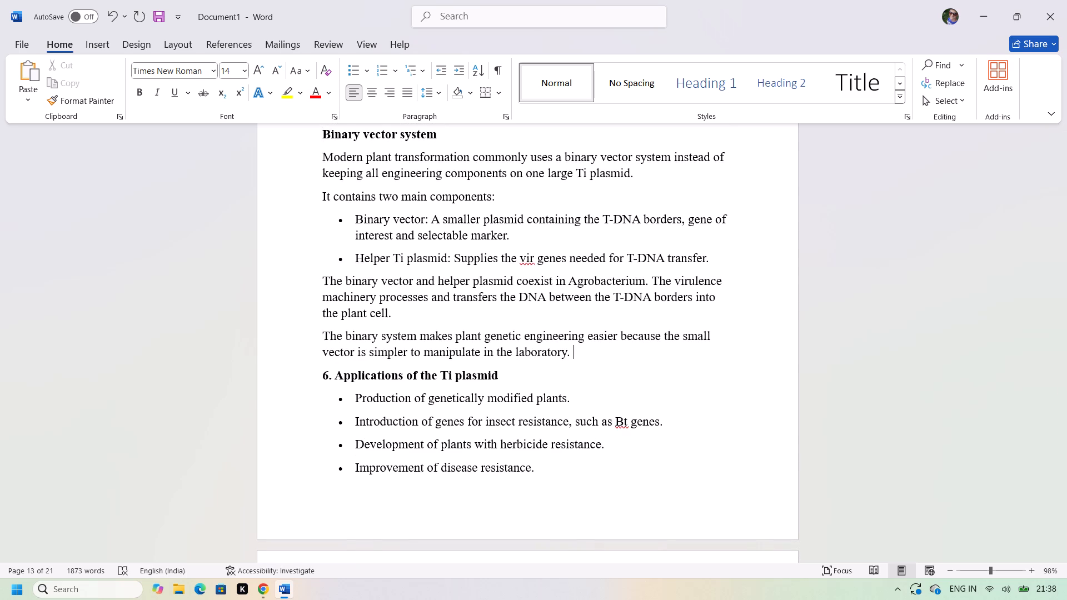
Remove the number "6." from the "Applications of the Ti plasmid" heading, keeping it on its own line.
left_click(330, 372)
key("Right")
key("BackSpace")
key("BackSpace")
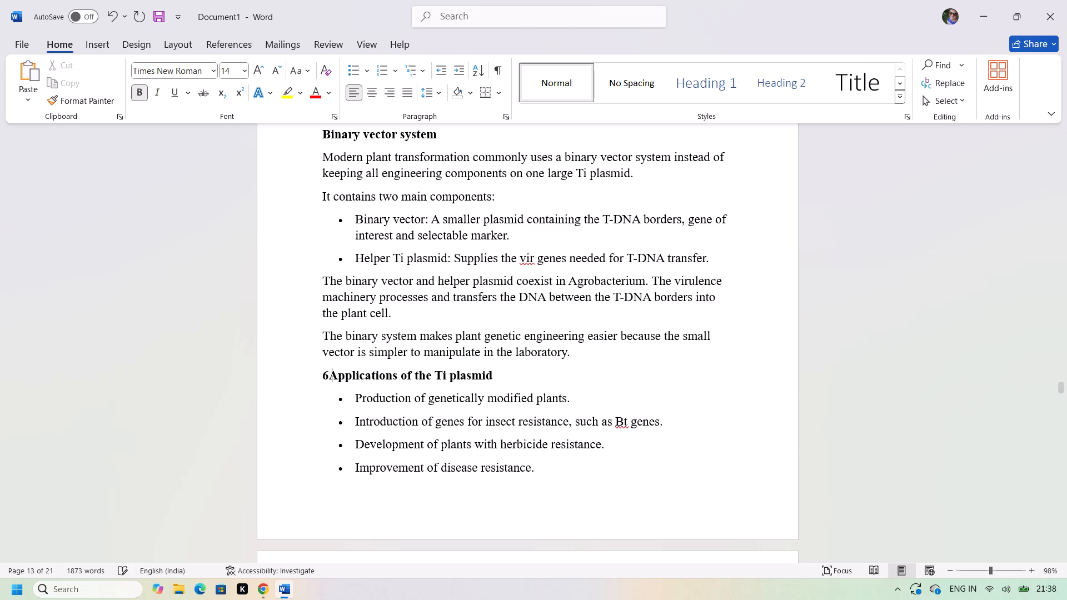
key("BackSpace")
key("BackSpace")
key("Return")
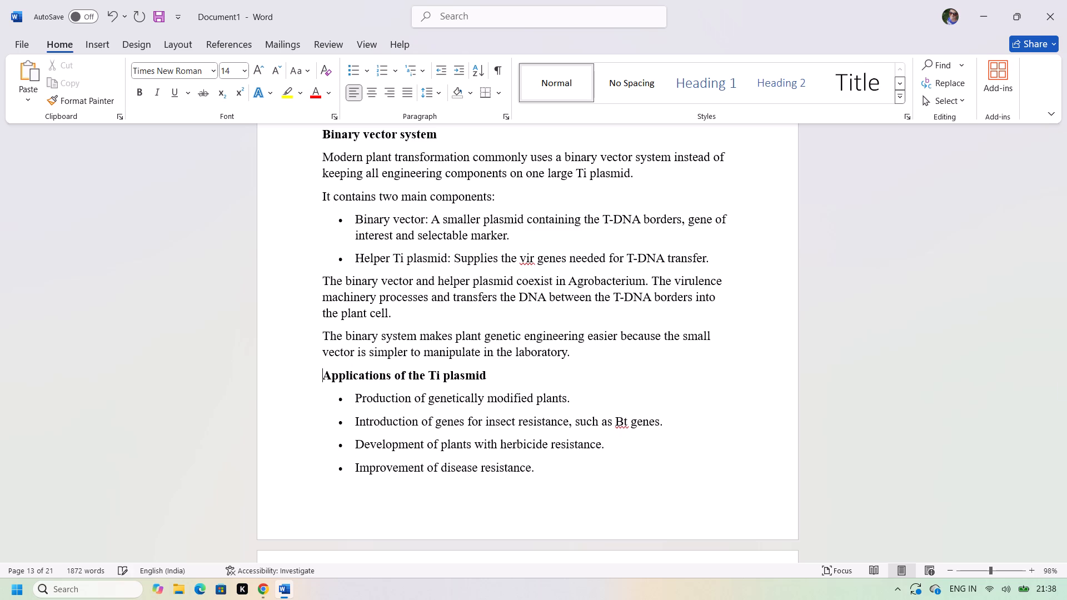
Remove the numbers "7." and "8." from the Ti plasmid "Advantages" and "Limitations" headings.
scroll(325, 334, "down", 5)
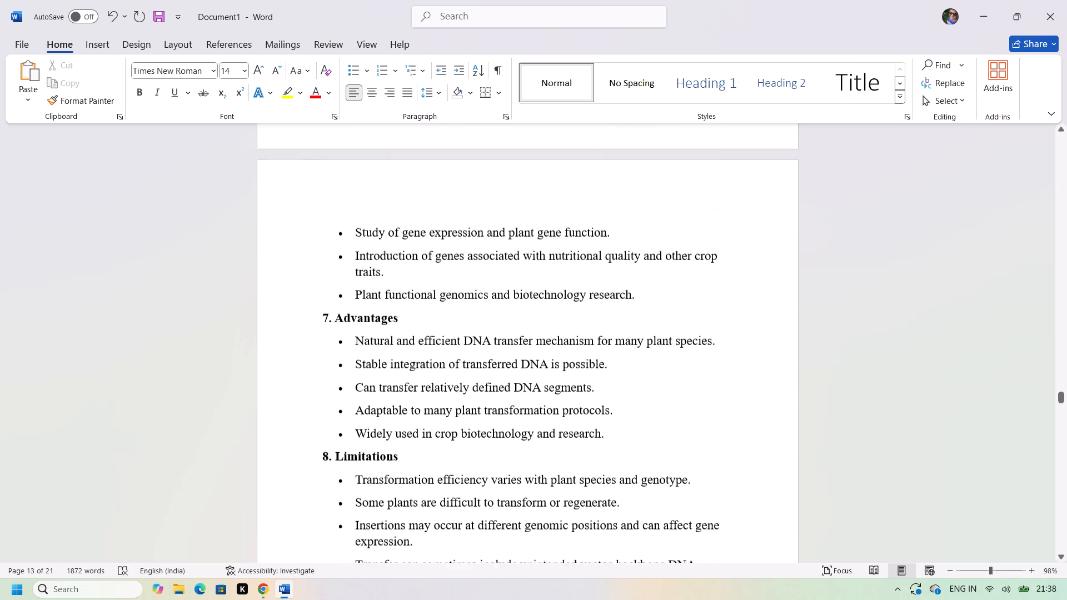
scroll(325, 334, "down", 1)
left_click(333, 303)
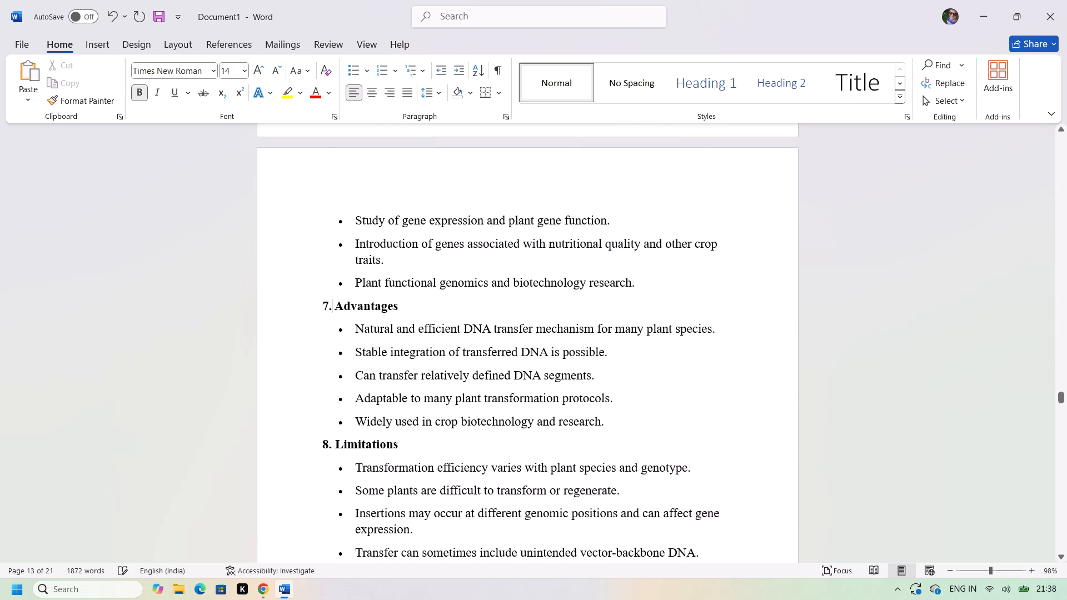
key("BackSpace")
key("BackSpace")
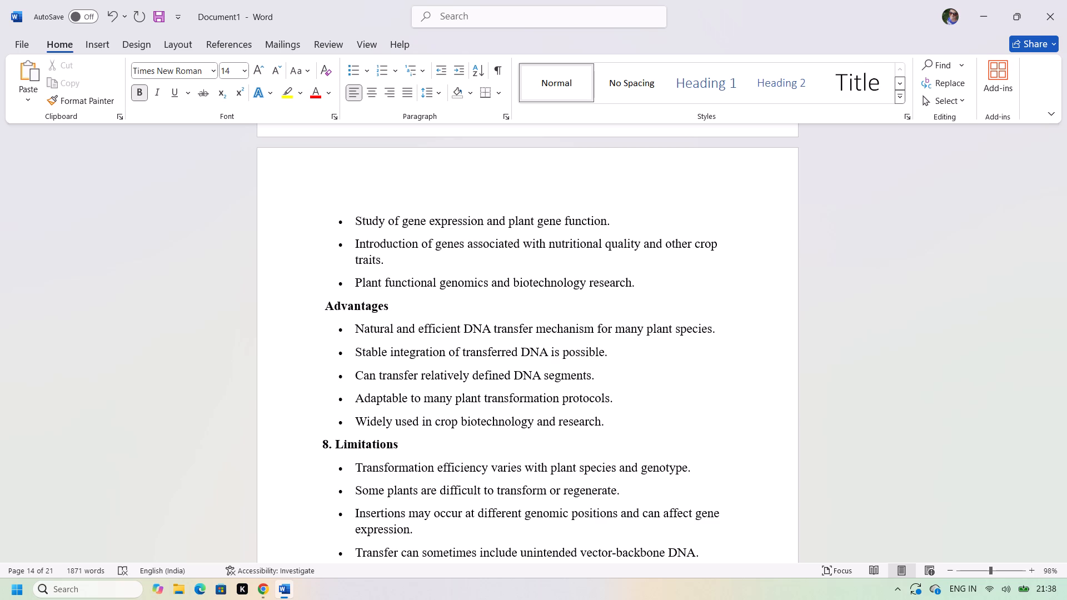
left_click(333, 443)
key("BackSpace")
key("BackSpace")
Remove "Part III." from the "Plant vector — Ri plasmid" heading, keeping it as a separate unbulleted, unindented line.
scroll(333, 443, "down", 3)
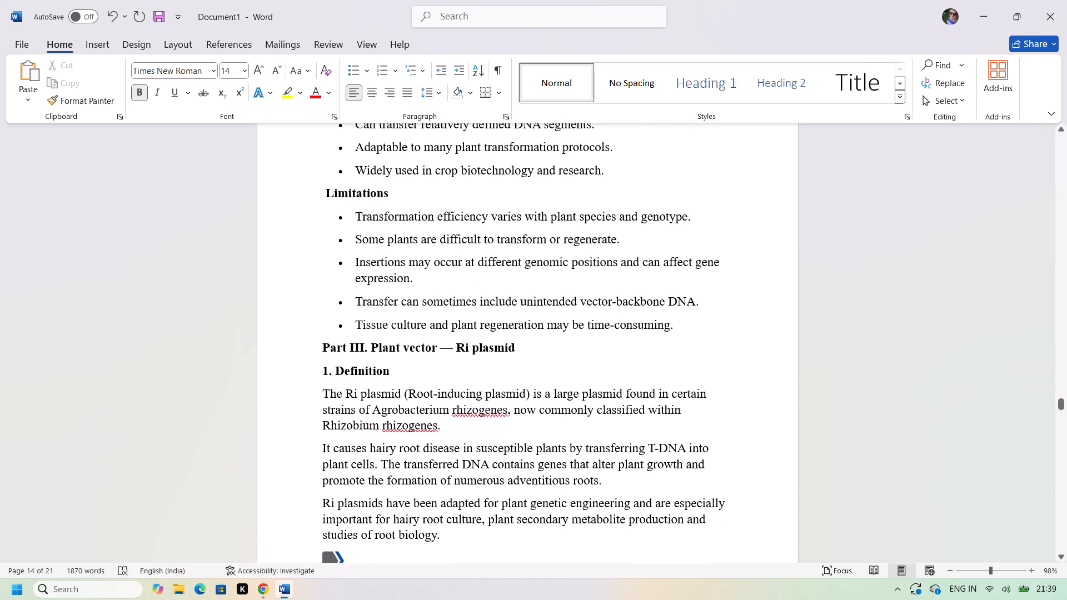
left_click(370, 348)
key("BackSpace")
key("BackSpace")
key("BackSpace")
key("BackSpace")
key("BackSpace")
key("BackSpace")
key("BackSpace")
key("BackSpace")
key("BackSpace")
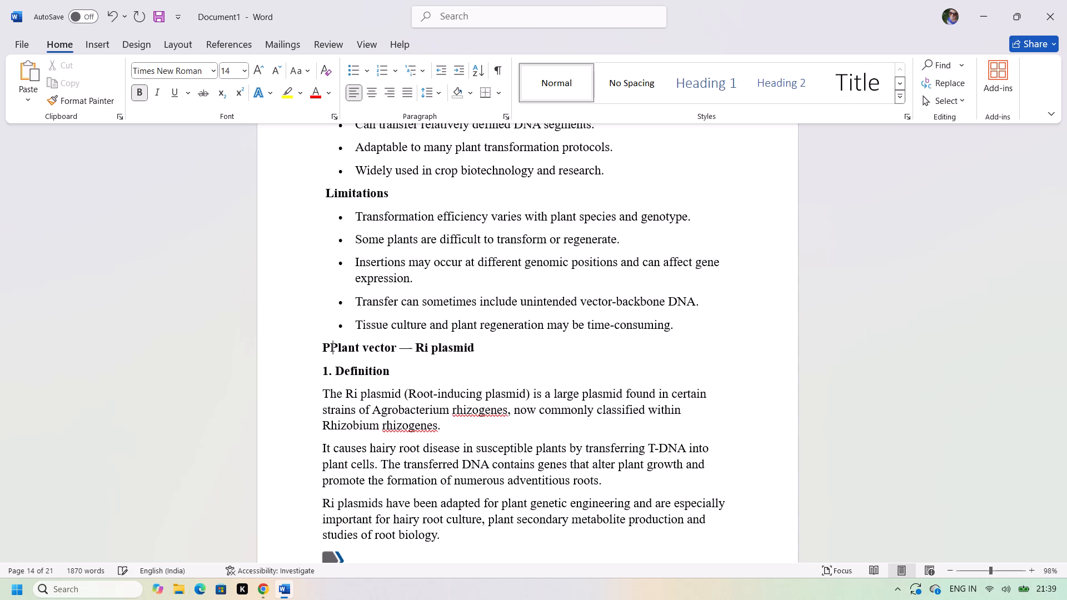
key("BackSpace")
key("BackSpace")
key("Return")
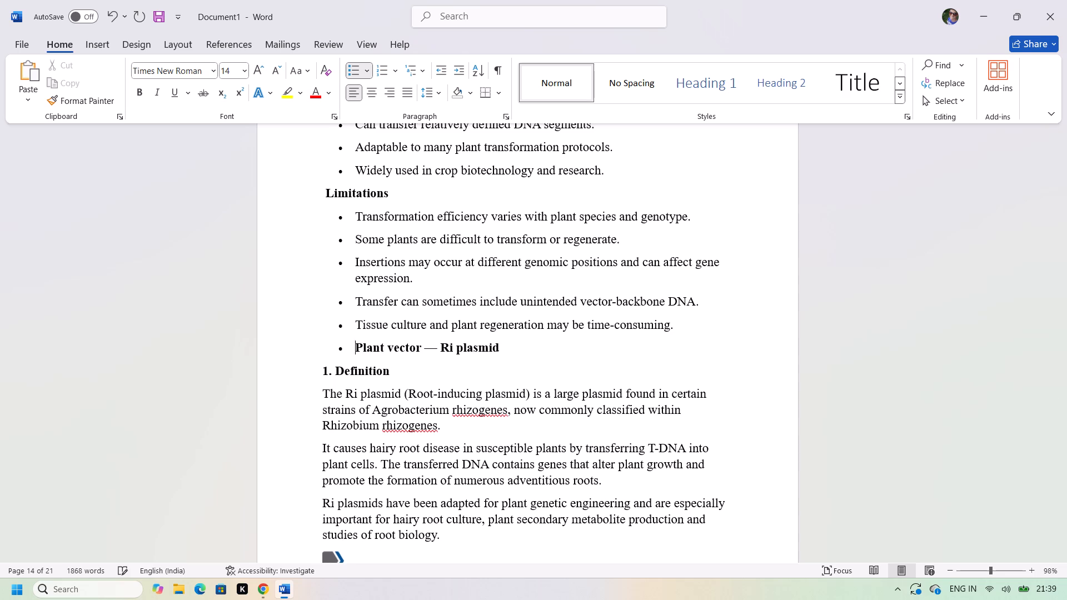
key("BackSpace")
key("BackSpace")
key("BackSpace")
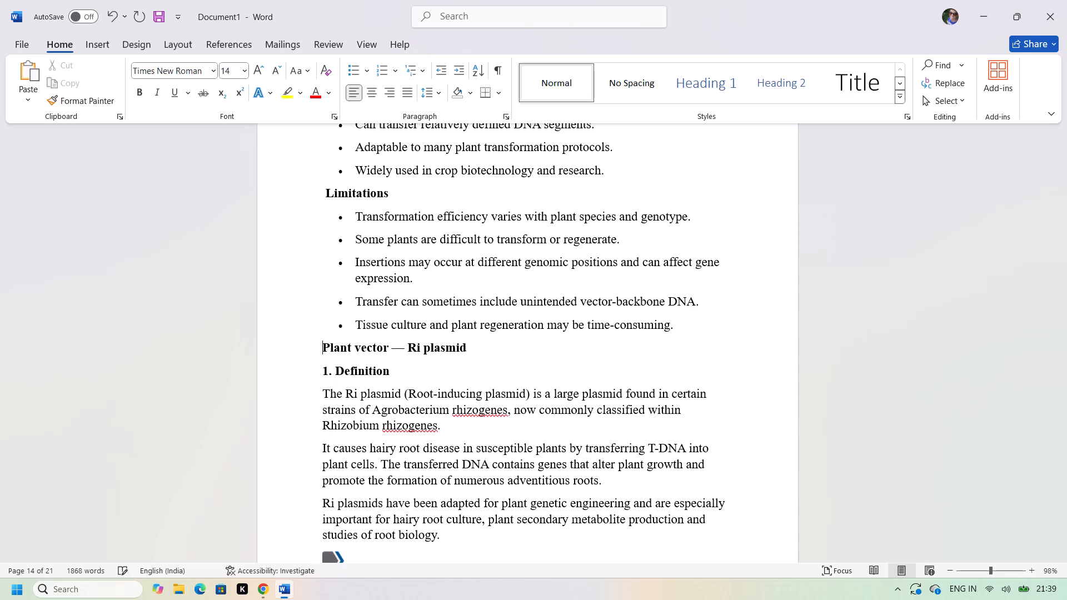
Remove the number "1." from the "Definition" heading of the Ri plasmid section.
left_click(336, 368)
key("BackSpace")
key("BackSpace")
key("BackSpace")
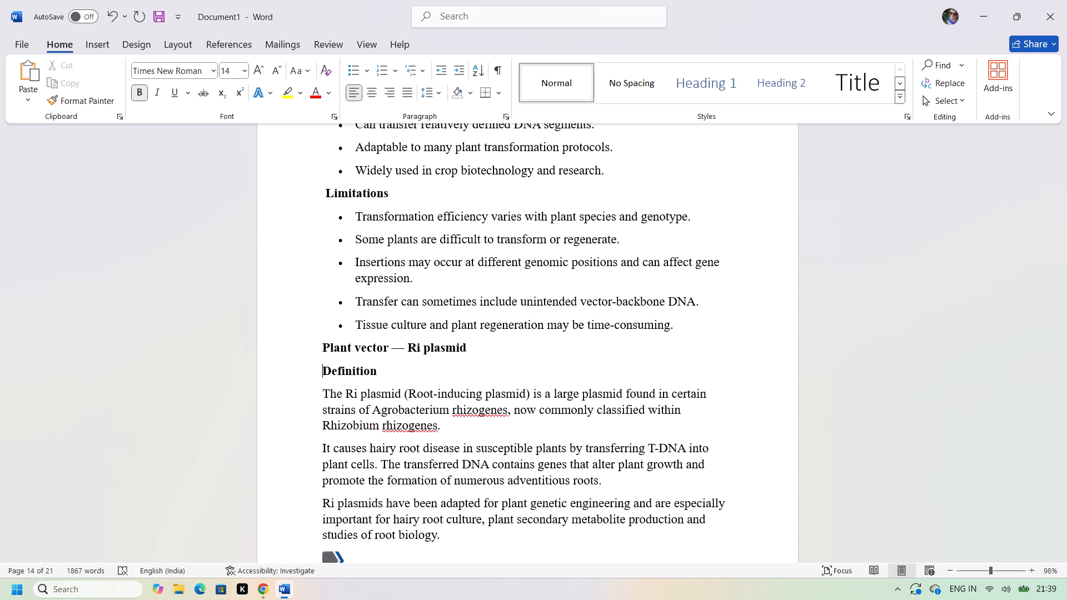
Delete the leftover citation icon, "PMC" and "+1" after the Ri plasmid definition, keeping the sentence ending "studies of root biology." intact.
scroll(371, 406, "down", 2)
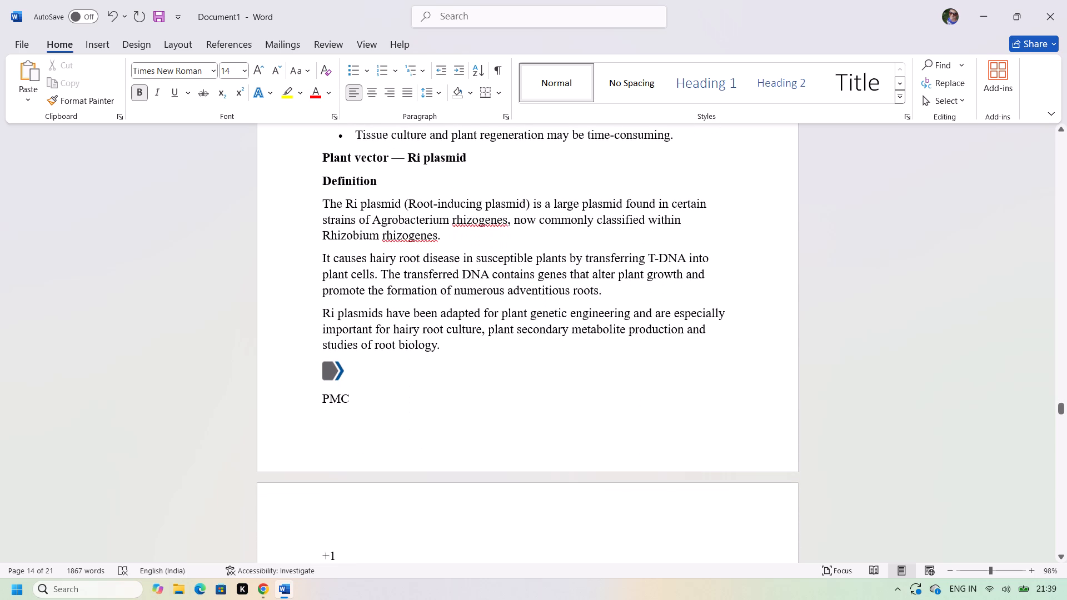
left_click(341, 554)
key("BackSpace")
key("BackSpace")
key("BackSpace")
key("BackSpace")
key("BackSpace")
key("BackSpace")
key("BackSpace")
key("BackSpace")
key("BackSpace")
key("BackSpace")
key("BackSpace")
key("BackSpace")
key("BackSpace")
key("BackSpace")
key("BackSpace")
key("BackSpace")
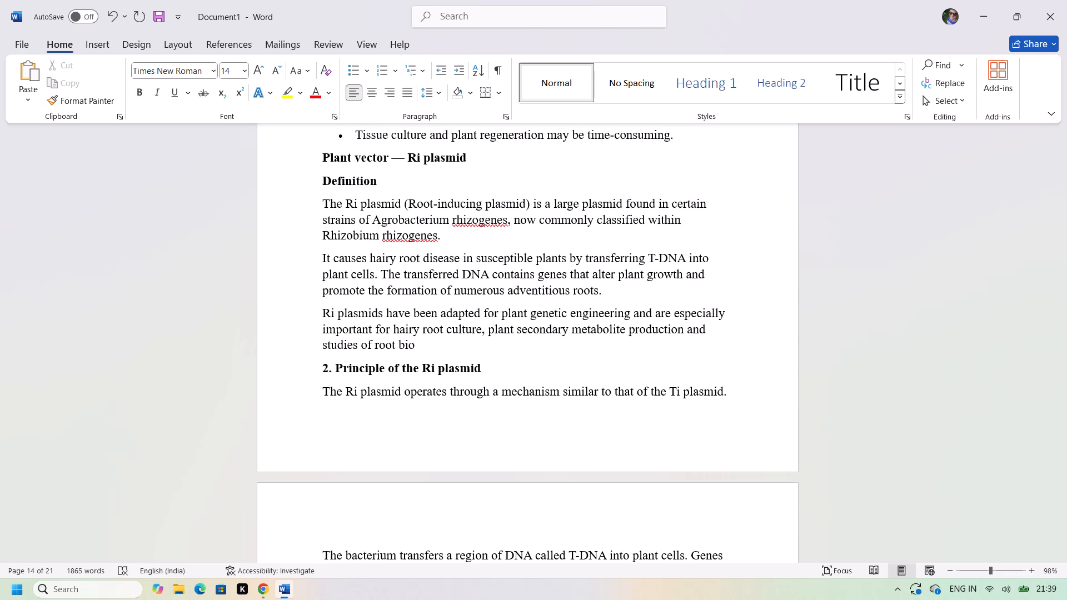
key("ctrl+z")
key("ctrl+z")
key("ctrl+z")
key("ctrl+z")
key("ctrl+z")
key("ctrl+z")
Remove the numbers "2." and "3." from the "Principle of the Ri plasmid" and "Structure and components of the Ri plasmid" headings.
left_click(334, 368)
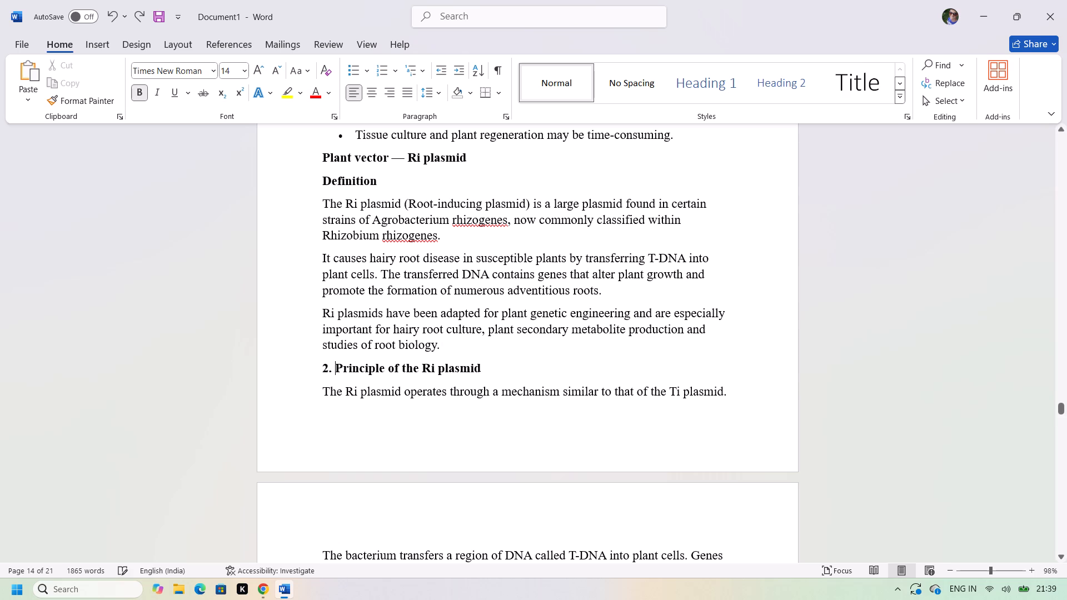
key("BackSpace")
key("BackSpace")
key("BackSpace")
scroll(334, 368, "down", 1)
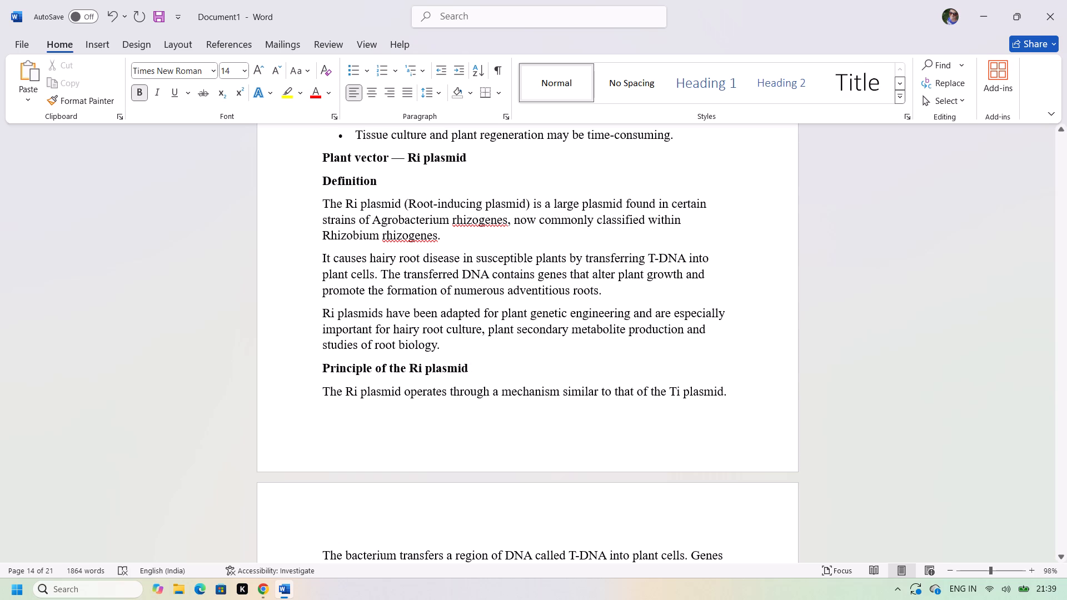
scroll(334, 368, "down", 2)
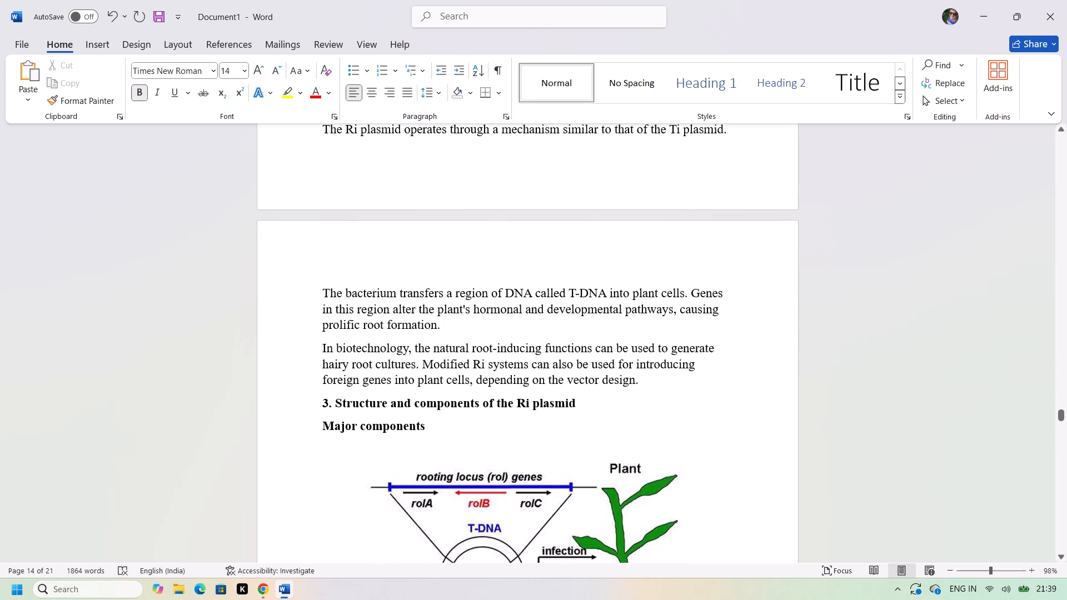
left_click(337, 401)
key("BackSpace")
key("BackSpace")
key("BackSpace")
Delete the leftover citation icon, "PMC" and "+1" below the note on the organization of Ri plasmids.
scroll(337, 401, "down", 3)
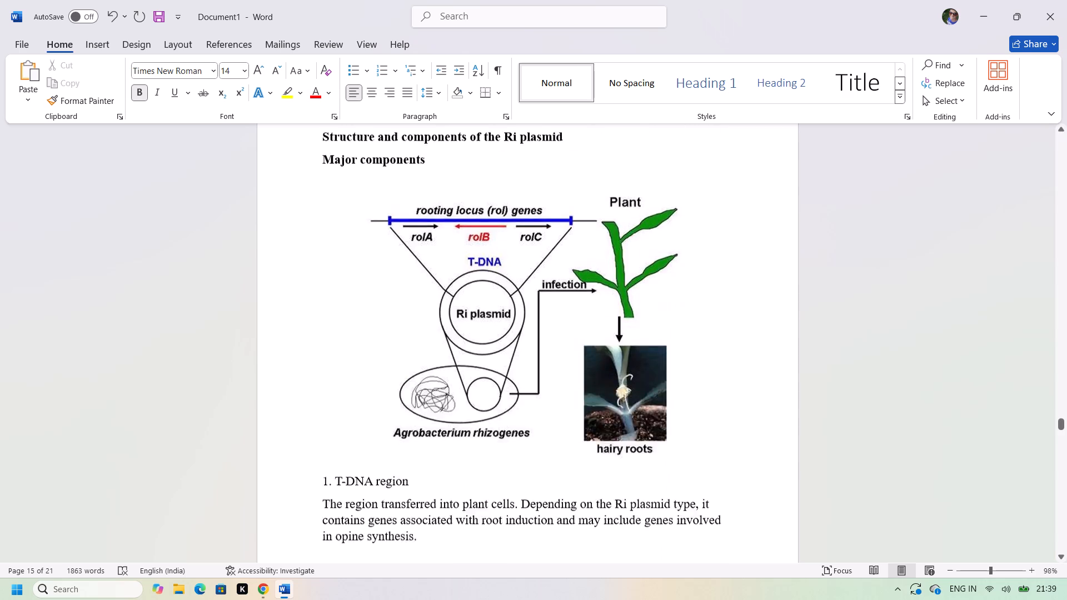
scroll(337, 401, "down", 7)
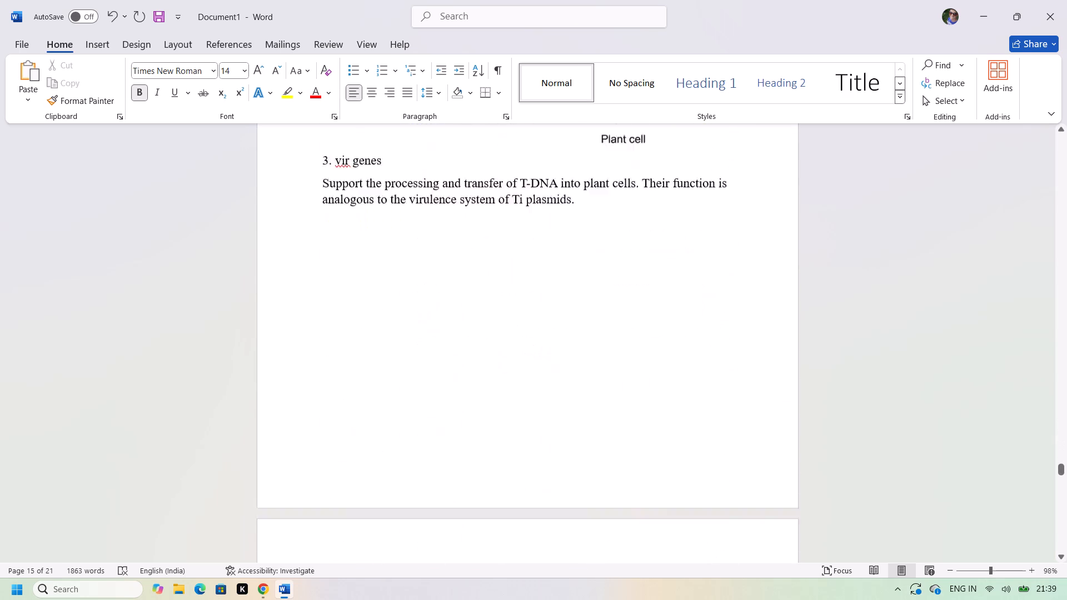
scroll(337, 401, "down", 7)
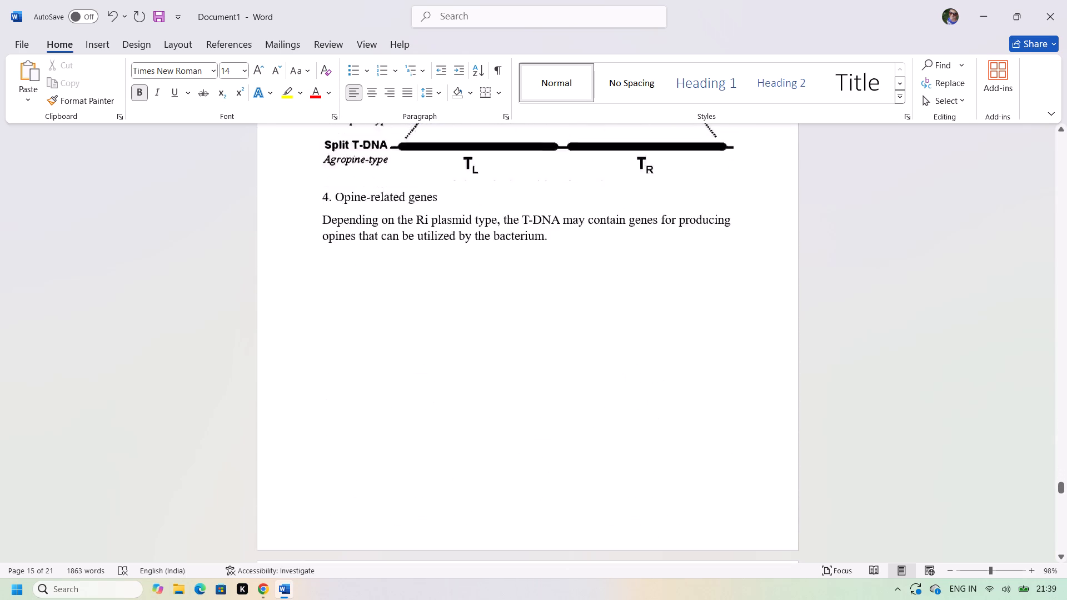
scroll(337, 401, "down", 8)
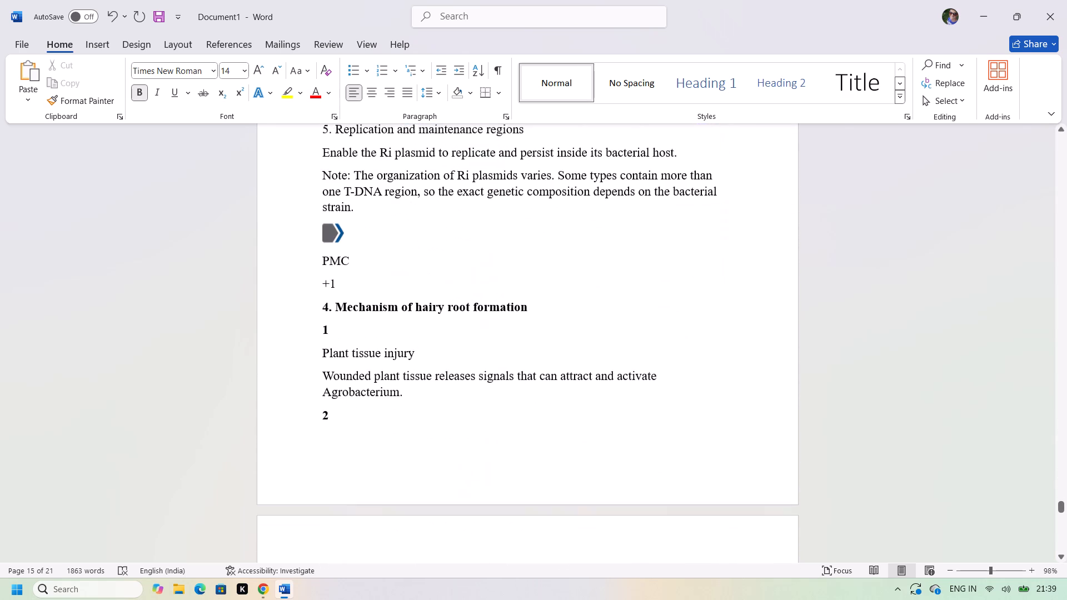
right_click(337, 401)
scroll(337, 401, "down", 1)
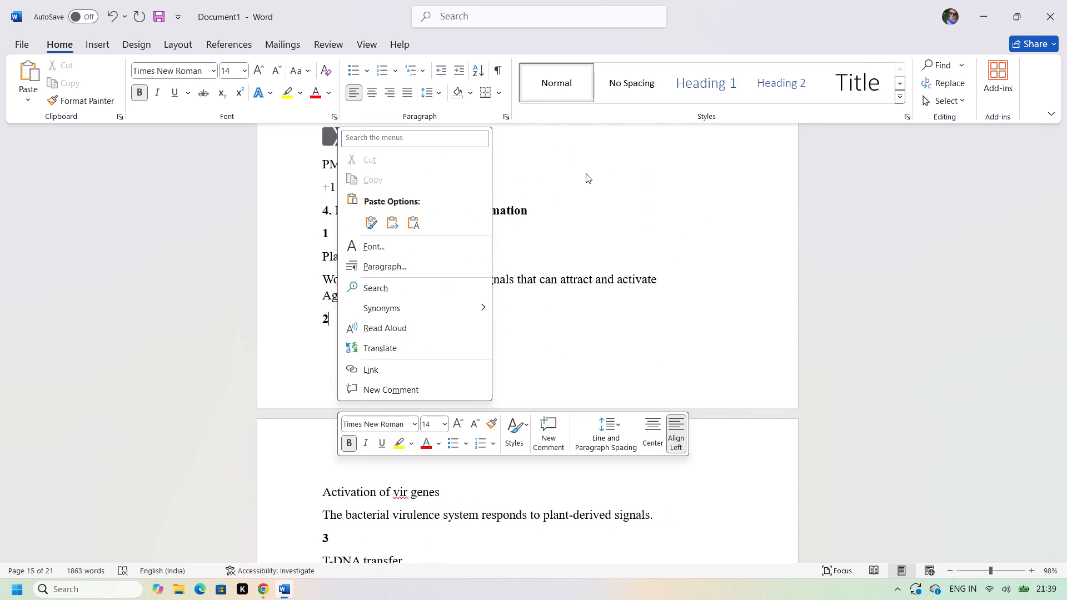
left_click(588, 175)
scroll(588, 175, "up", 1)
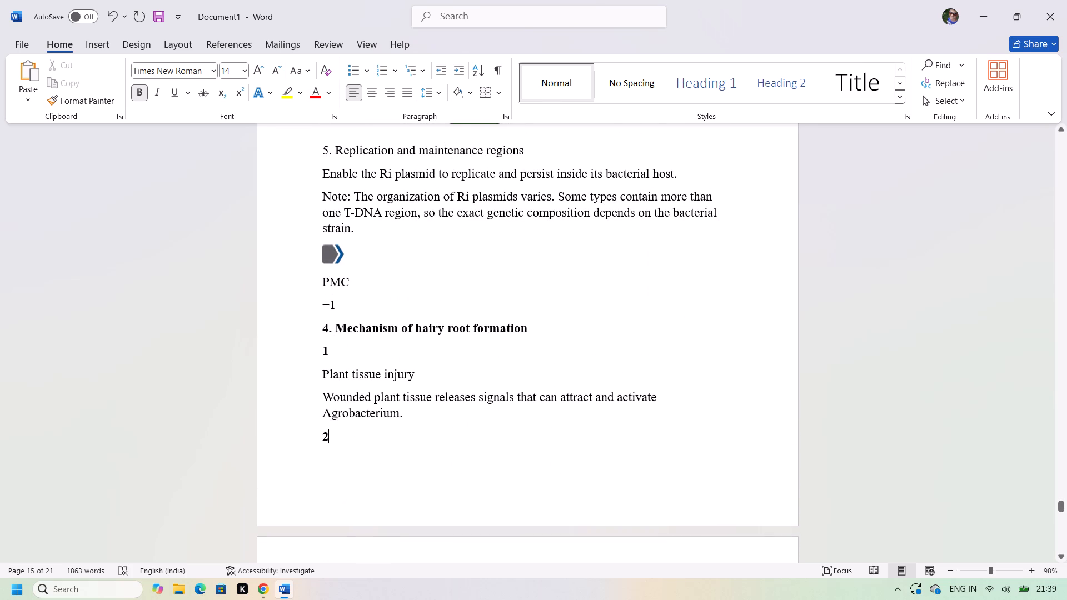
left_click(344, 302)
key("BackSpace")
key("BackSpace")
key("BackSpace")
key("BackSpace")
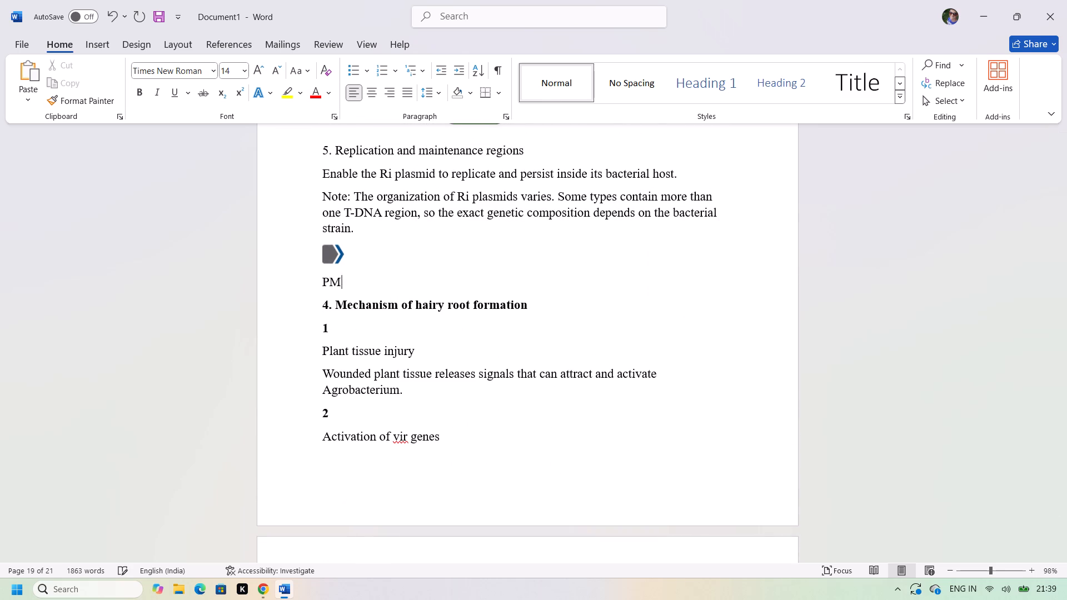
key("BackSpace")
key("BackSpace")
key("BackSpace")
key("BackSpace")
key("BackSpace")
key("BackSpace")
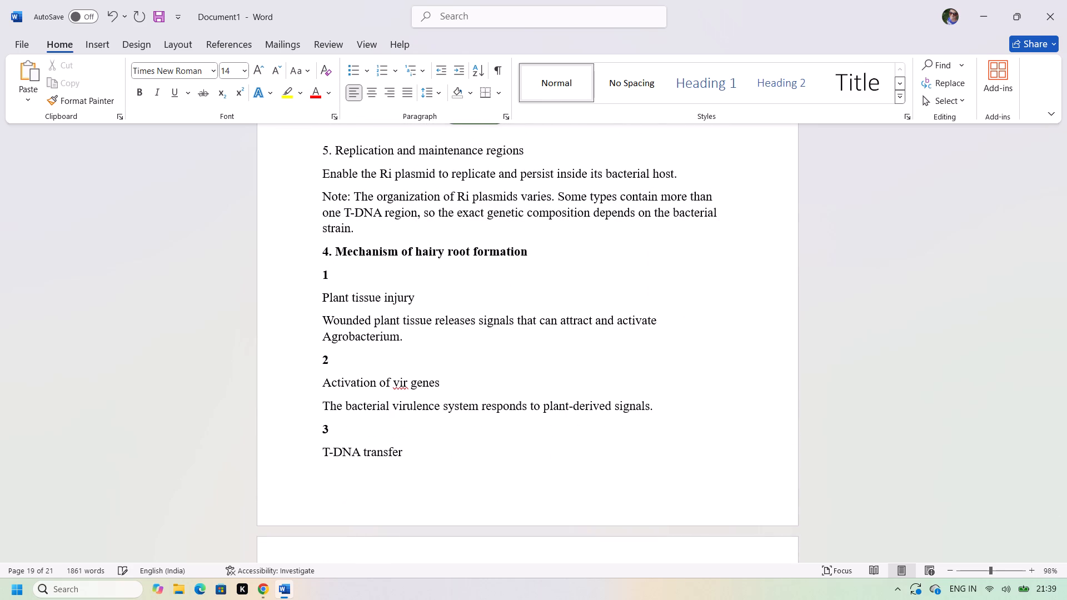
Remove the number "4." from the "Mechanism of hairy root formation" heading.
left_click(334, 251)
key("BackSpace")
key("BackSpace")
key("BackSpace")
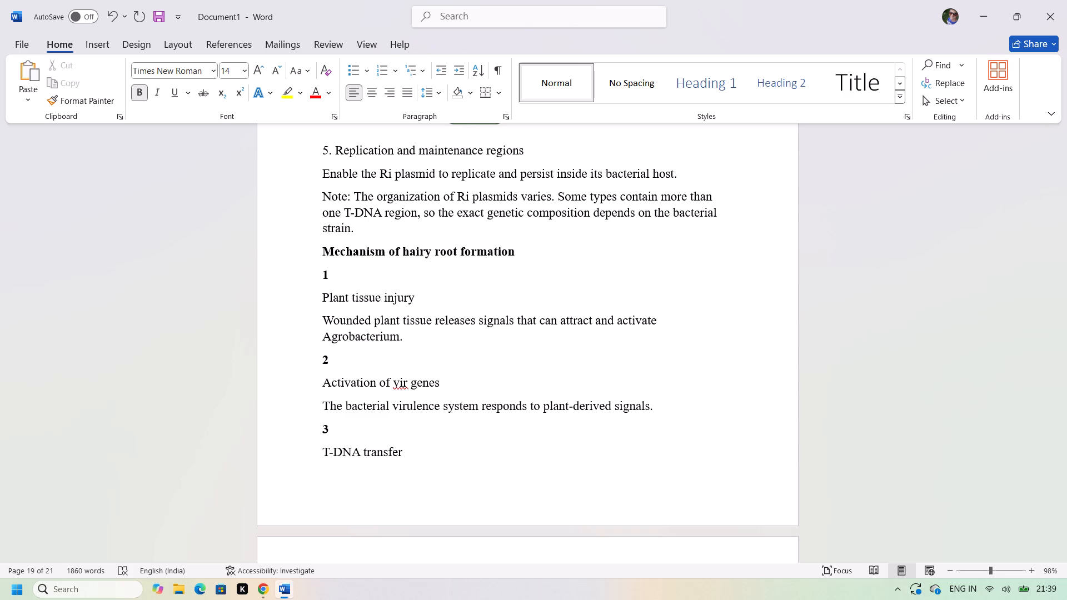
Join step numbers 1 to 4 of hairy root formation with their titles on one line, separated by a hyphen, as in "1-Plant tissue injury".
left_click(320, 293)
key("BackSpace")
key("minus")
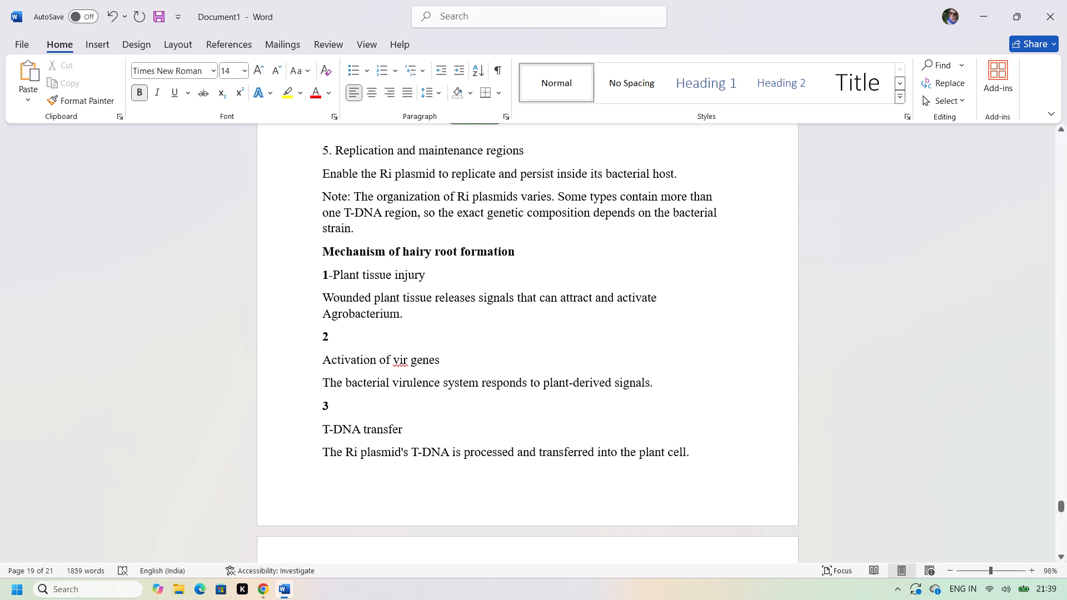
left_click(320, 367)
key("BackSpace")
key("minus")
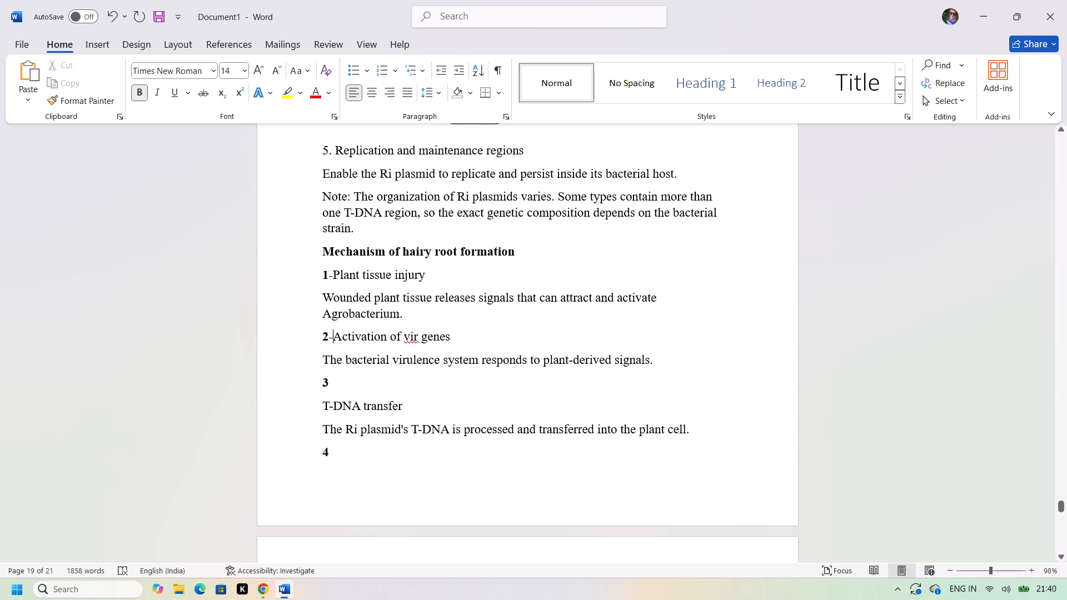
left_click(326, 404)
key("Left")
key("BackSpace")
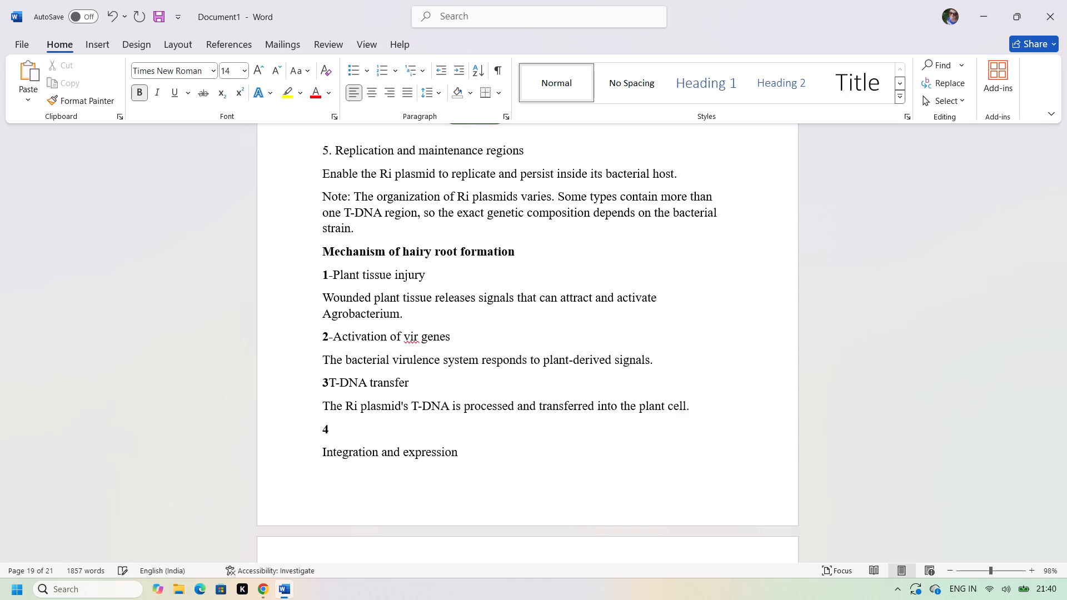
key("minus")
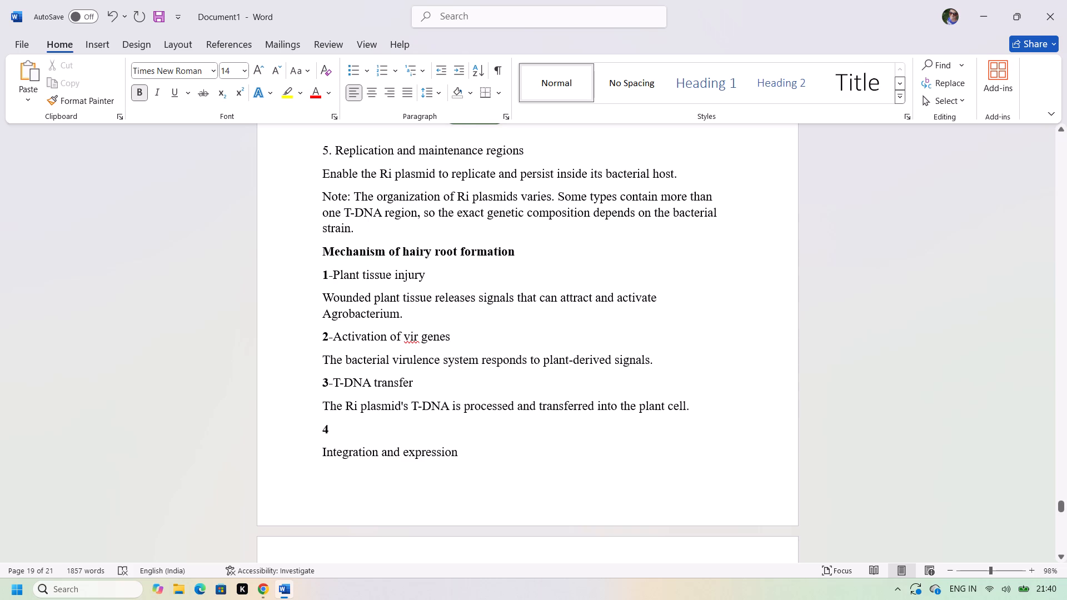
left_click(320, 454)
key("BackSpace")
key("minus")
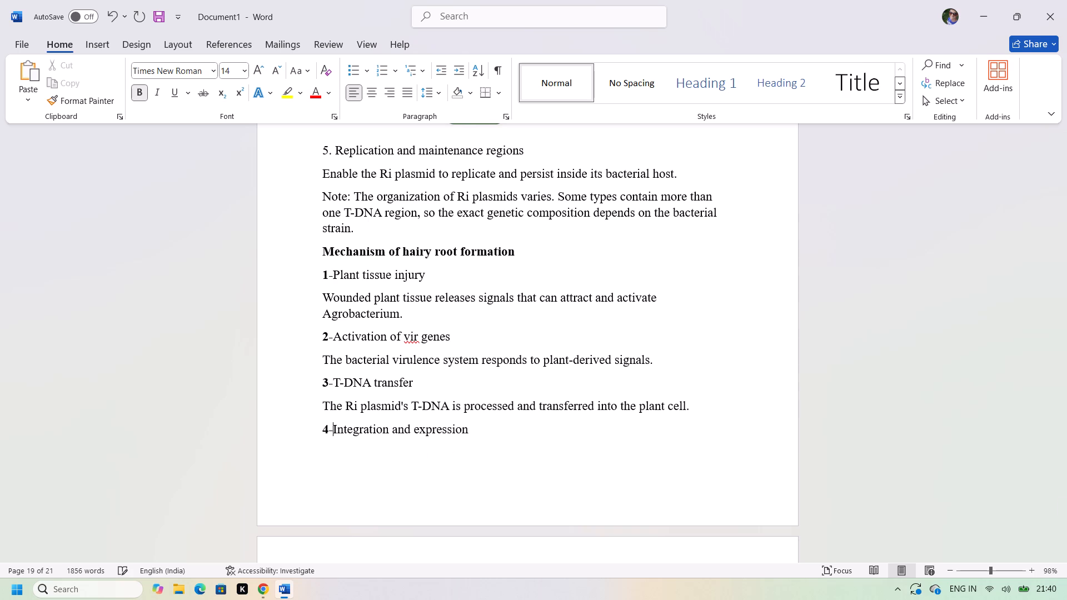
Join step numbers 5 and 6 with their titles as "5-Hairy root formation" and "6-Establishment of root cultures".
scroll(346, 465, "down", 4)
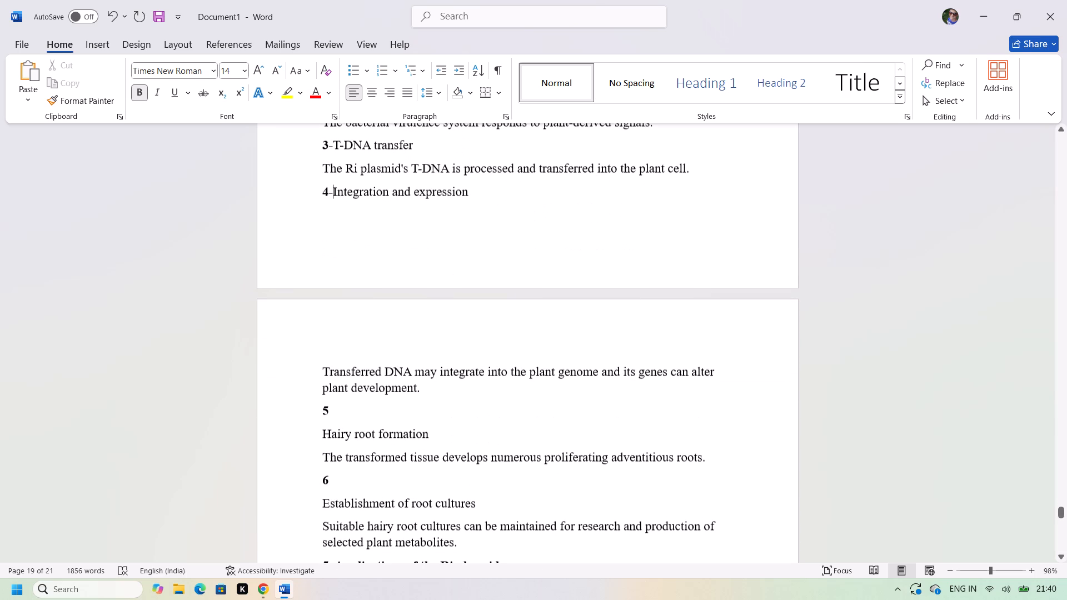
left_click(320, 428)
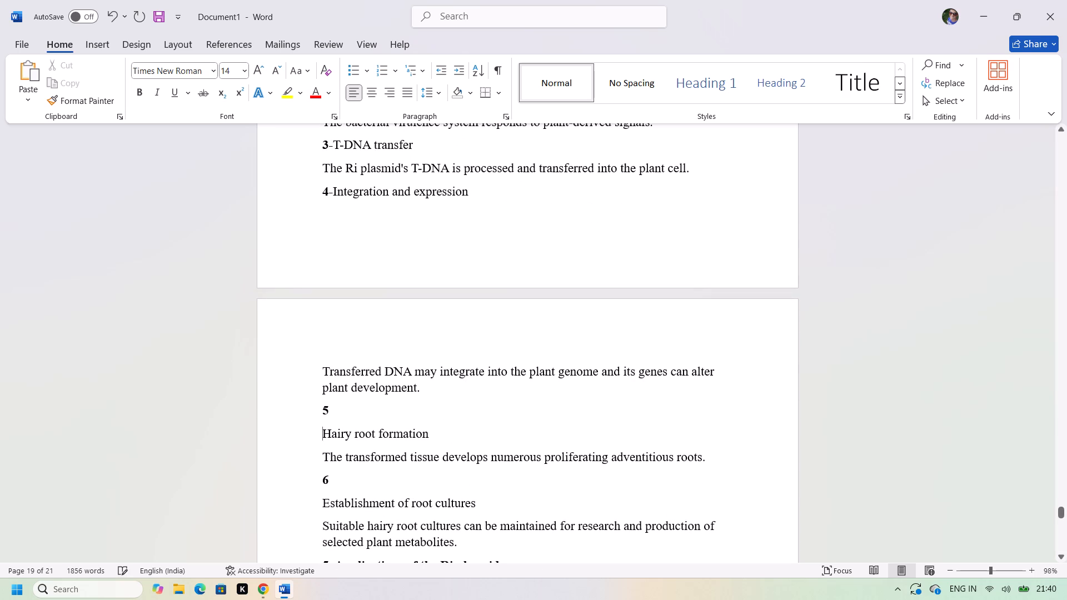
key("BackSpace")
key("minus")
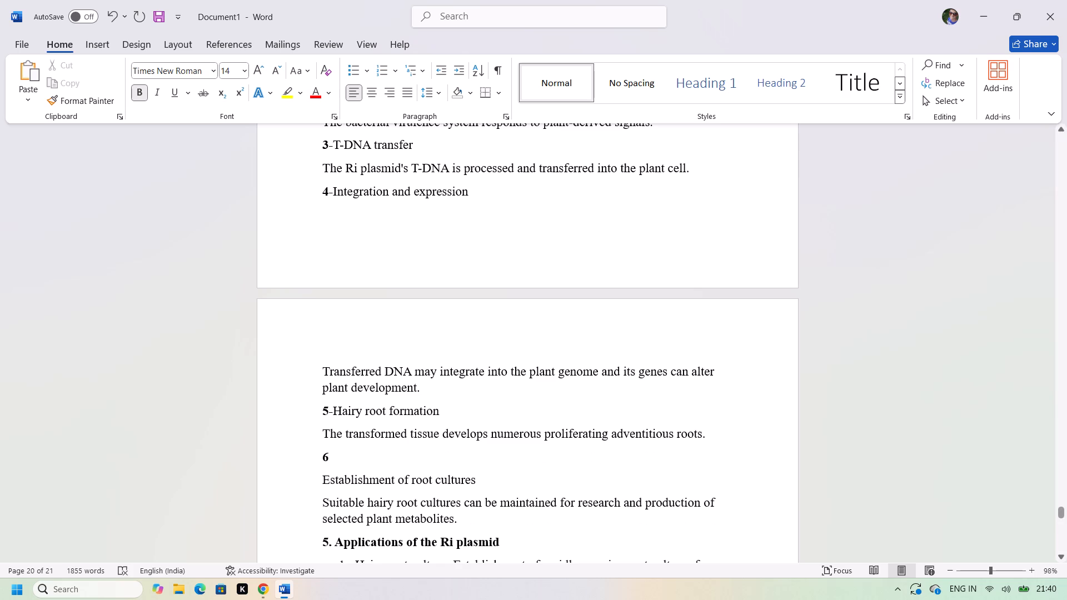
left_click(321, 482)
key("BackSpace")
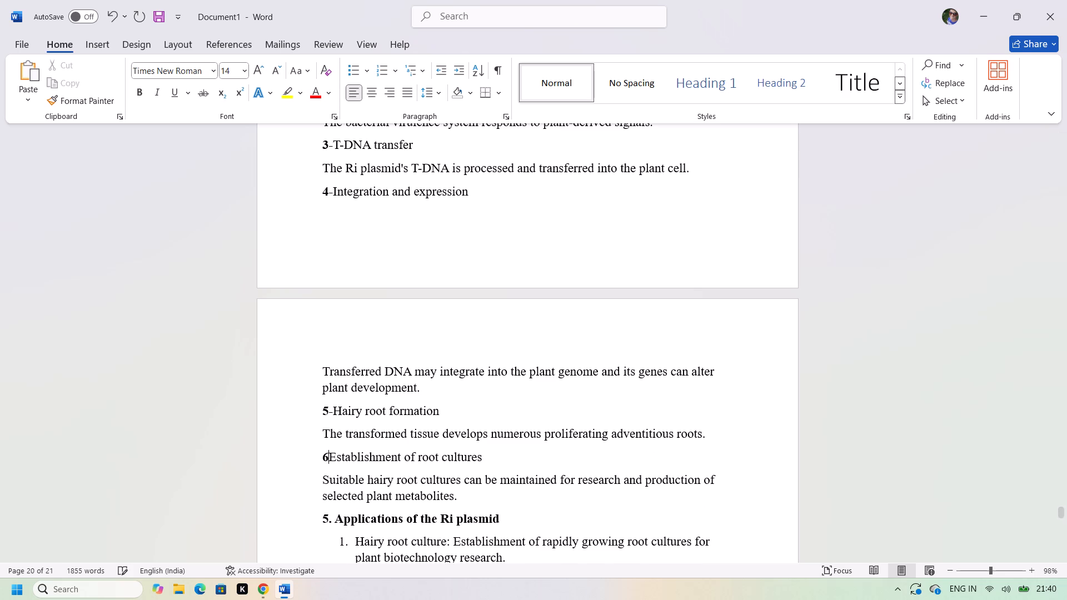
key("minus")
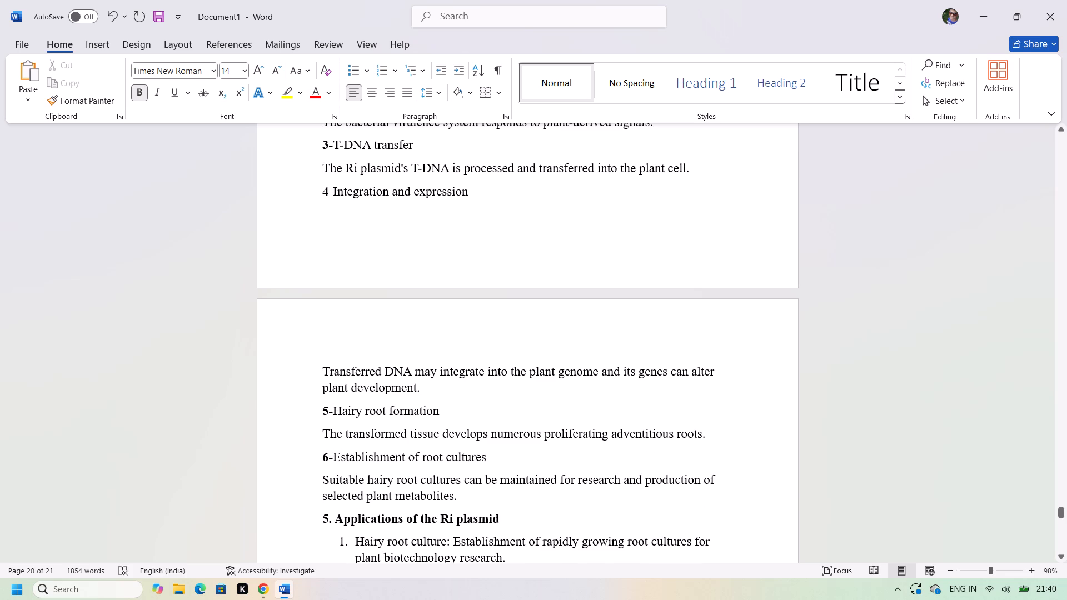
Remove the number "5." from the "Applications of the Ri plasmid" heading.
left_click(332, 519)
key("Right")
key("BackSpace")
key("BackSpace")
key("BackSpace")
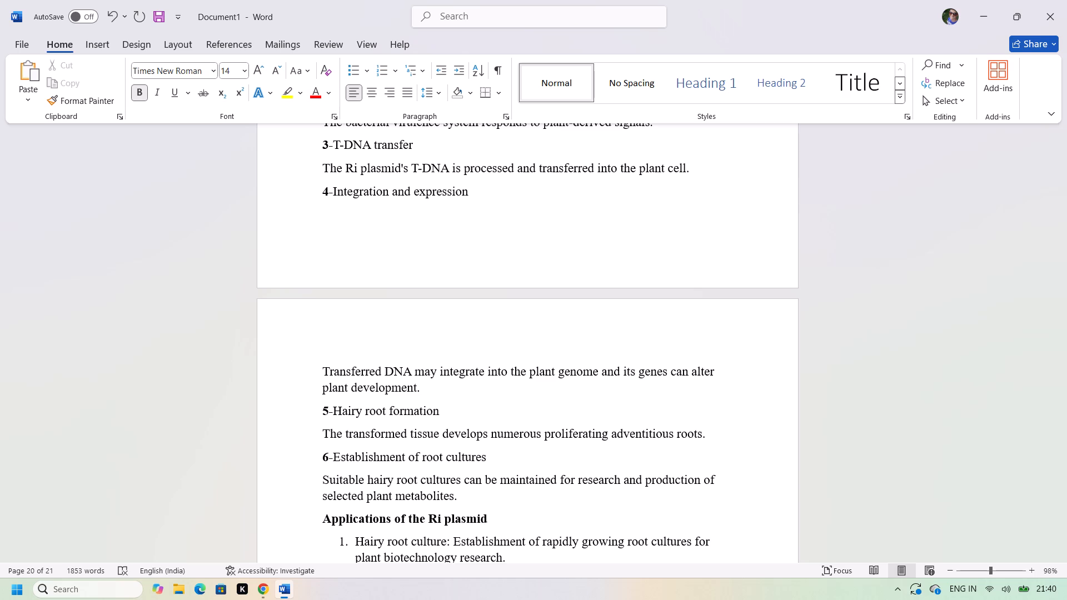
Remove the number "6." from the "Advantages" heading in the Ri plasmid section.
scroll(380, 399, "down", 3)
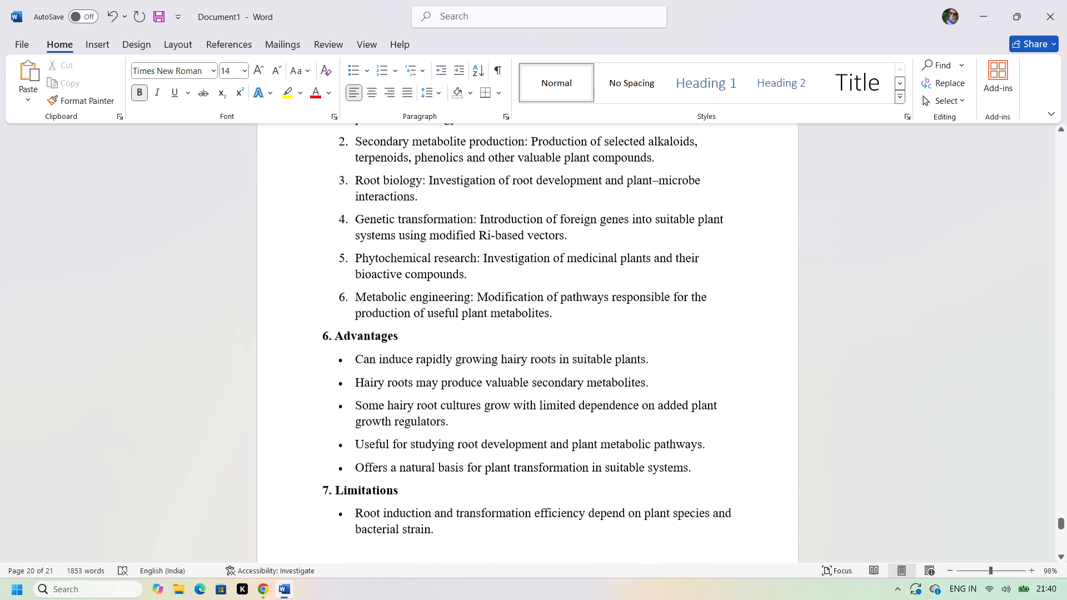
left_click(335, 338)
key("BackSpace")
key("BackSpace")
key("BackSpace")
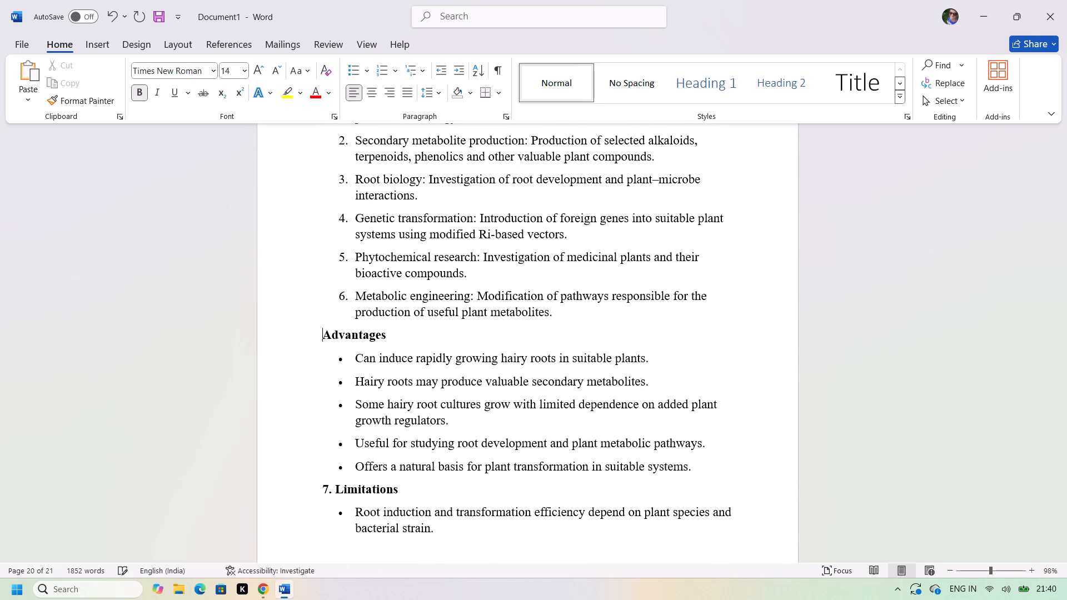
Remove the number "7." from the "Limitations" heading in the Ri plasmid section.
left_click(332, 493)
key("Right")
key("BackSpace")
key("BackSpace")
key("BackSpace")
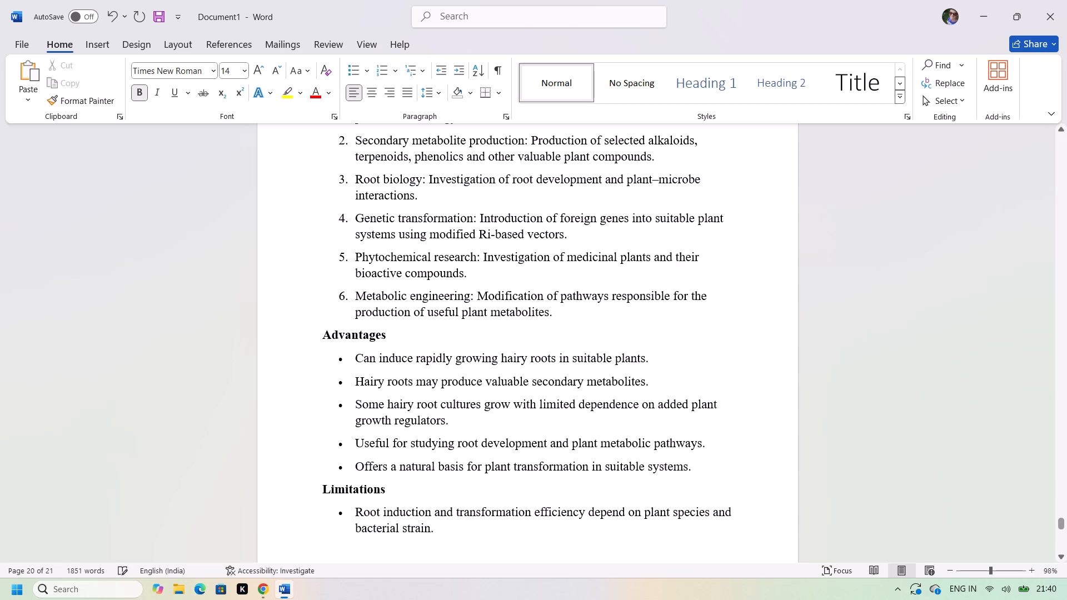
Review the headings, text and figures throughout the document, from the Ri plasmid section back to the retroviral vector section and down to the end.
scroll(384, 293, "down", 9)
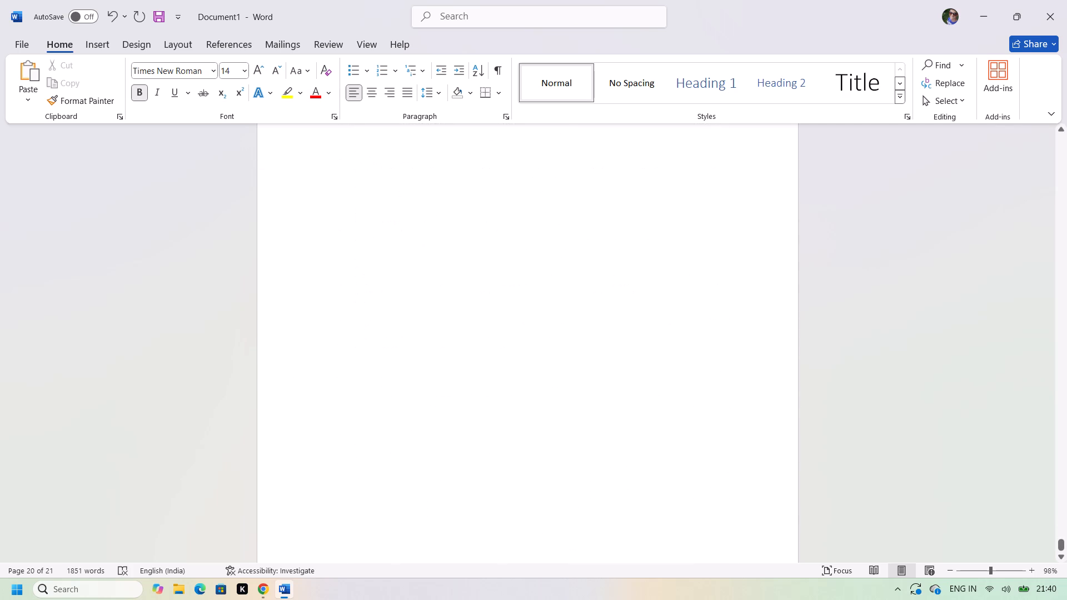
scroll(384, 293, "down", 1)
scroll(384, 293, "up", 12)
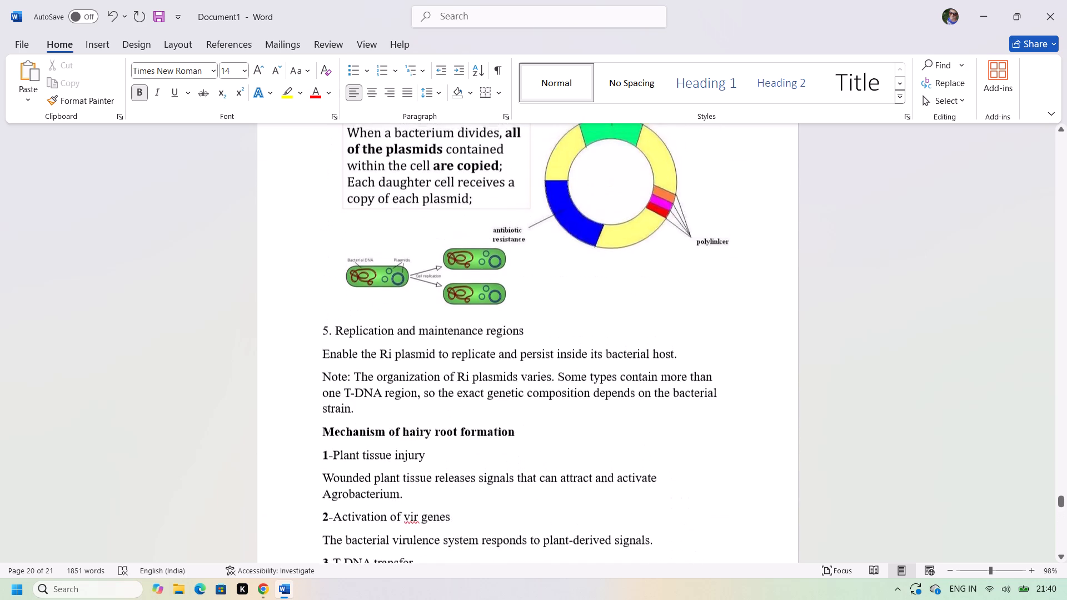
scroll(384, 293, "up", 8)
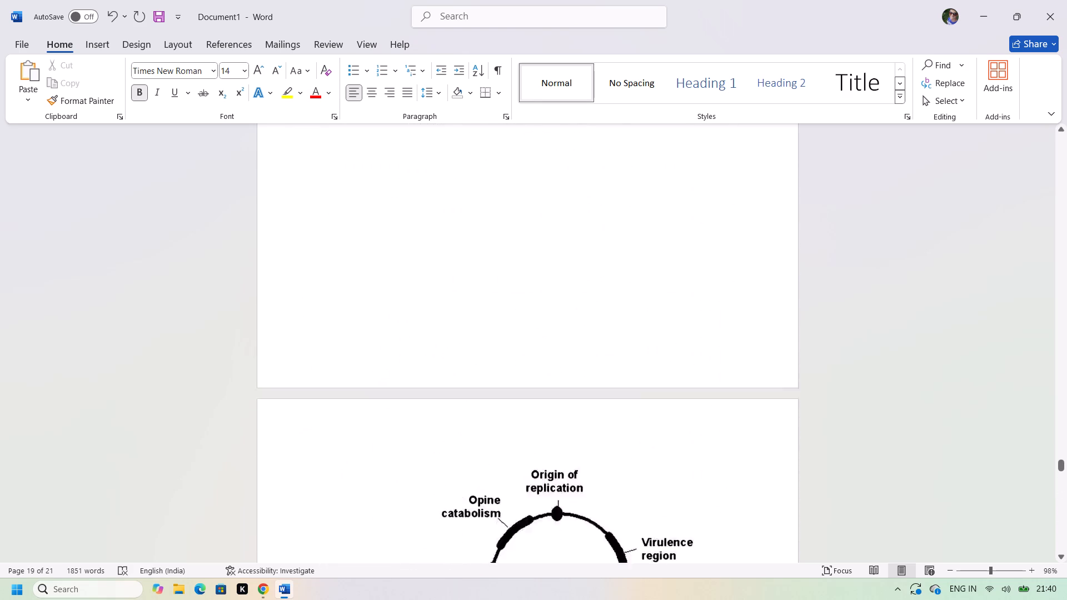
scroll(384, 293, "up", 4)
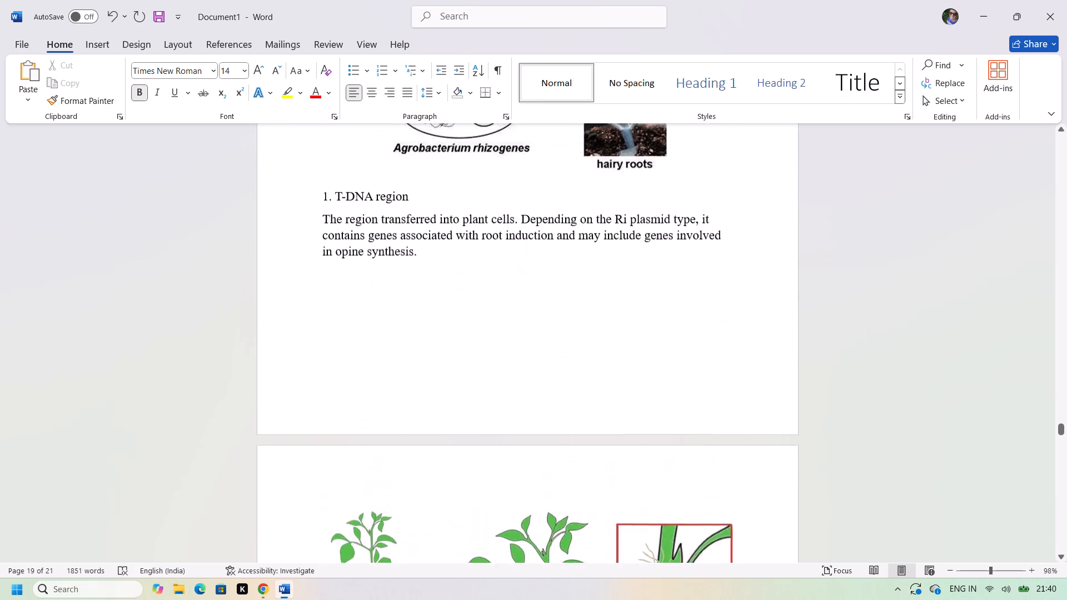
scroll(384, 293, "up", 4)
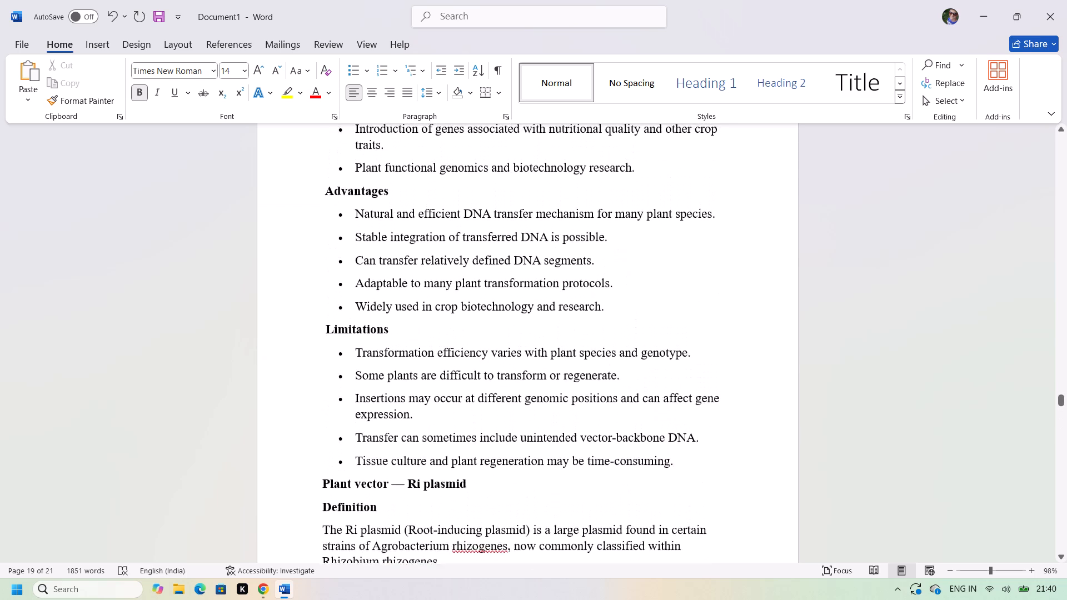
scroll(384, 293, "up", 9)
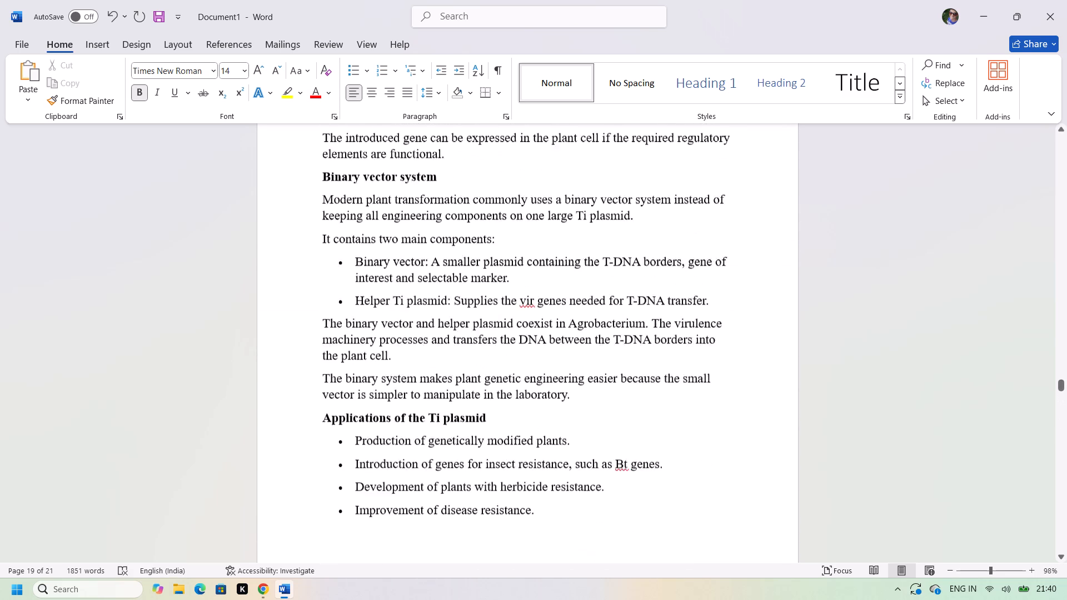
scroll(384, 293, "up", 10)
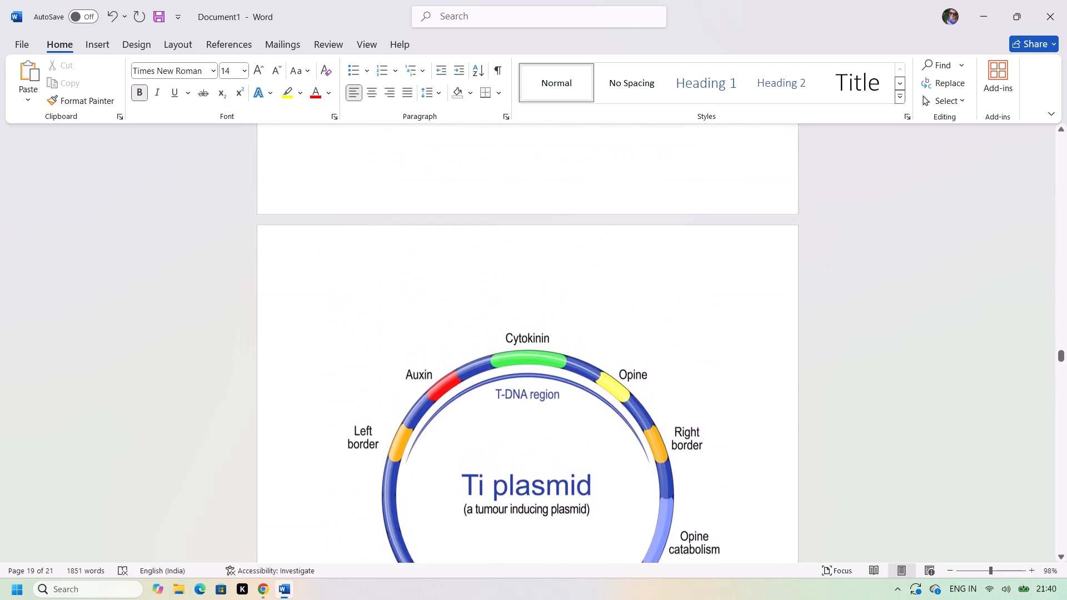
scroll(384, 293, "up", 11)
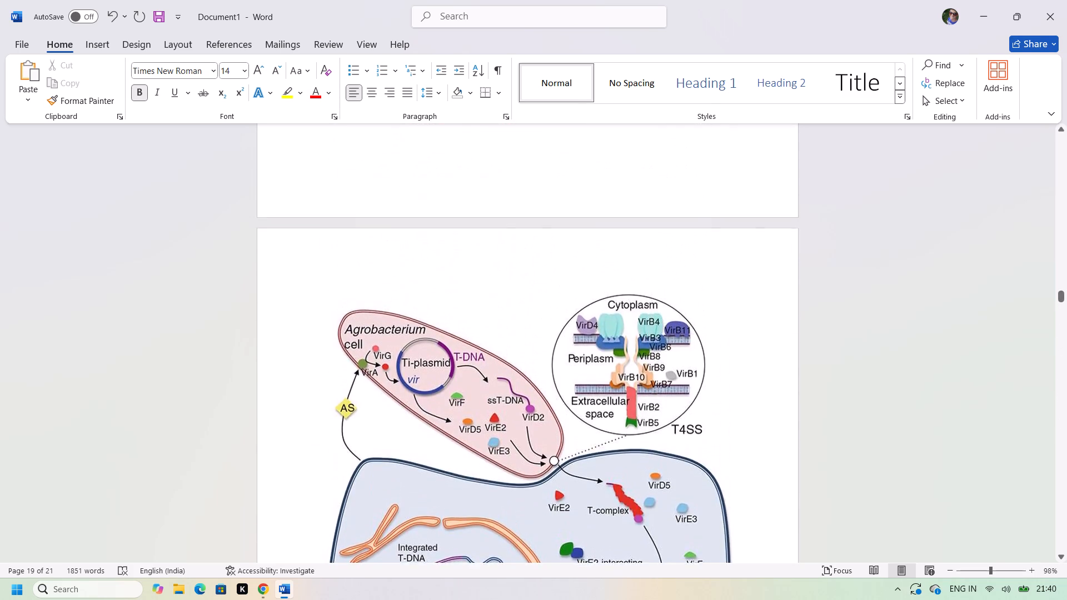
scroll(384, 293, "up", 14)
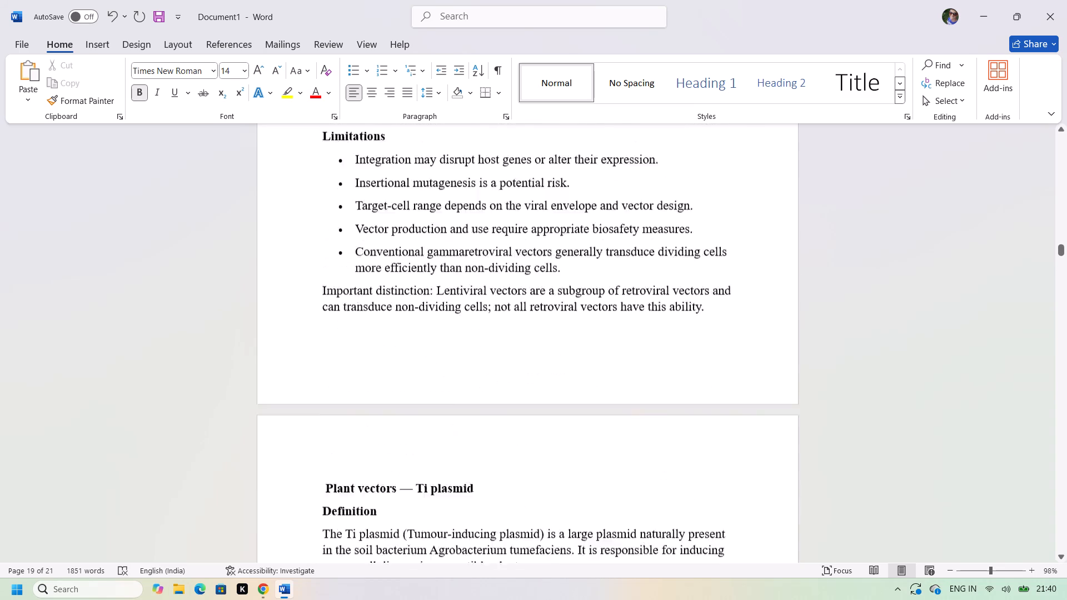
scroll(384, 293, "up", 12)
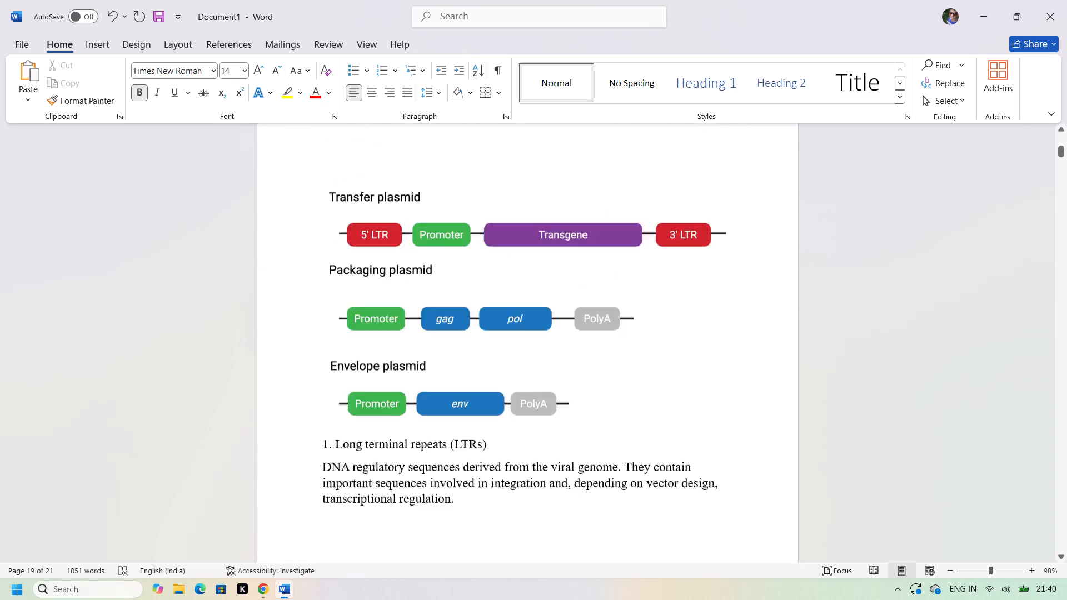
scroll(384, 293, "up", 7)
scroll(384, 293, "down", 7)
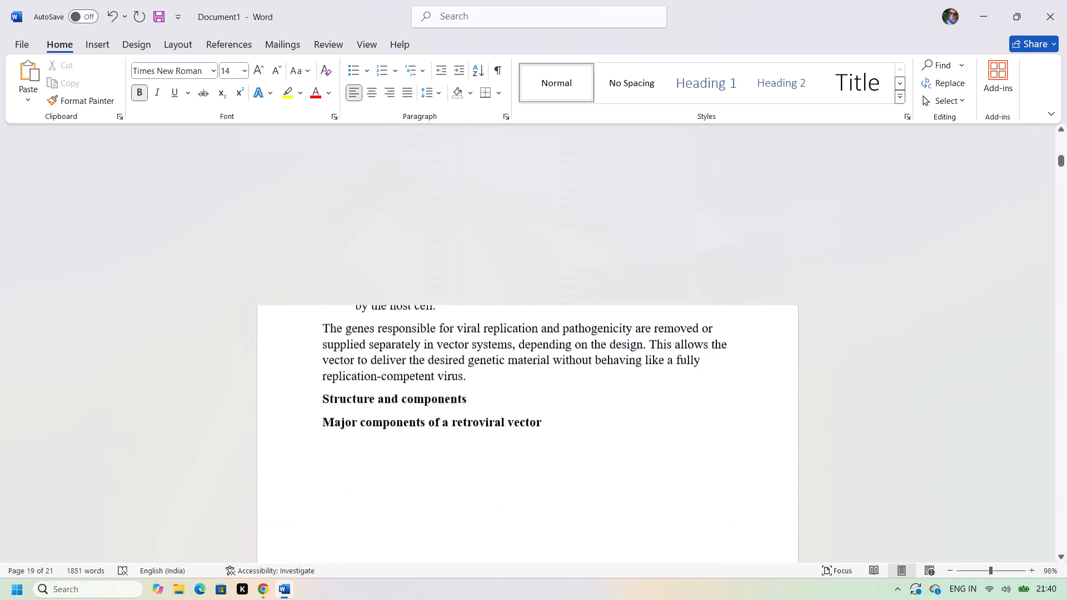
scroll(384, 293, "down", 14)
scroll(384, 293, "down", 7)
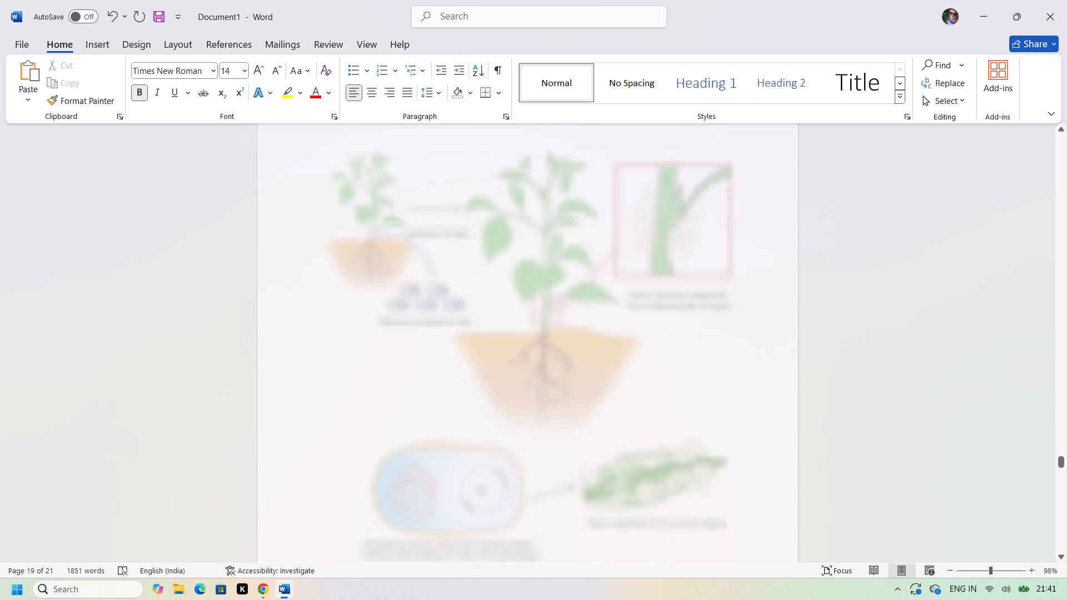
scroll(384, 293, "down", 16)
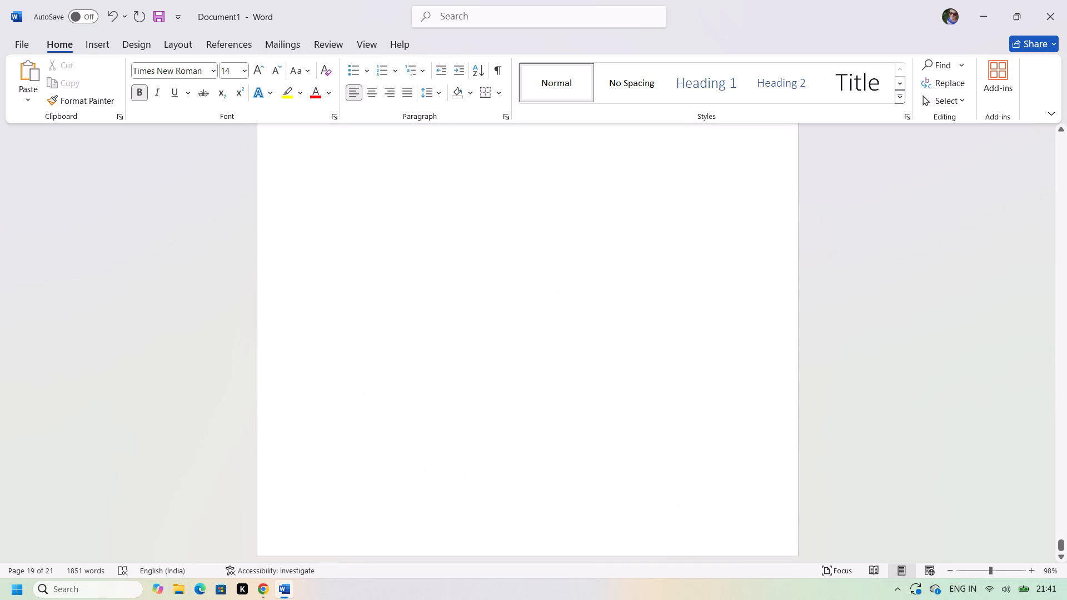
Add a new line without a bullet after the last Ri plasmid limitation, "Not all plants respond equally well to Ri-mediated transformation.".
scroll(384, 293, "up", 5)
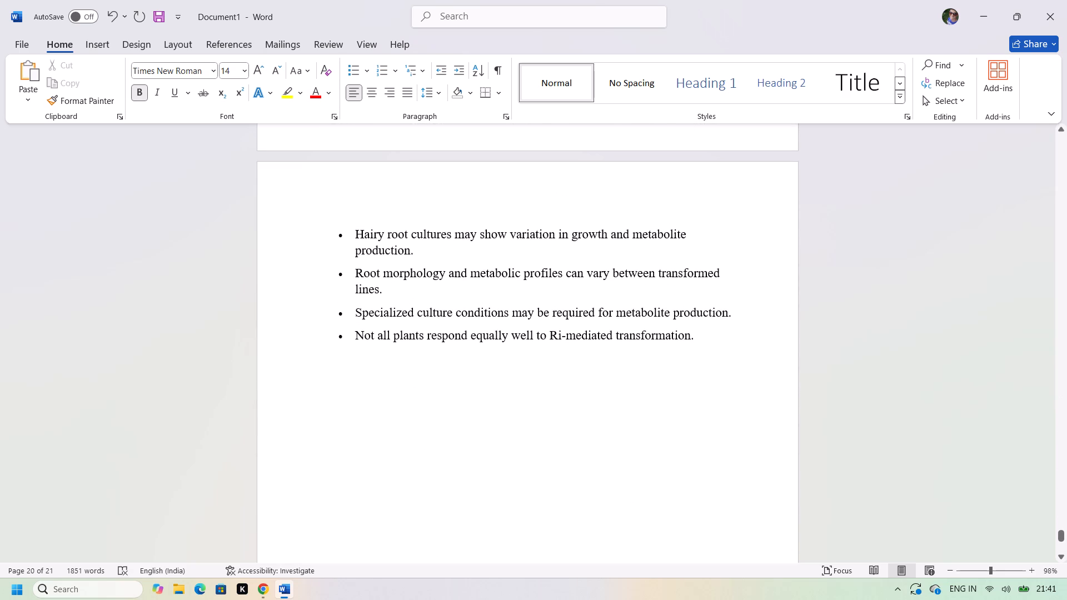
left_click(701, 333)
key("Return")
key("BackSpace")
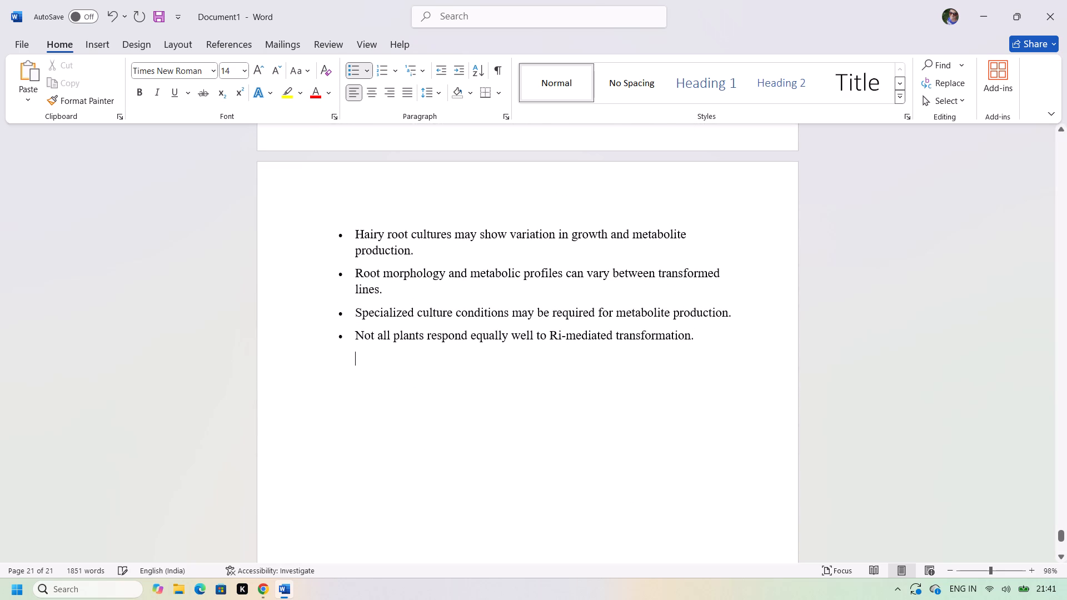
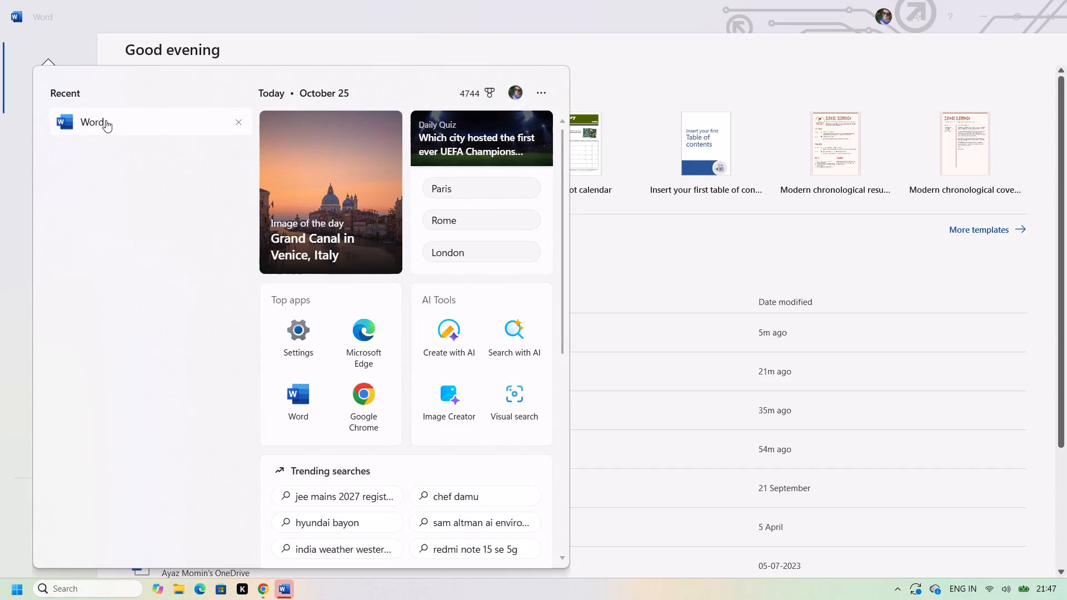
double_click(106, 120)
left_click(652, 238)
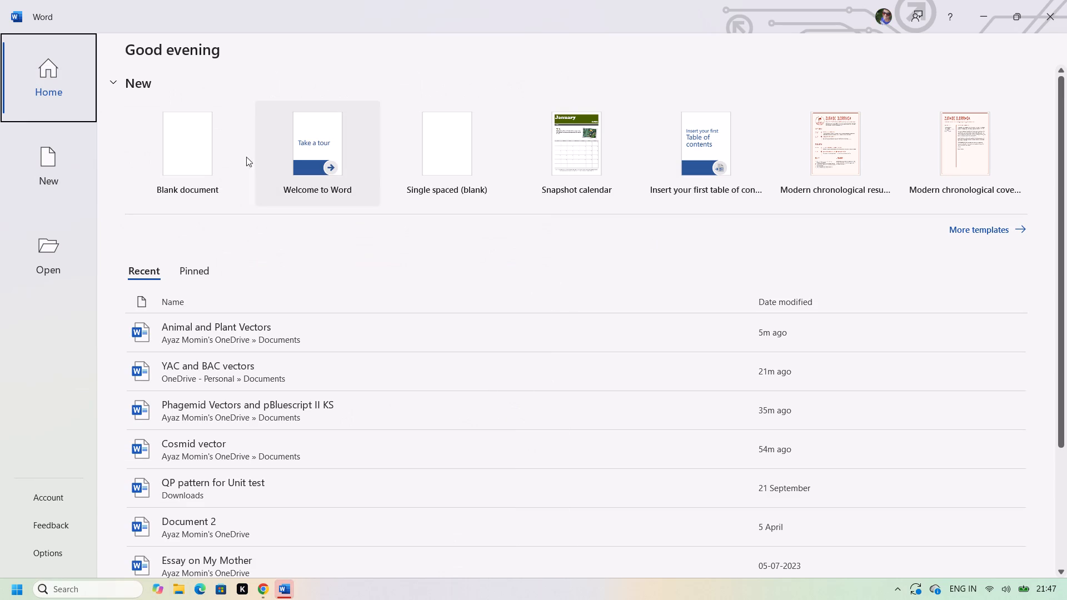
double_click(240, 157)
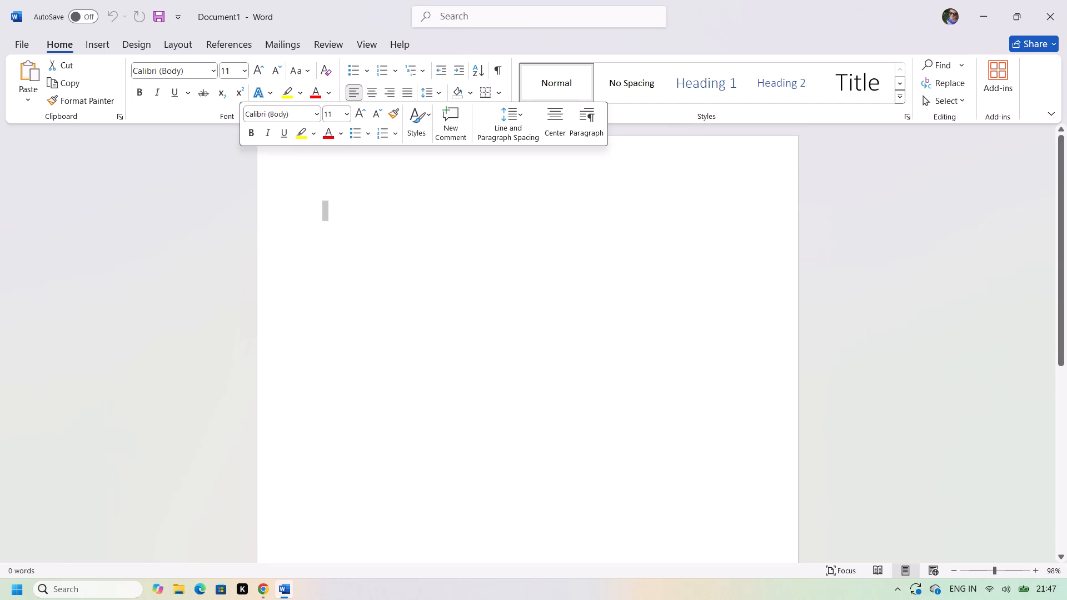
key("ctrl+v")
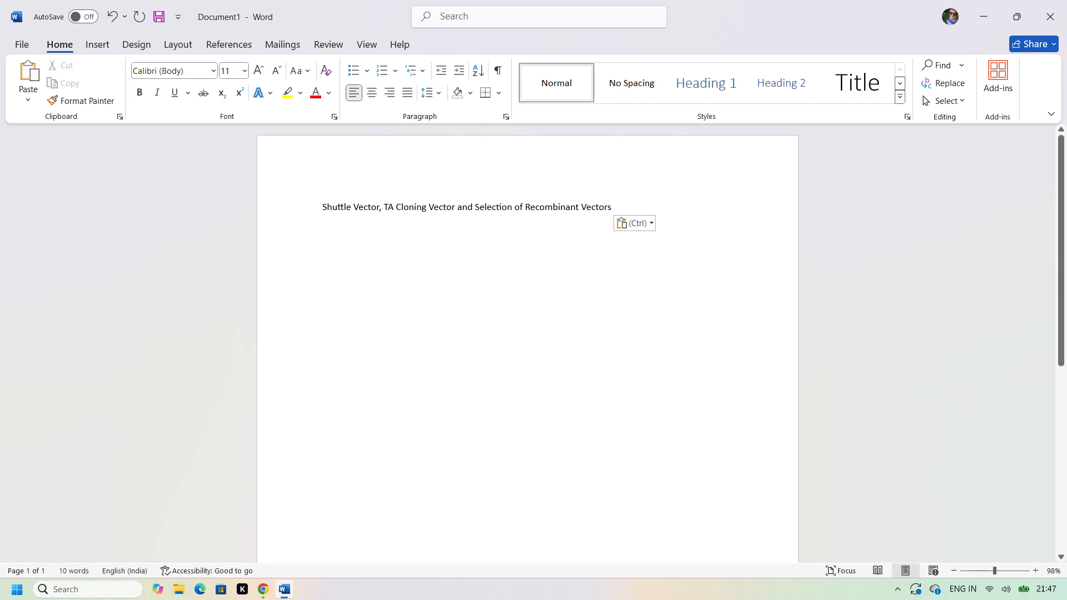
Format the pasted title as bold 16 pt Times New Roman and start a new line below it.
left_click_drag(322, 204, 645, 202)
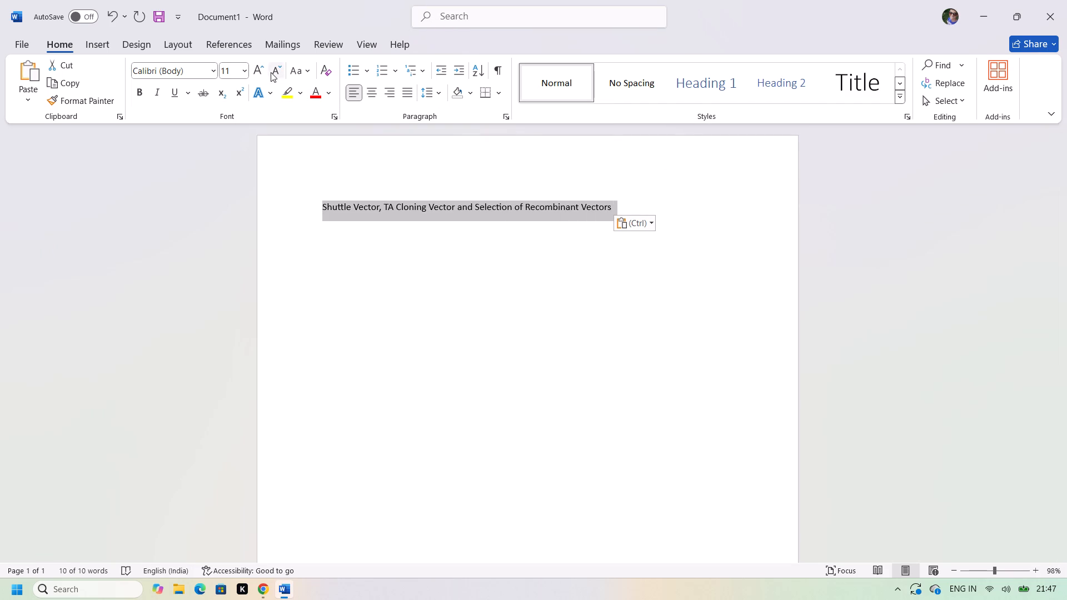
double_click(261, 69)
left_click(261, 69)
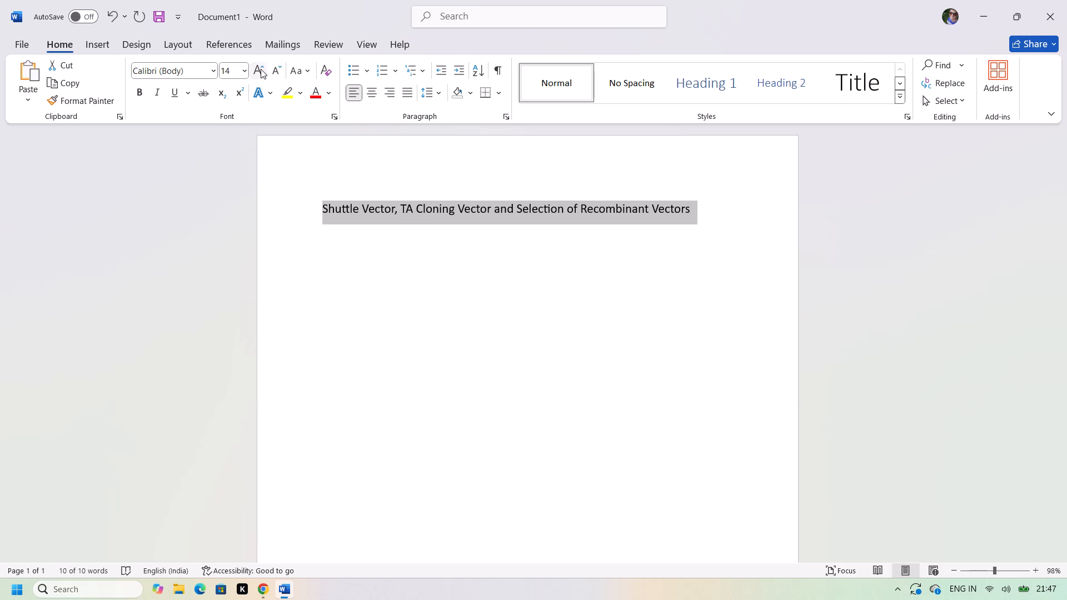
left_click(210, 69)
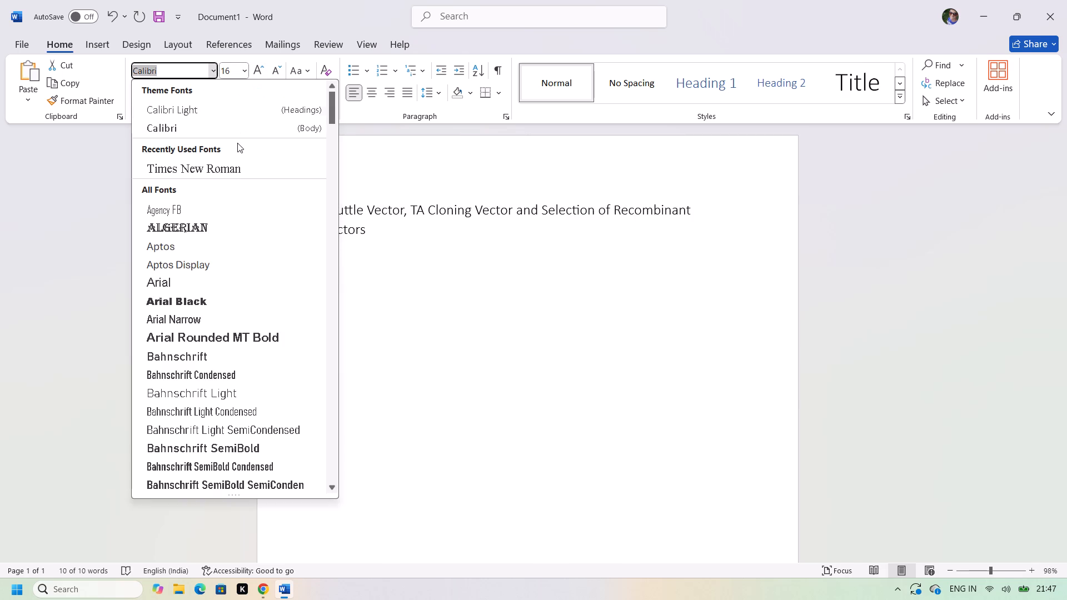
left_click(228, 173)
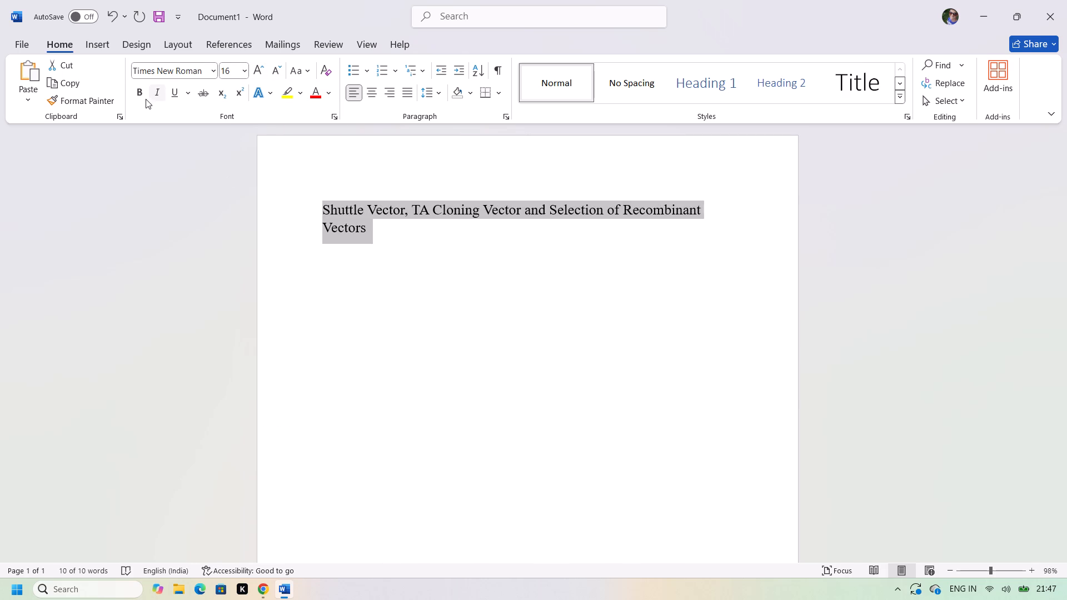
left_click(139, 93)
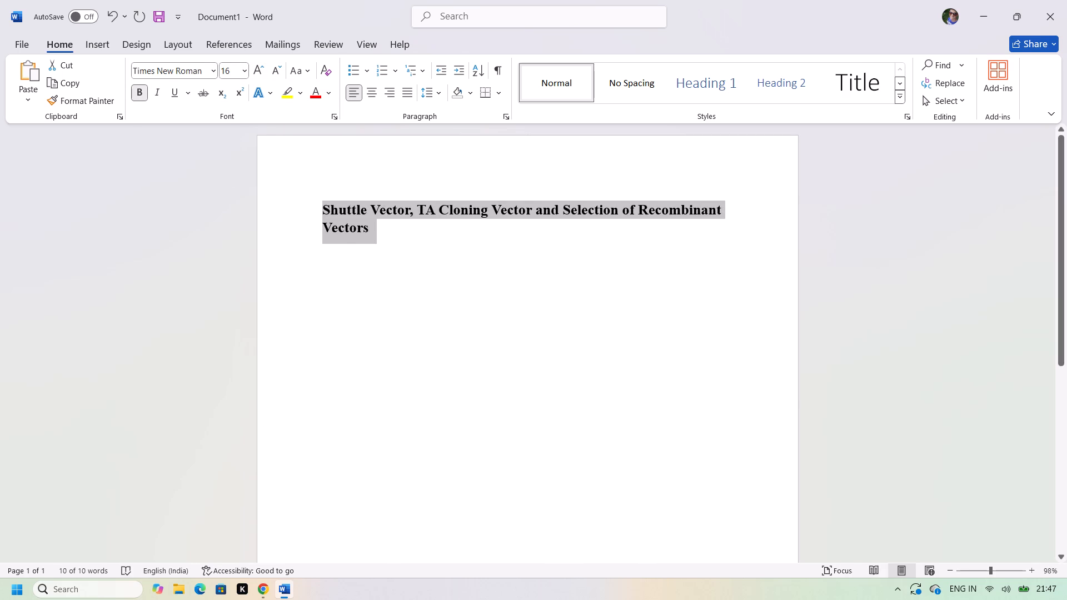
left_click(401, 242)
key("Return")
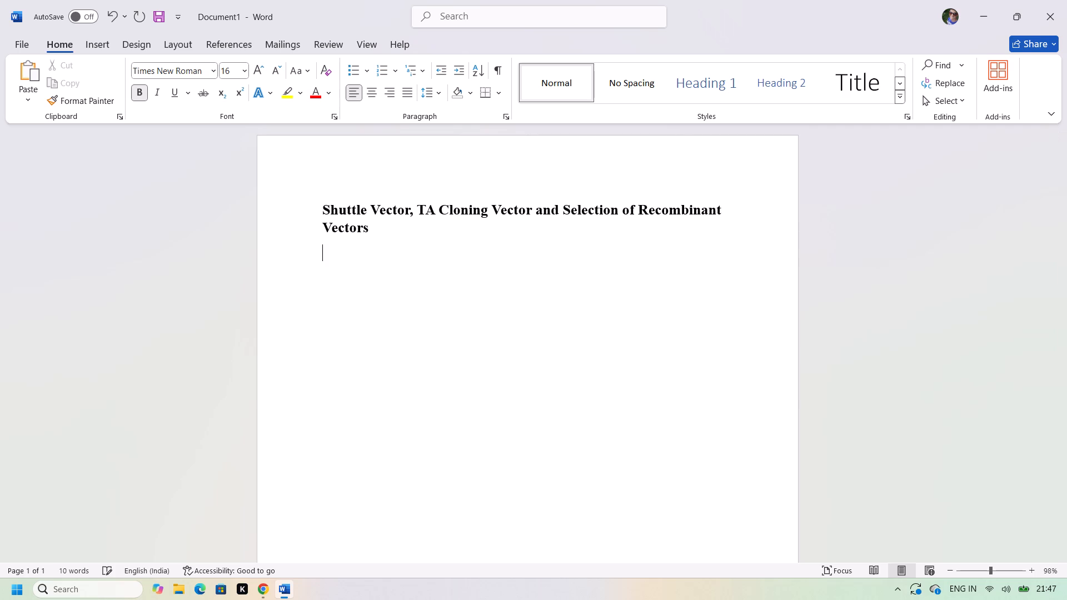
Switch to ChatGPT and copy the shuttle vector section, from "Shuttle vector — Example: pJDB219" through the last point of "7. Limitations".
left_click(265, 589)
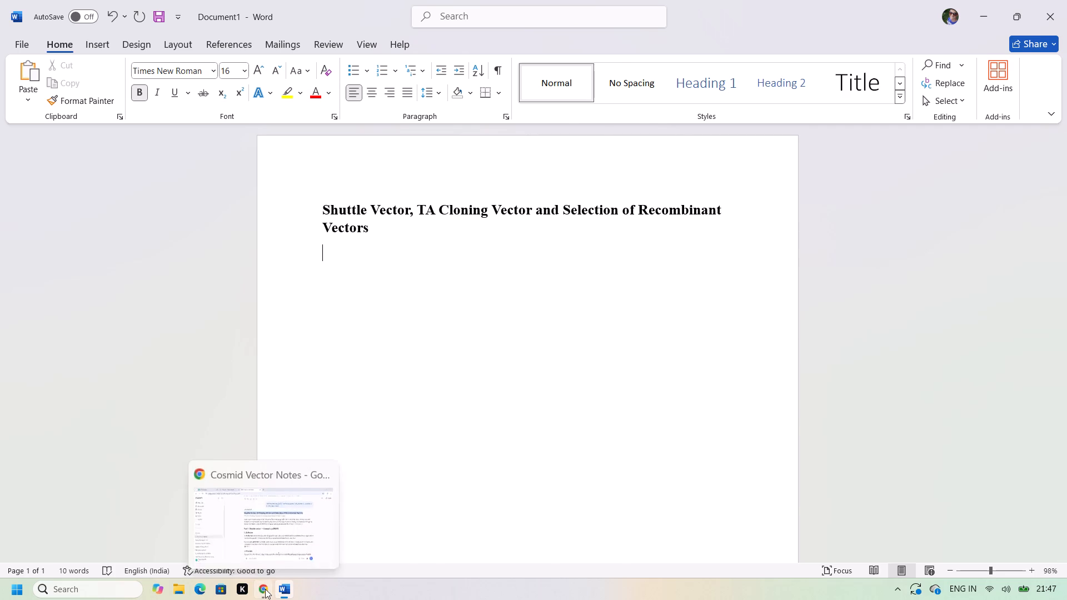
scroll(411, 317, "down", 2)
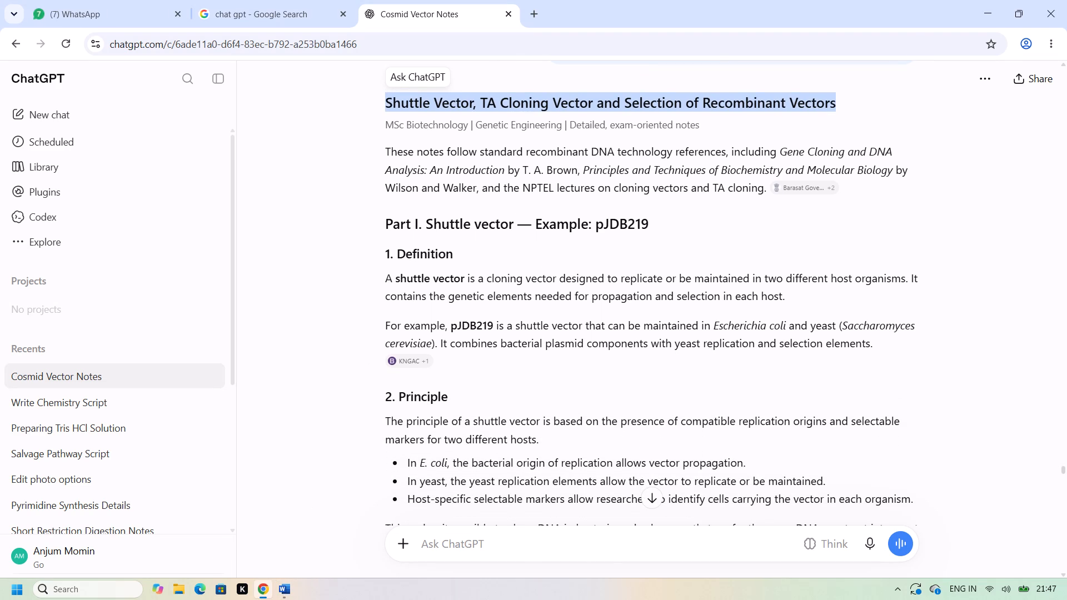
left_click_drag(427, 221, 511, 482)
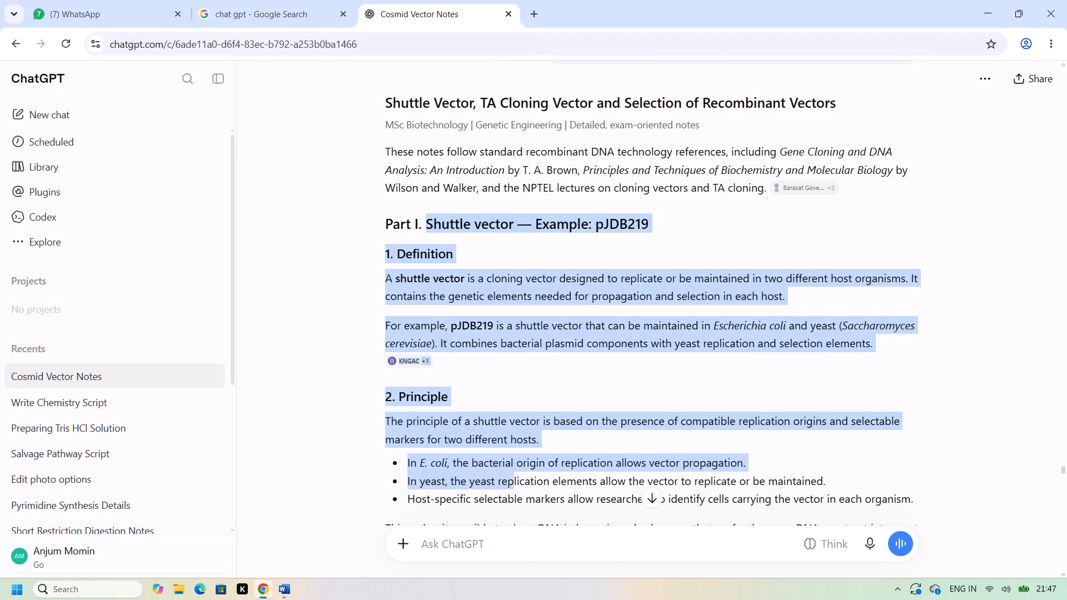
left_click_drag(511, 482, 505, 551)
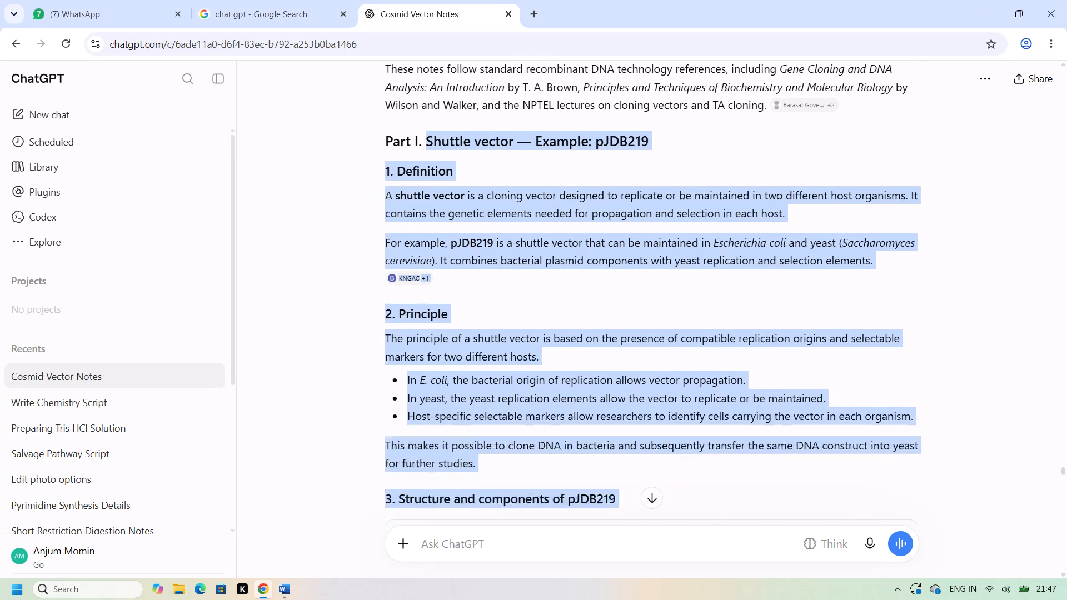
left_click_drag(505, 551, 534, 537)
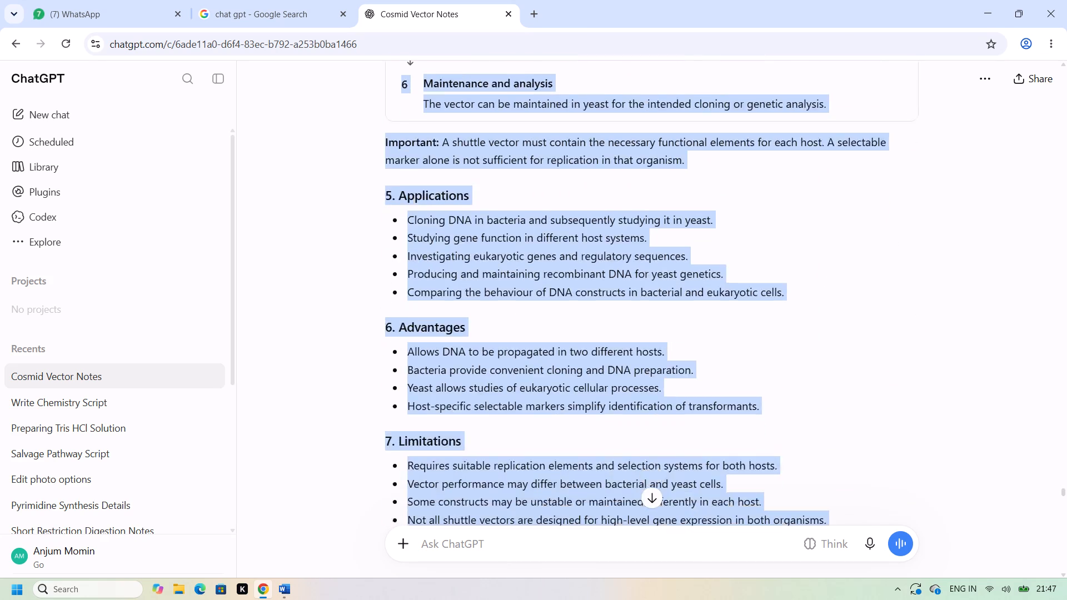
left_click_drag(534, 537, 684, 384)
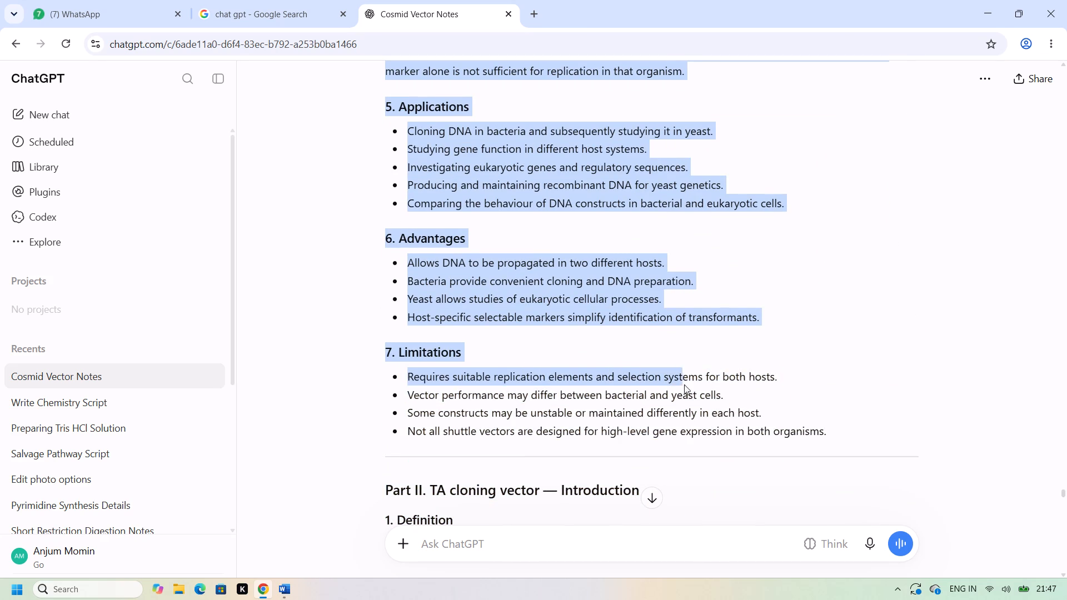
left_click_drag(684, 384, 876, 433)
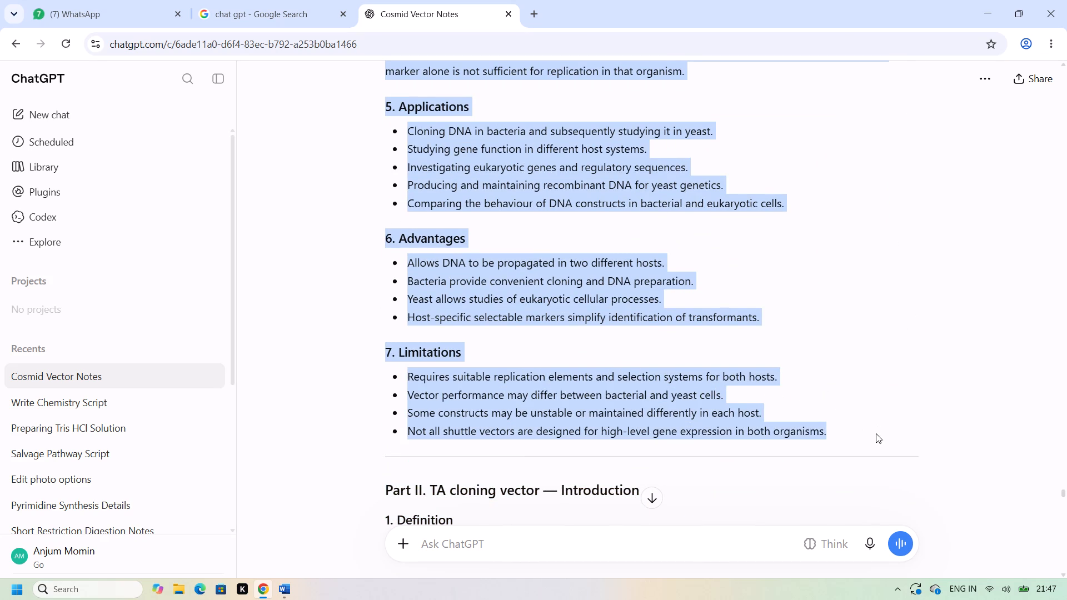
left_click_drag(876, 433, 869, 428)
key("ctrl+c")
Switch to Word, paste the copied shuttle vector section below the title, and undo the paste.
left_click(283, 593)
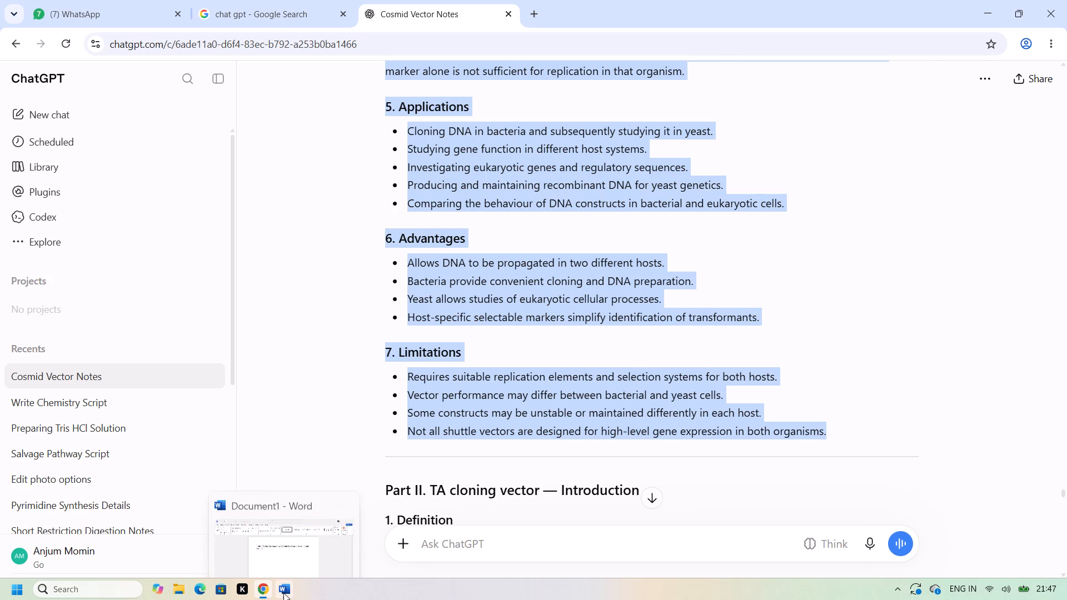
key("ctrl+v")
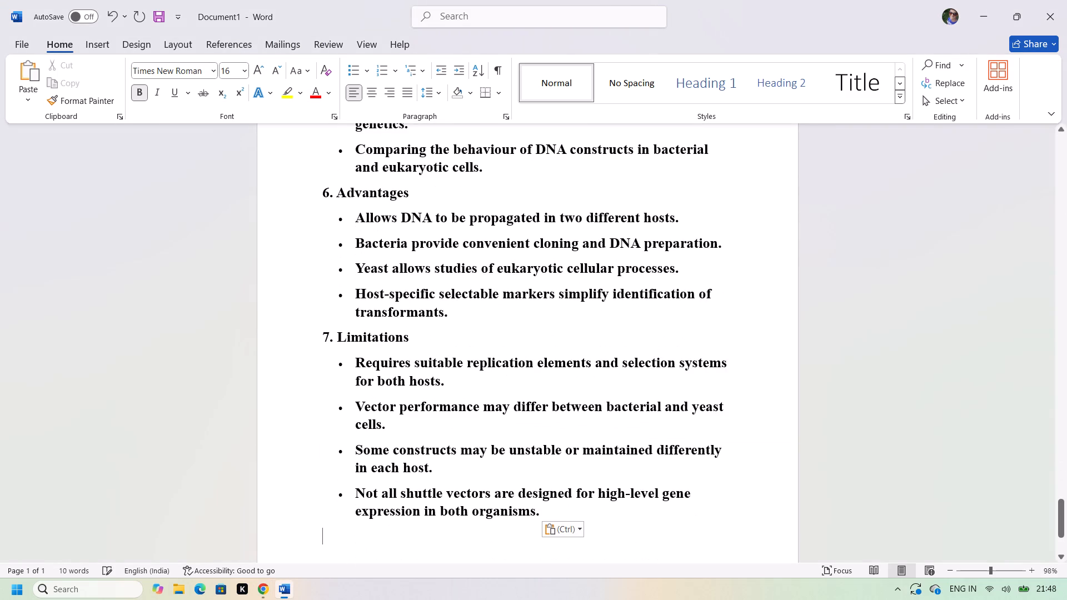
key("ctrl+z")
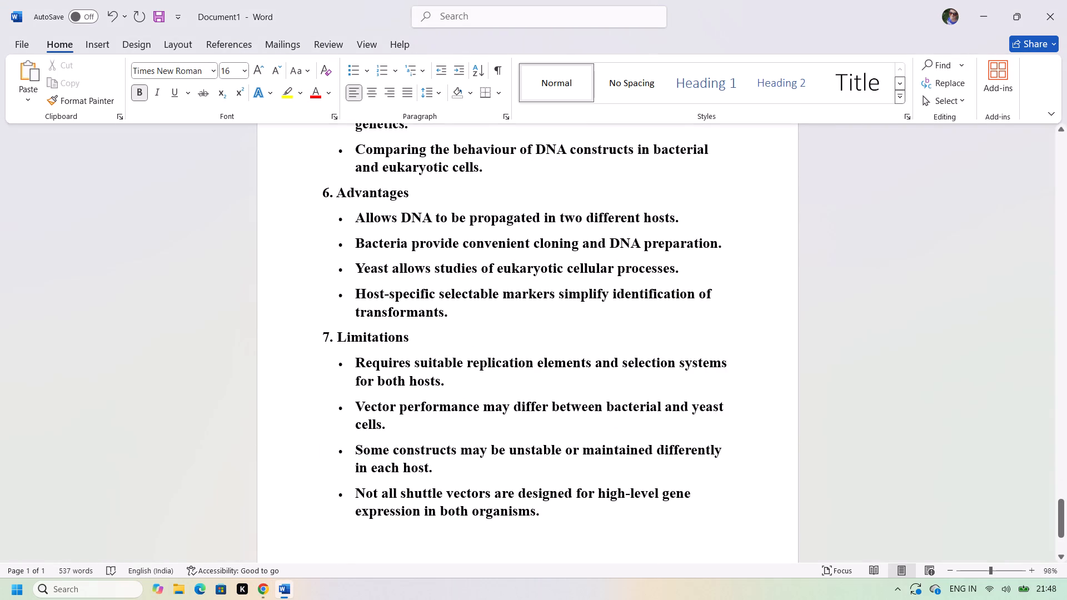
Toggle bold off, undo once more, and paste the shuttle vector section again below the title.
left_click(134, 86)
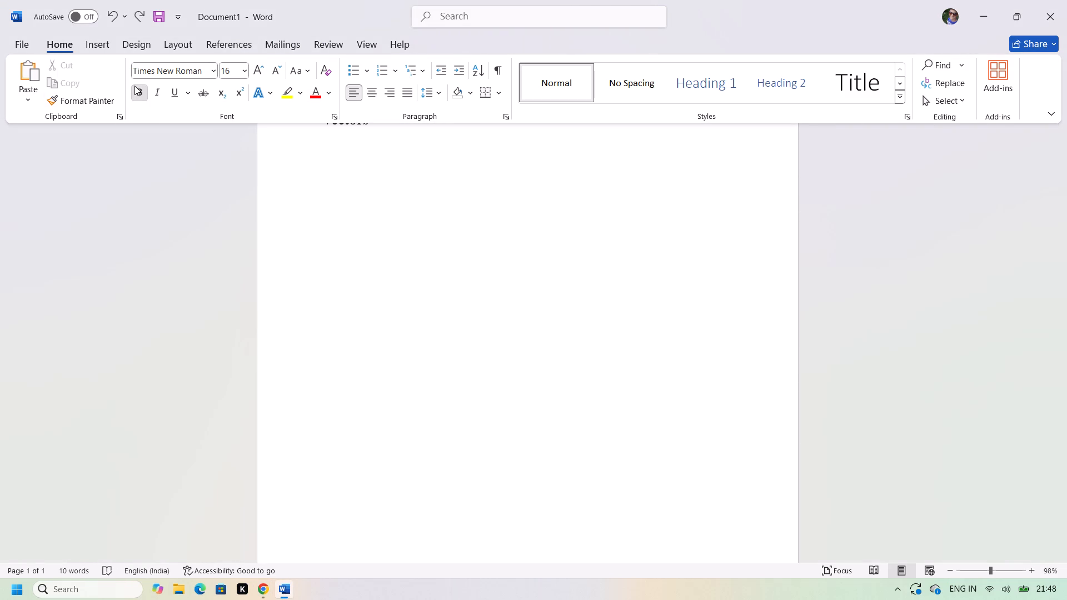
key("ctrl+z")
key("ctrl+v")
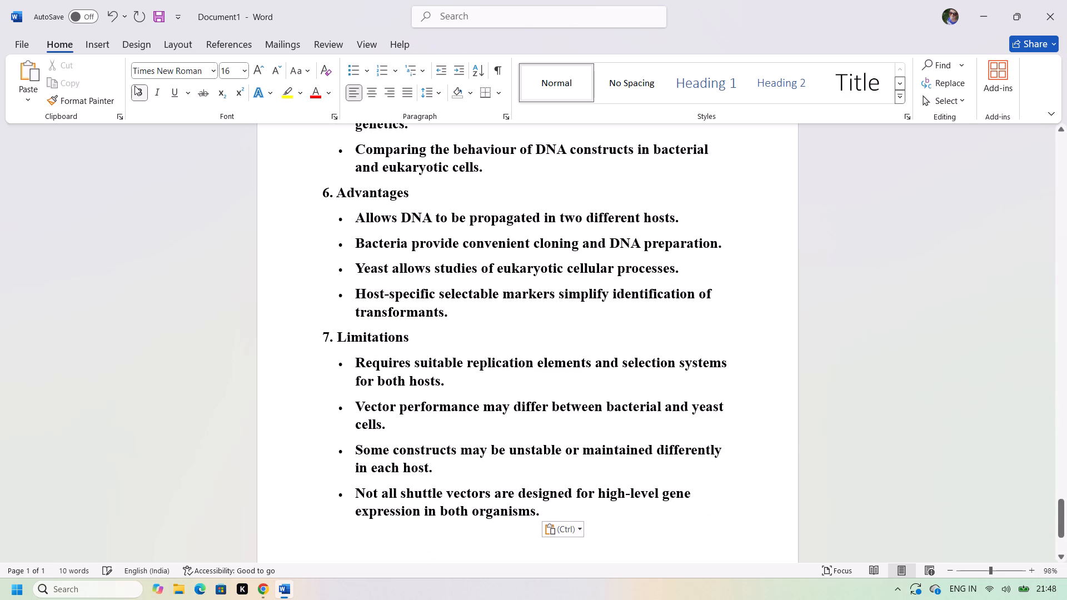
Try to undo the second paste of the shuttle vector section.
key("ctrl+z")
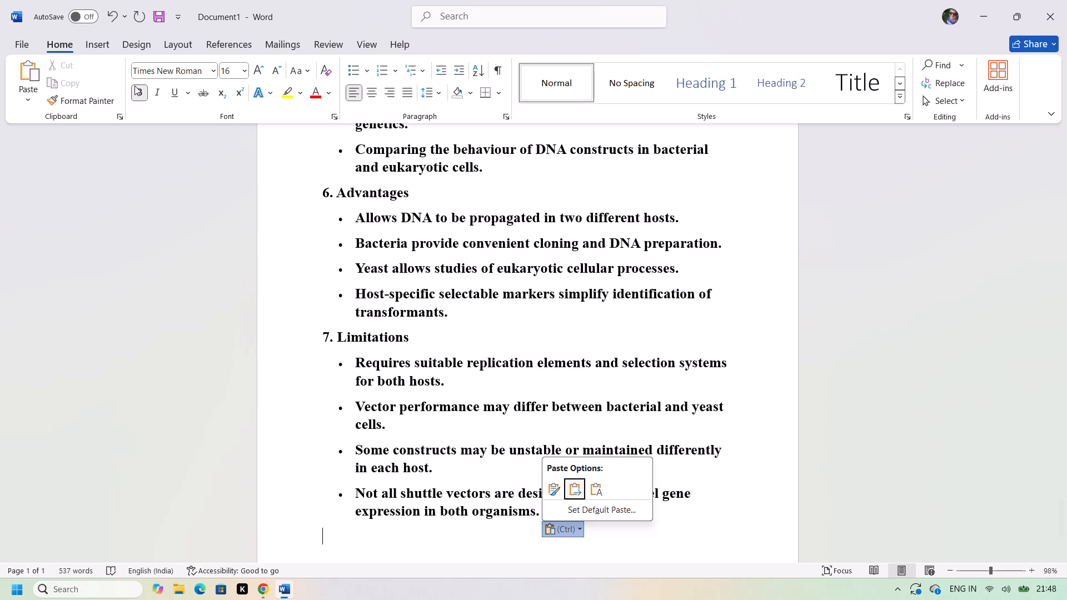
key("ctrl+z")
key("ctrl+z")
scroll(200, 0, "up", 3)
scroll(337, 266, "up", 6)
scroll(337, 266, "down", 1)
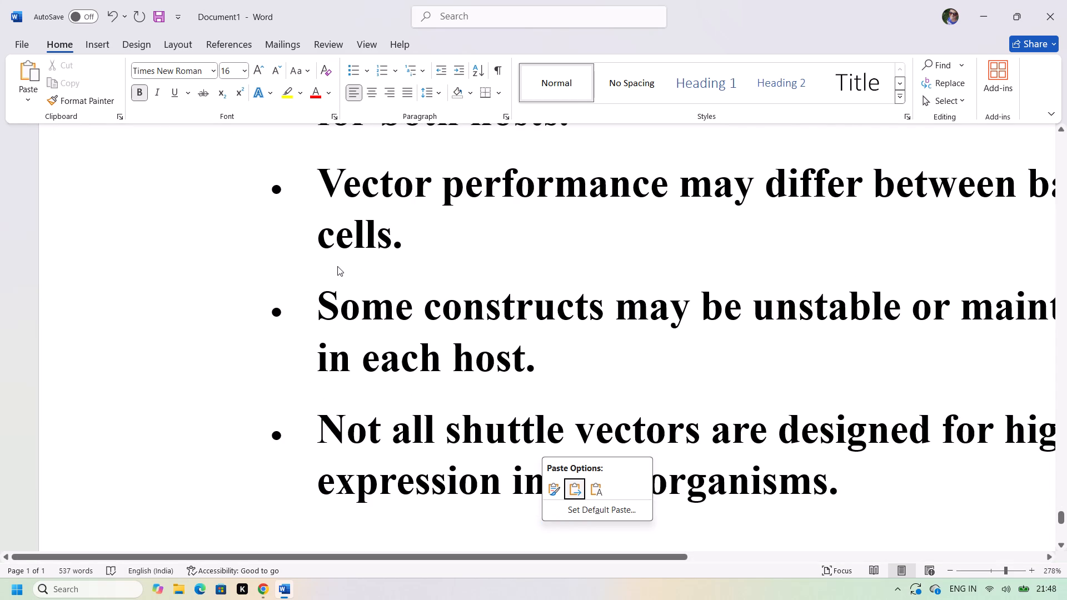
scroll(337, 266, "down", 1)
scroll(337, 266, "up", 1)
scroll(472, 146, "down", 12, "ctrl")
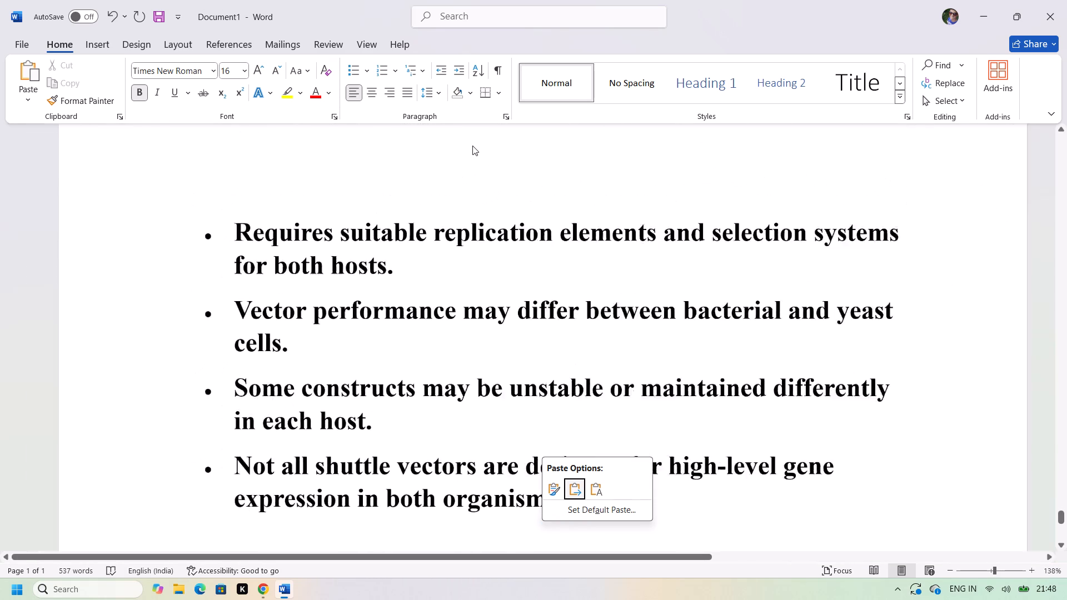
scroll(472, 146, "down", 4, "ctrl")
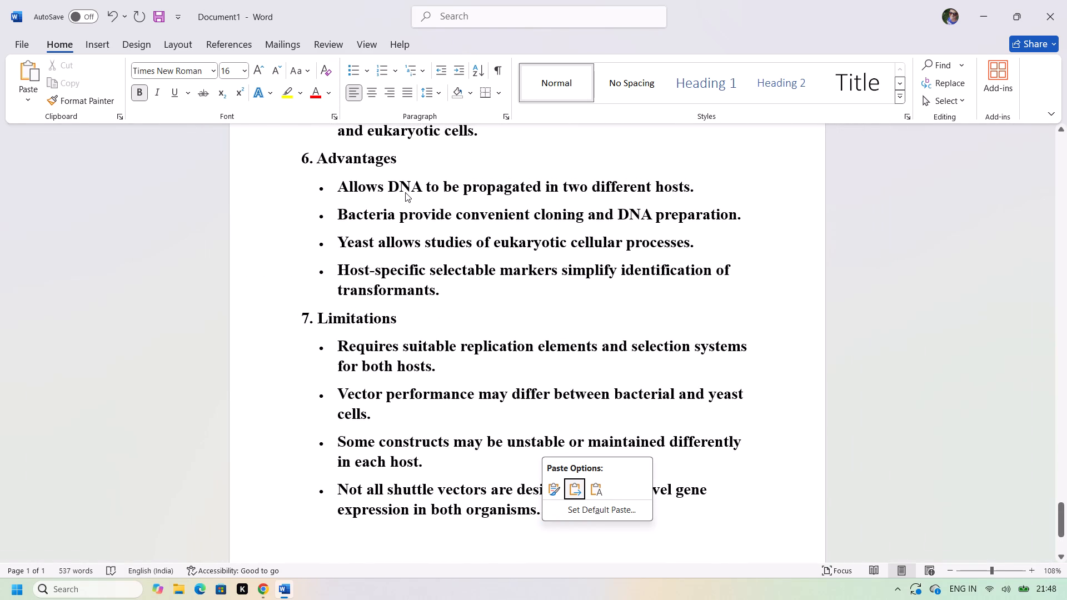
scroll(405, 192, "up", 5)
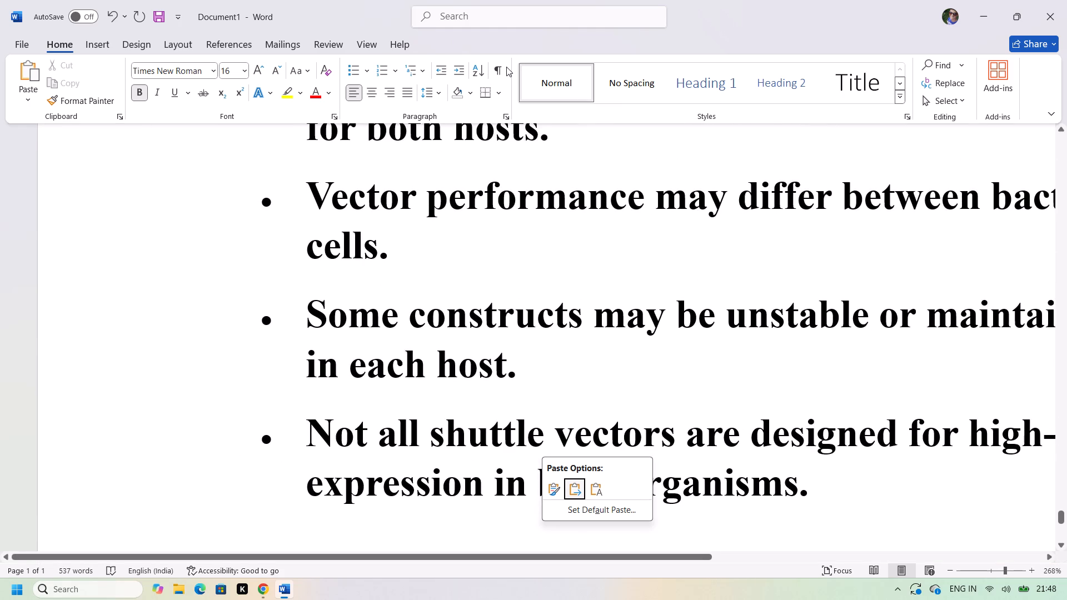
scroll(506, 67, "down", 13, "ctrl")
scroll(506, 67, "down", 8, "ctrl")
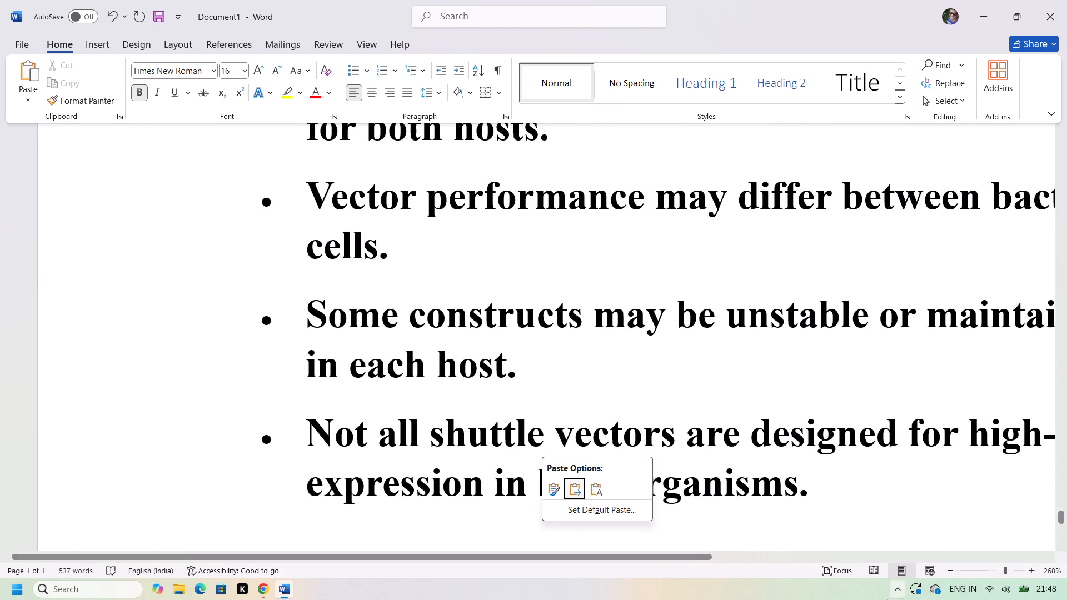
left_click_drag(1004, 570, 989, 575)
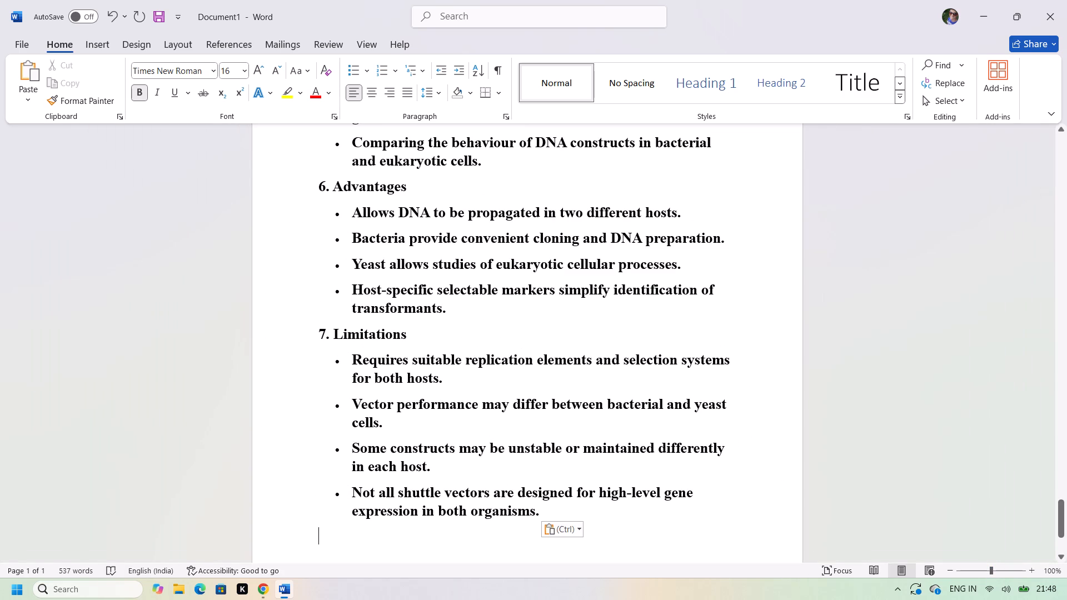
Delete all pasted text and images from "1. Definition" to the document's end, keeping the title and the "Shuttle vector — Example: pJDB219" heading.
left_click(980, 454)
scroll(736, 353, "up", 5)
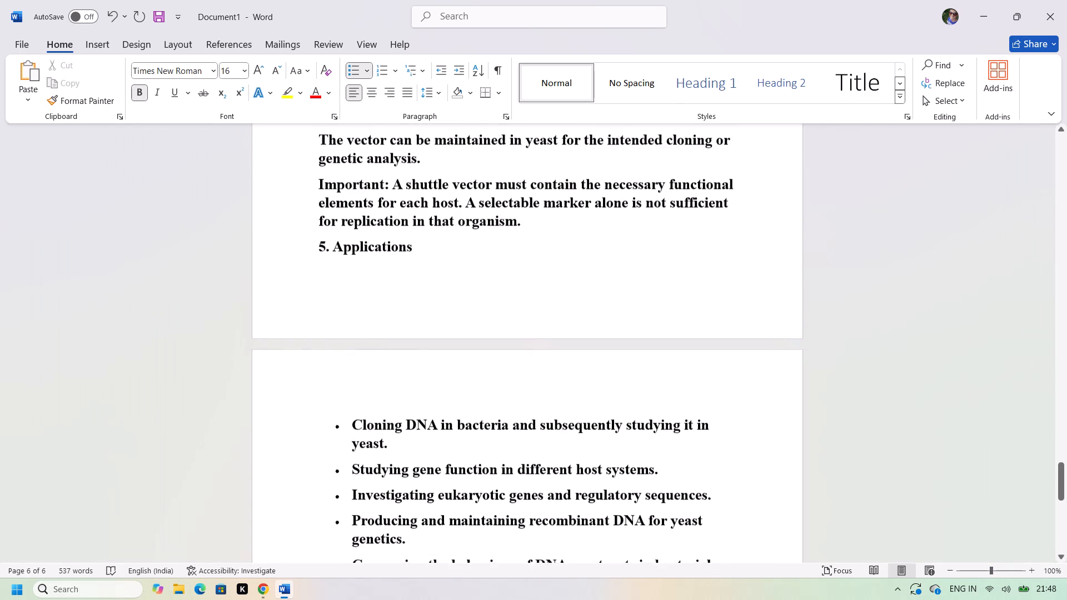
scroll(736, 353, "up", 8)
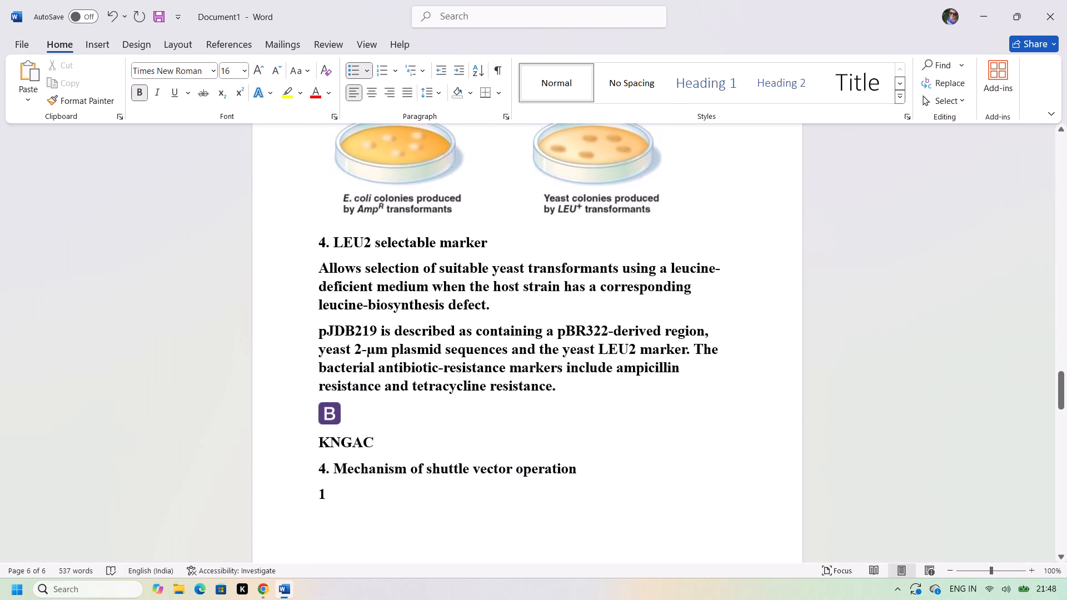
scroll(736, 353, "up", 13)
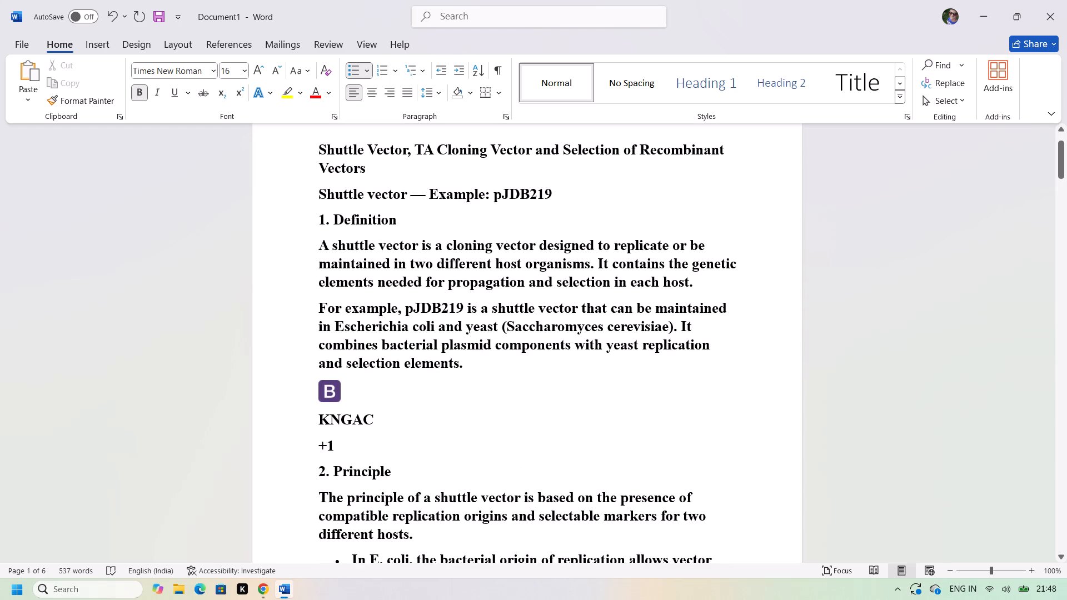
left_click_drag(320, 220, 356, 369)
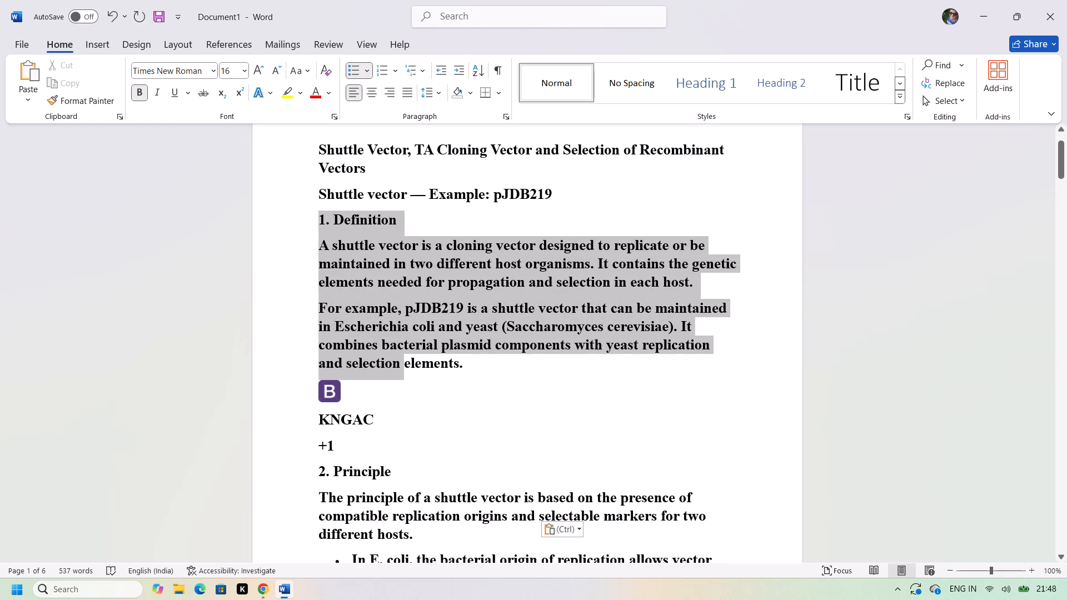
left_click_drag(356, 369, 381, 599)
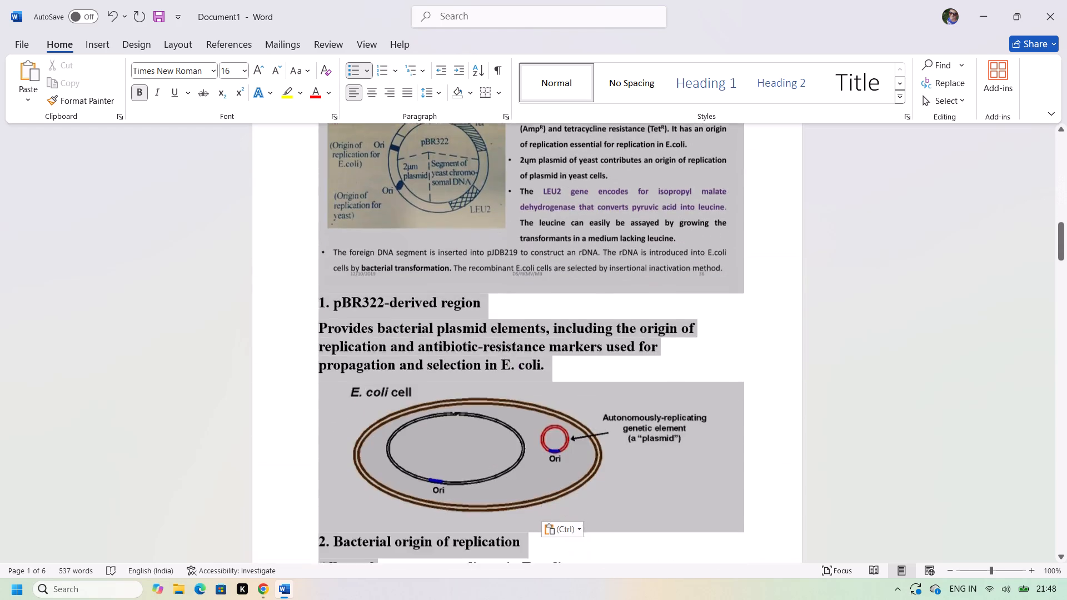
left_click_drag(381, 599, 380, 599)
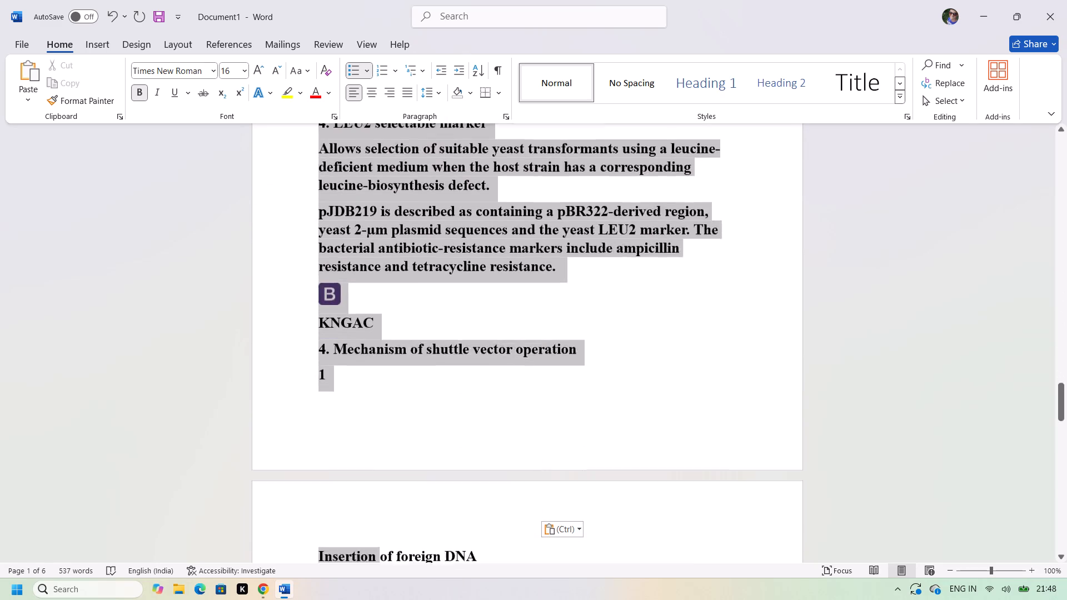
left_click_drag(380, 599, 380, 599)
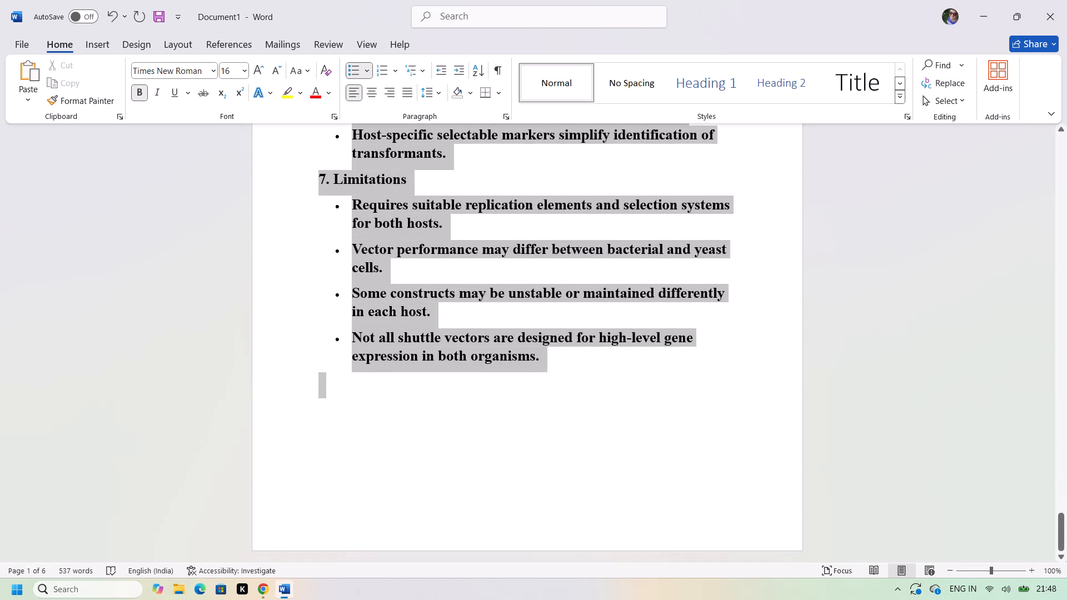
left_click_drag(380, 599, 475, 398)
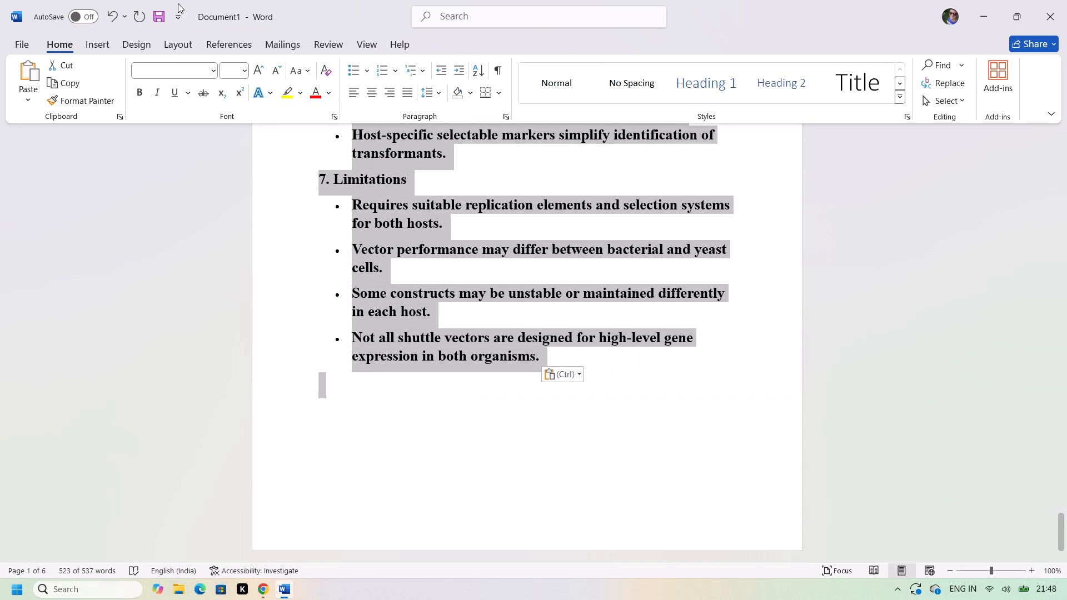
key("BackSpace")
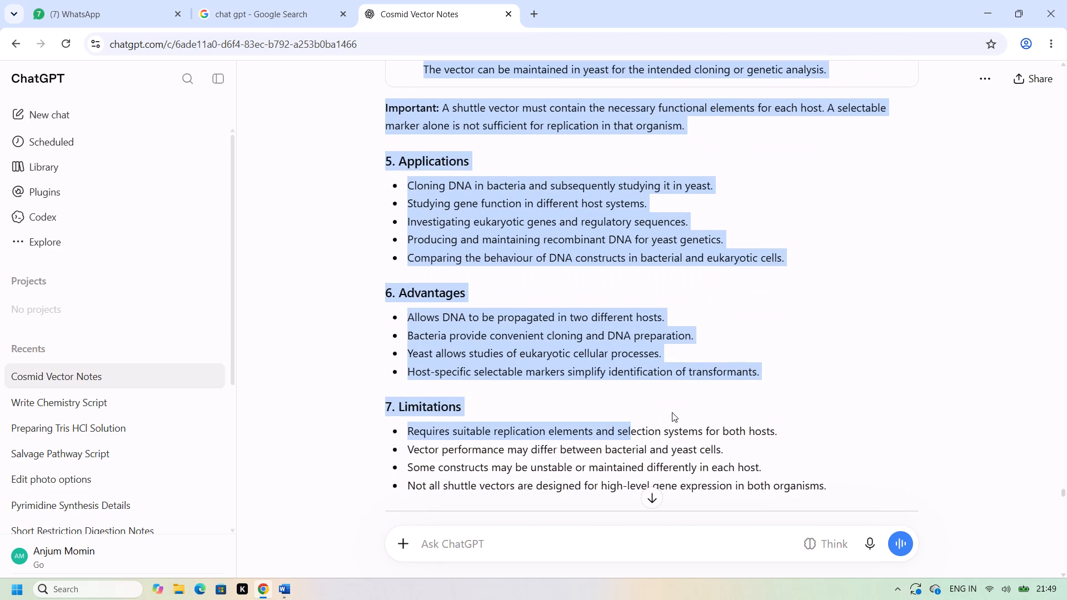
left_click_drag(672, 412, 733, 459)
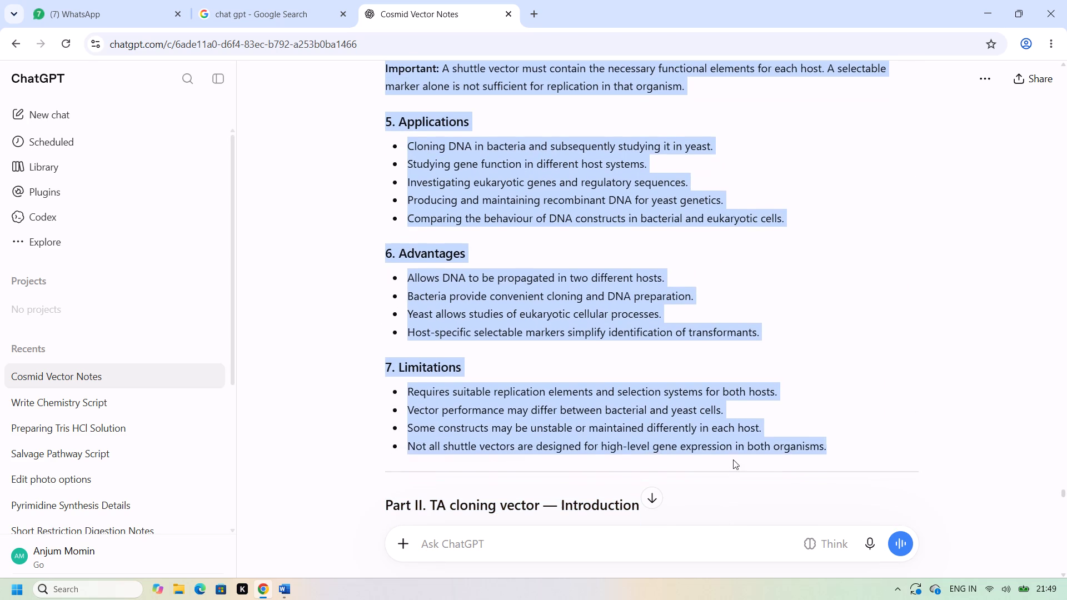
left_click_drag(733, 459, 862, 442)
left_click_drag(862, 442, 904, 442)
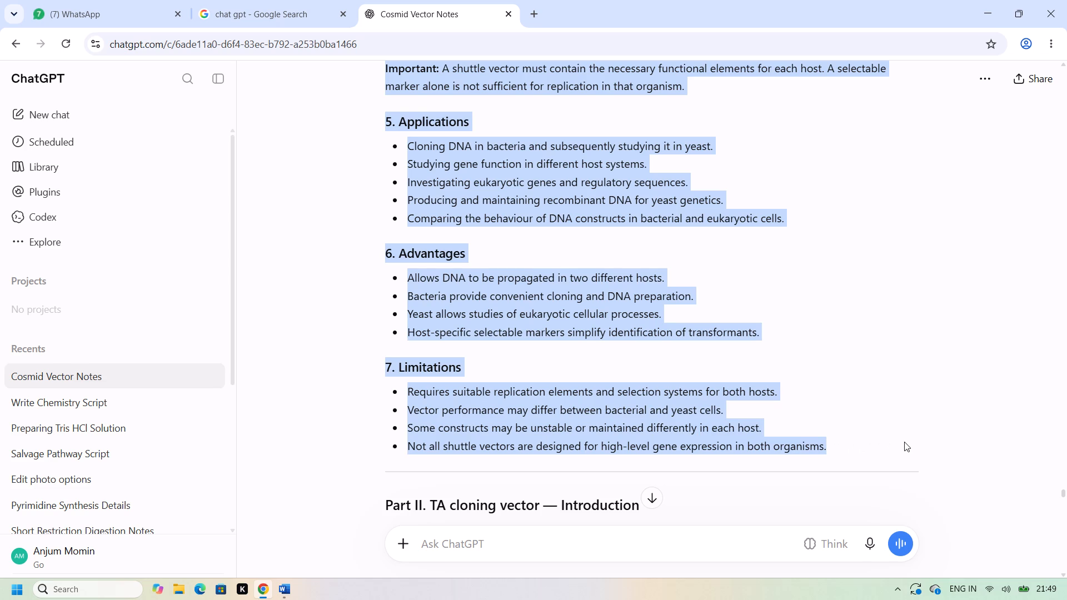
key("ctrl+c")
key("ctrl+c")
key("ctrl+c")
key("ctrl+c")
key("ctrl+c")
Switch to Word, turn off bold, and paste the copied section below the "Shuttle vector — Example: pJDB219" heading.
left_click(290, 595)
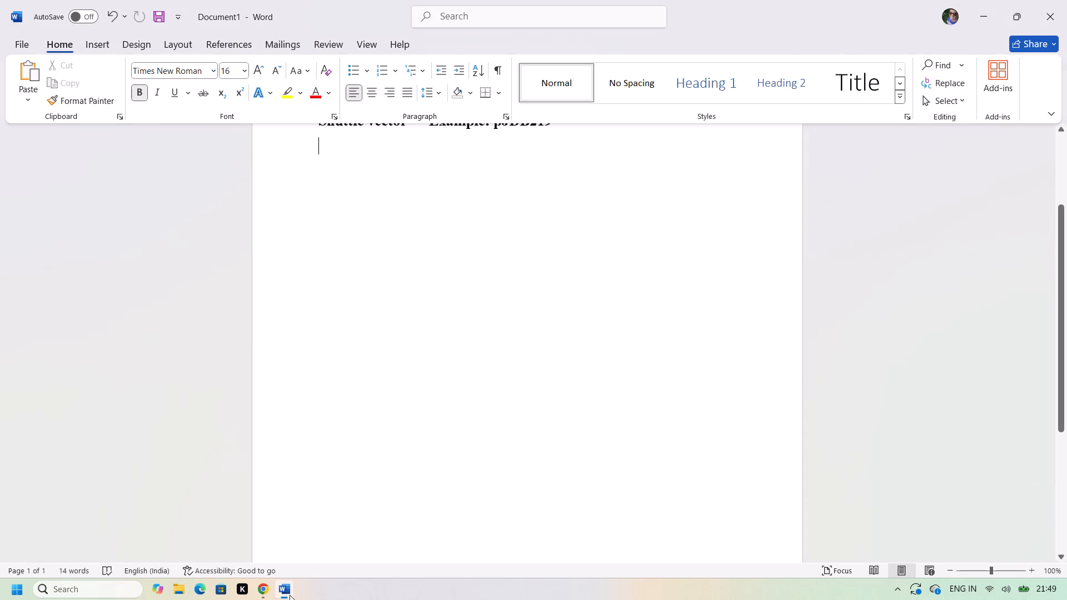
left_click(138, 90)
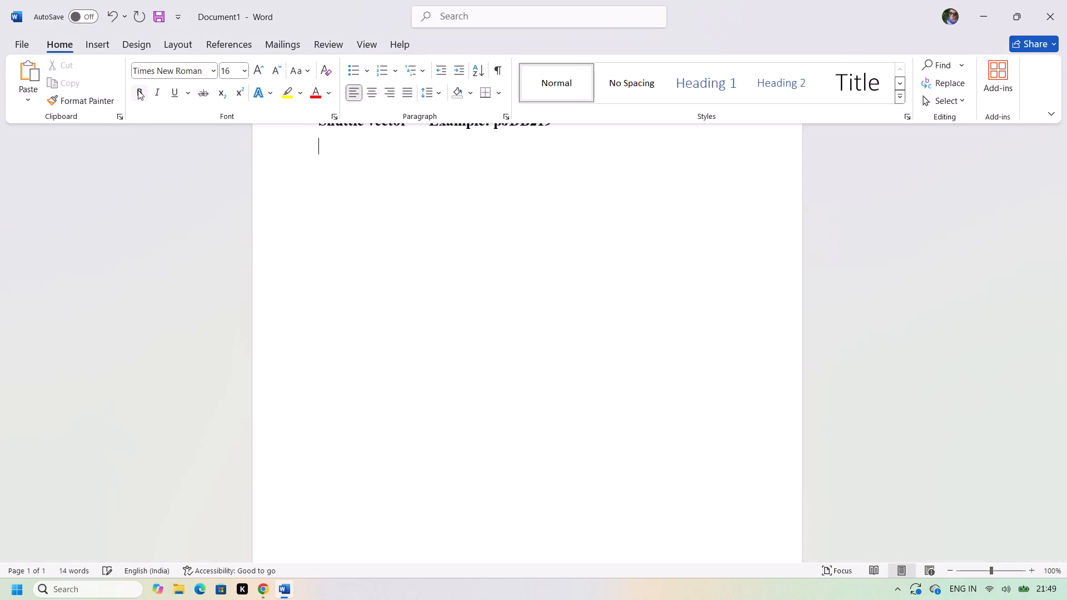
key("ctrl+v")
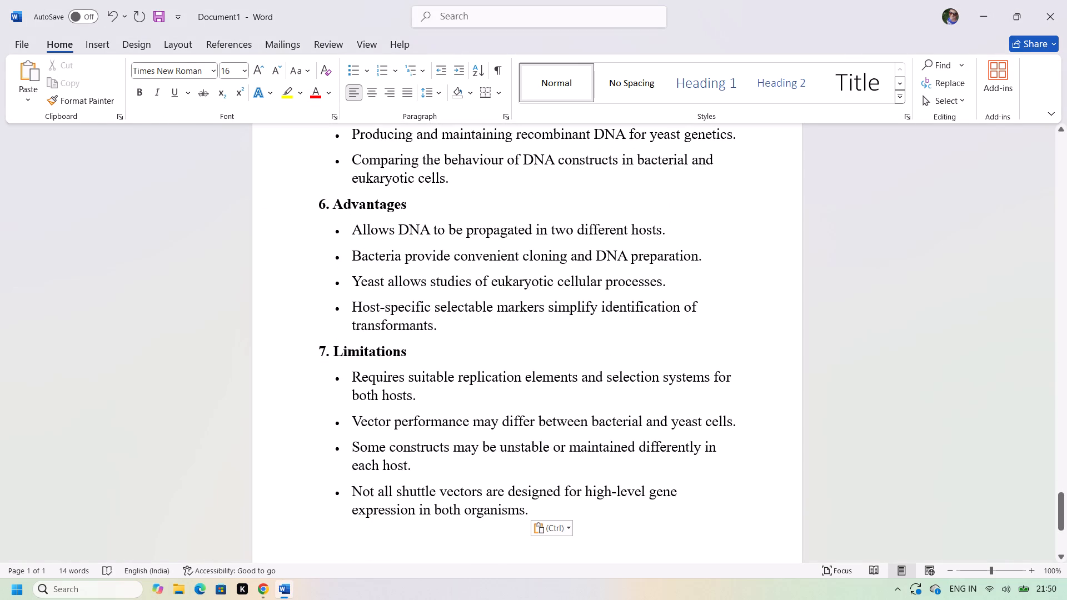
Delete the citation remnants (B icon, "KNGAC" and "+1") between the Definition text and the "2. Principle" heading.
scroll(290, 282, "up", 11)
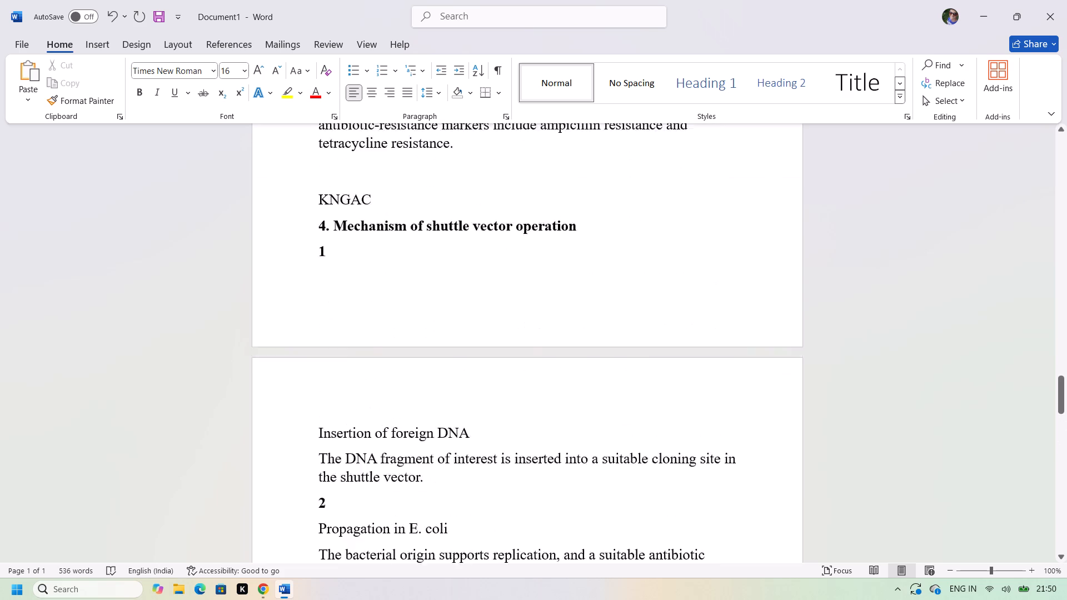
scroll(290, 282, "up", 10)
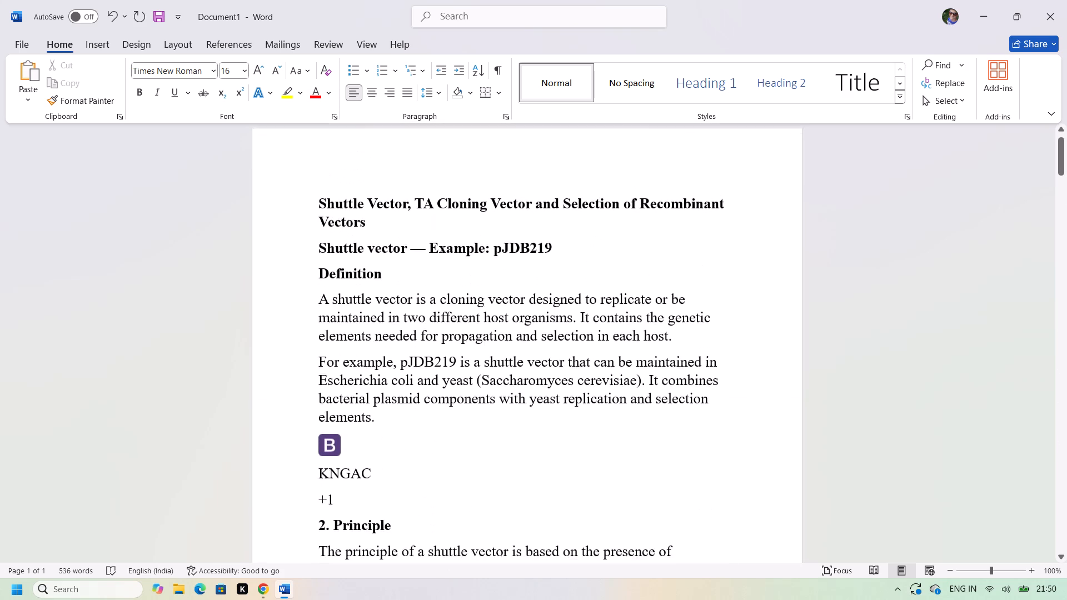
scroll(290, 282, "up", 1)
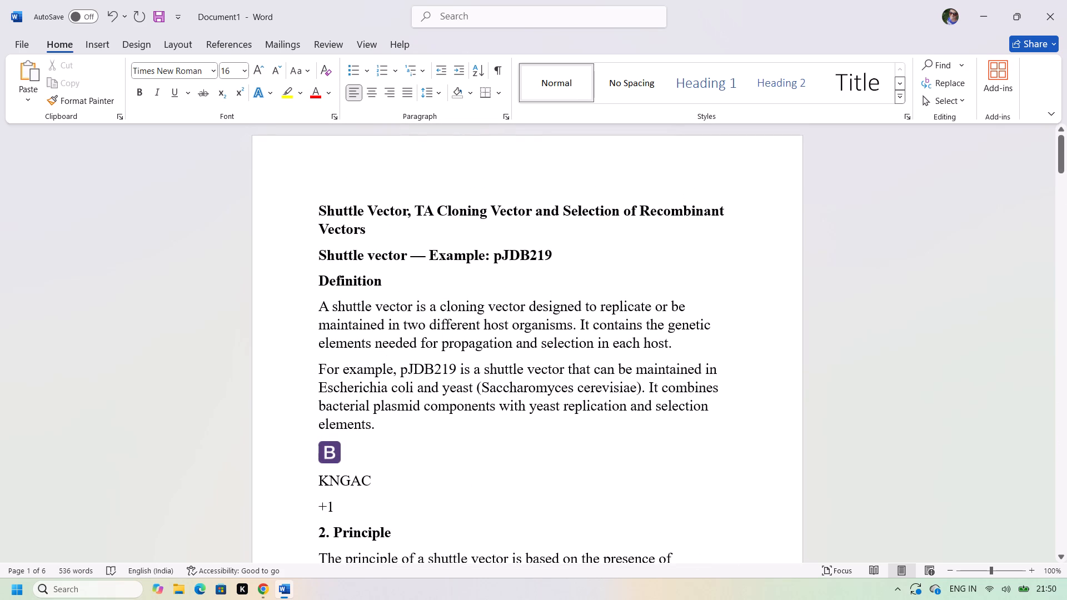
left_click(331, 501)
key("BackSpace")
key("BackSpace")
key("BackSpace")
key("BackSpace")
key("BackSpace")
key("BackSpace")
key("BackSpace")
key("BackSpace")
key("BackSpace")
key("BackSpace")
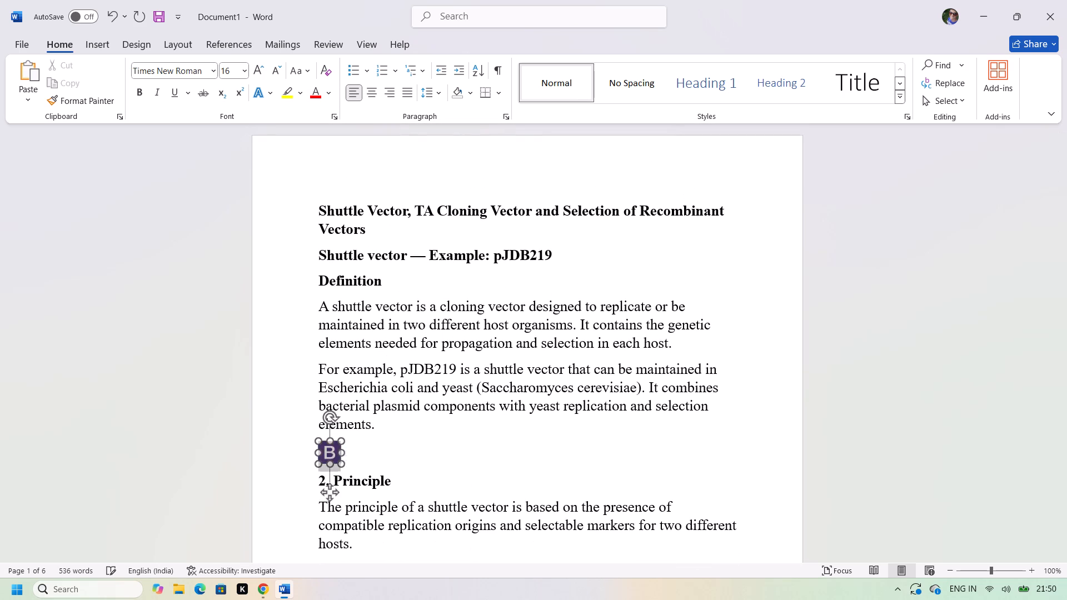
key("BackSpace")
key("BackSpace")
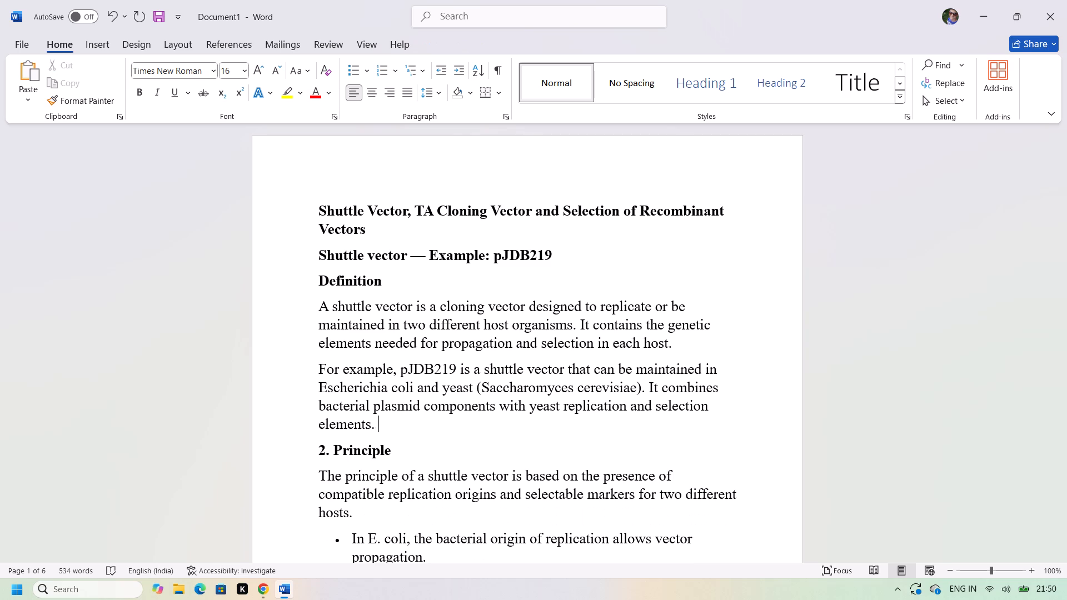
Remove the number "2." from the "Principle" heading, keeping the heading on its own line.
key("Down")
key("Left")
key("Left")
key("Left")
key("Left")
key("Left")
key("Left")
key("Left")
key("Left")
key("BackSpace")
key("BackSpace")
key("BackSpace")
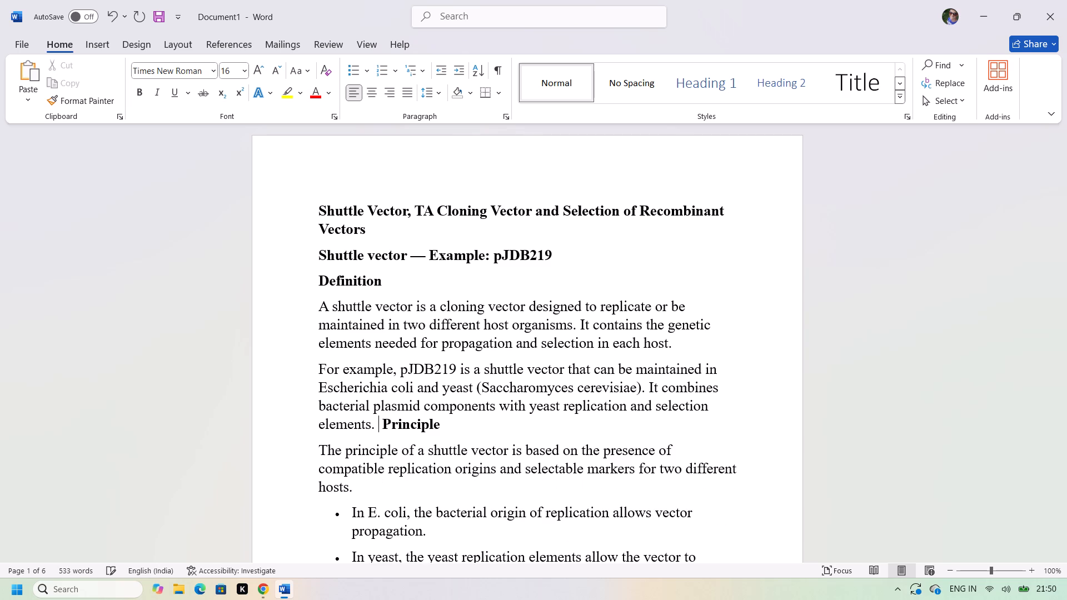
key("Return")
key("Right")
key("BackSpace")
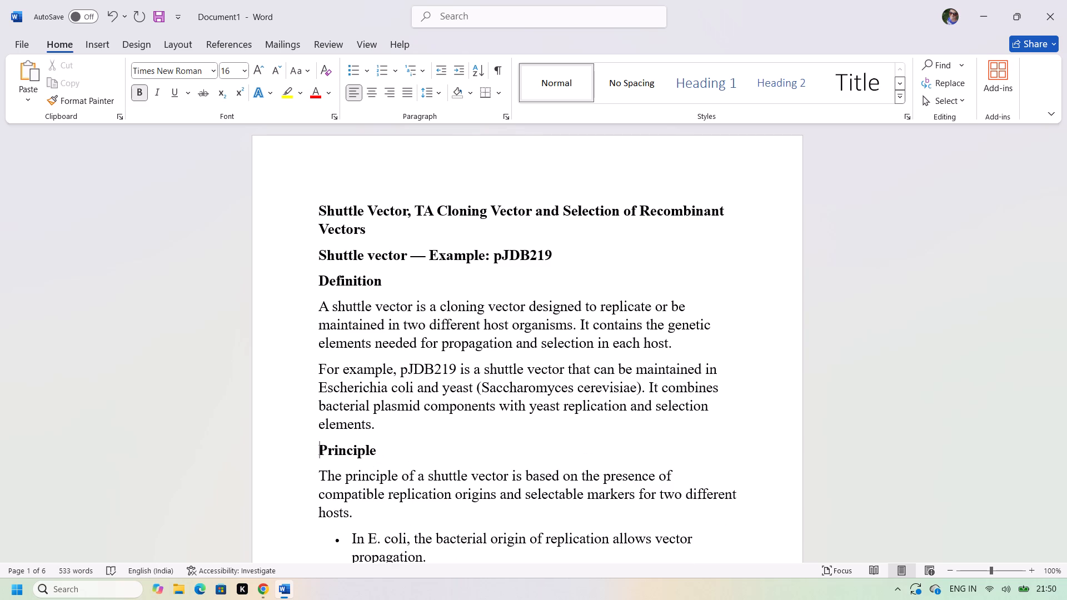
Remove the number "3." from the "Structure and components of pJDB219" heading.
scroll(308, 469, "down", 3)
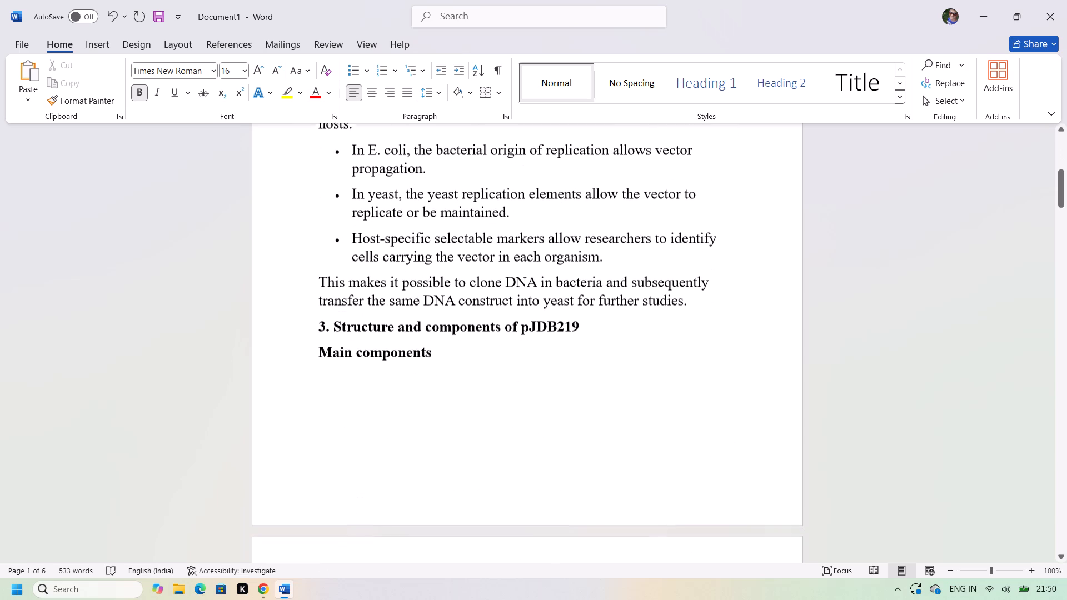
left_click(334, 319)
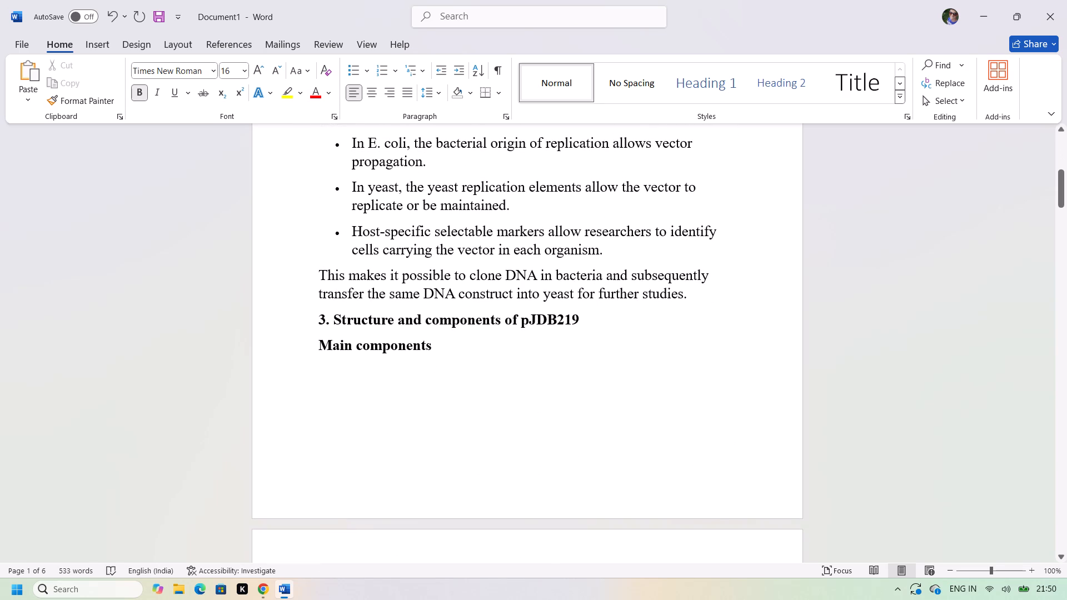
key("BackSpace")
key("BackSpace")
key("BackSpace")
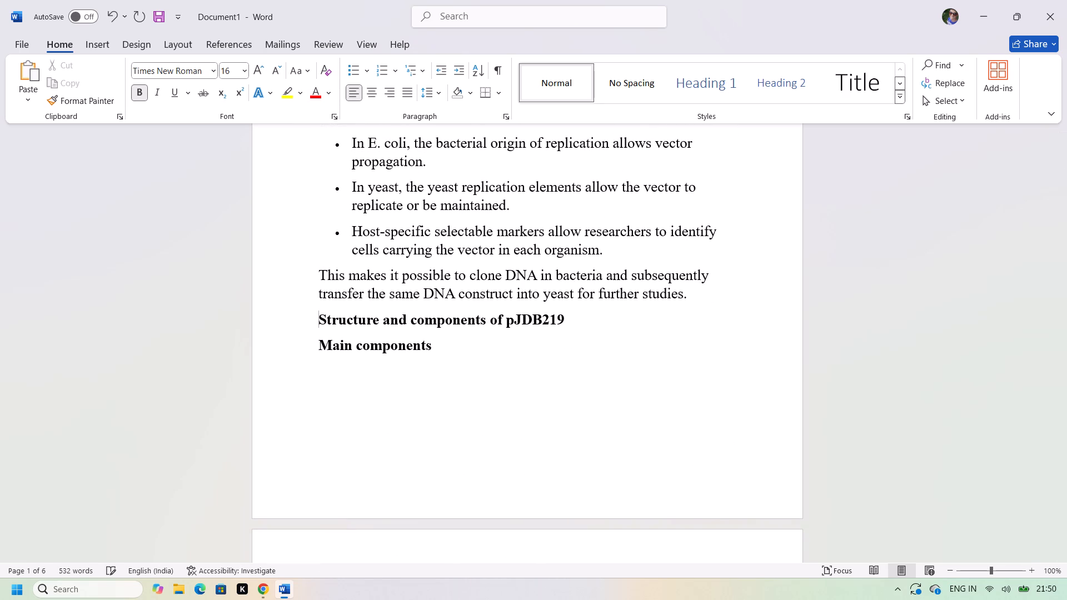
Delete the B icon and "KNGAC" citation remnants below the pJDB219 paragraph, keeping its ending "tetracycline resistance." intact.
scroll(334, 319, "down", 3)
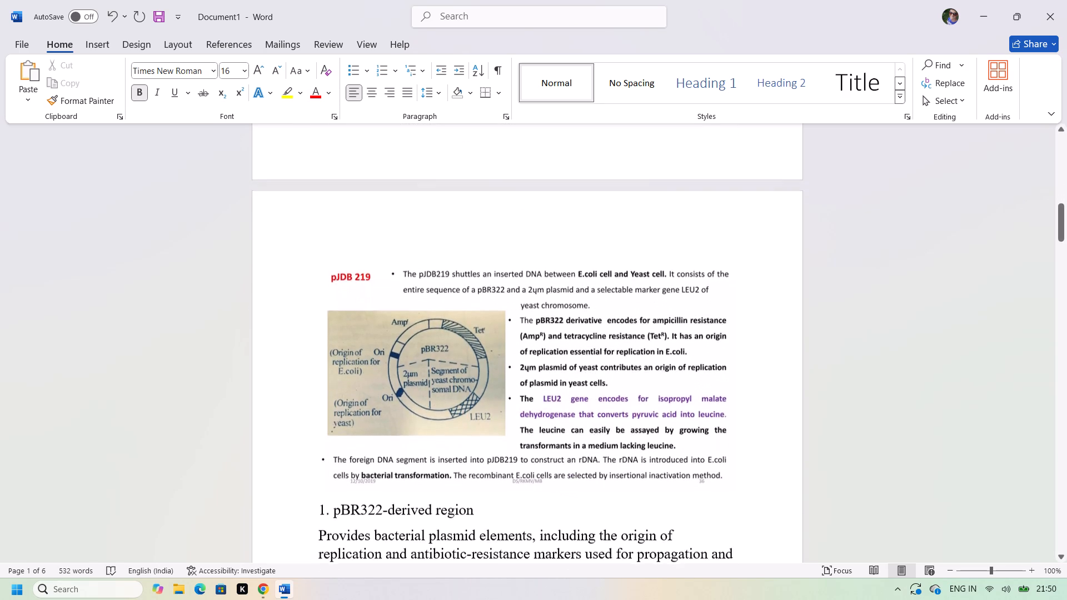
scroll(334, 319, "down", 6)
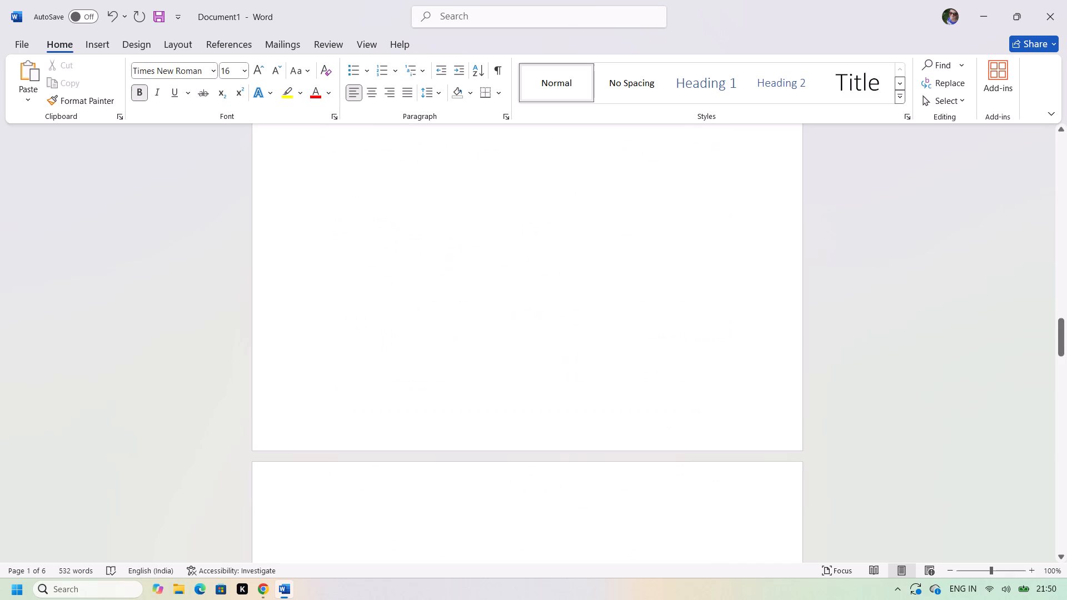
scroll(334, 319, "down", 4)
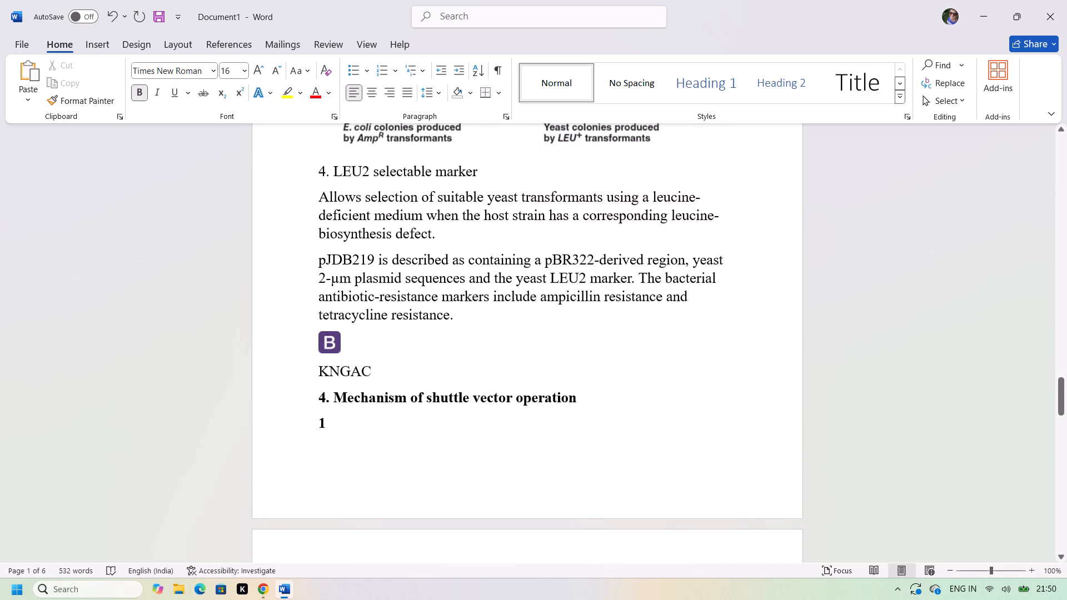
left_click(375, 372)
key("BackSpace")
key("BackSpace")
key("BackSpace")
key("BackSpace")
key("BackSpace")
key("BackSpace")
key("BackSpace")
key("BackSpace")
key("BackSpace")
key("BackSpace")
key("BackSpace")
key("BackSpace")
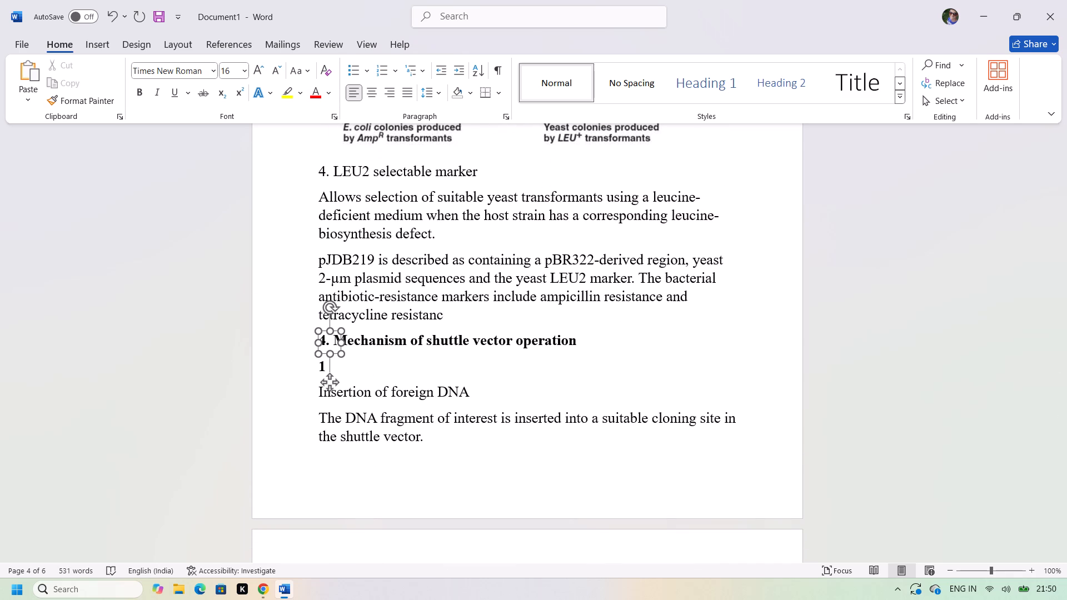
key("ctrl+z")
key("ctrl+z")
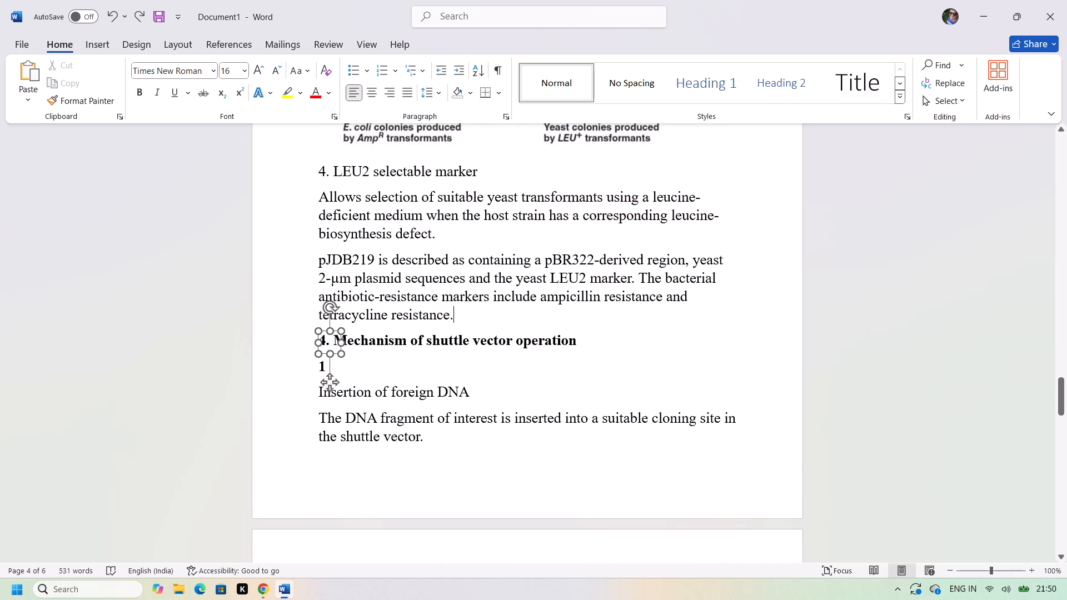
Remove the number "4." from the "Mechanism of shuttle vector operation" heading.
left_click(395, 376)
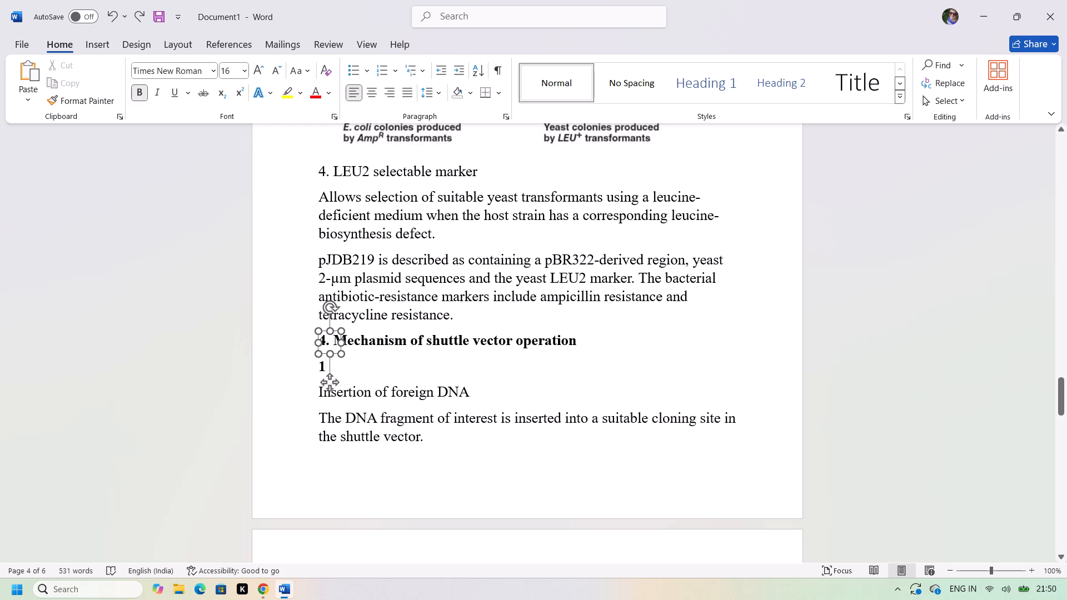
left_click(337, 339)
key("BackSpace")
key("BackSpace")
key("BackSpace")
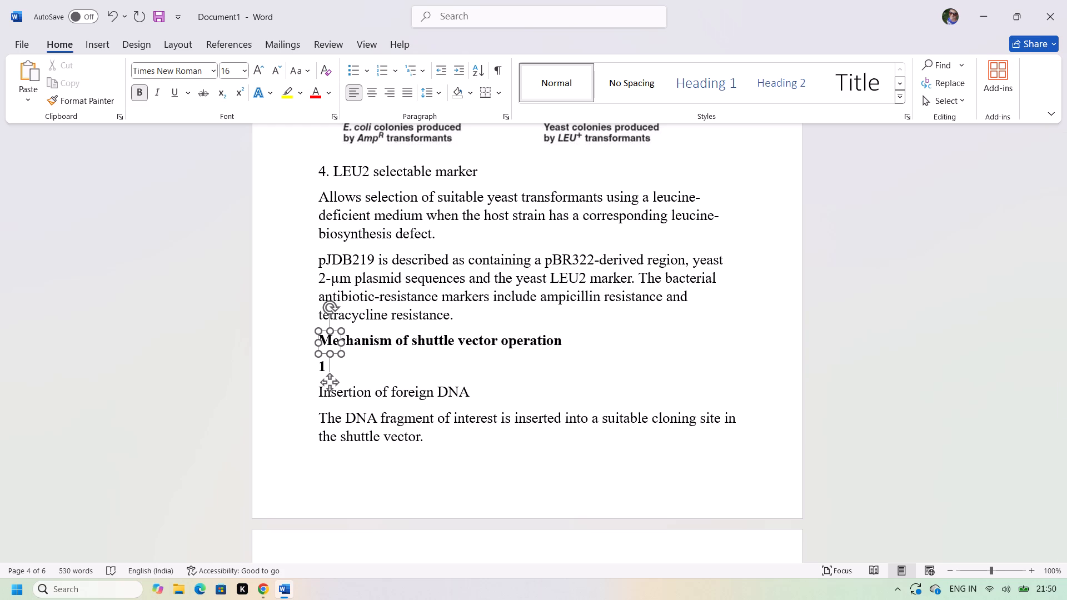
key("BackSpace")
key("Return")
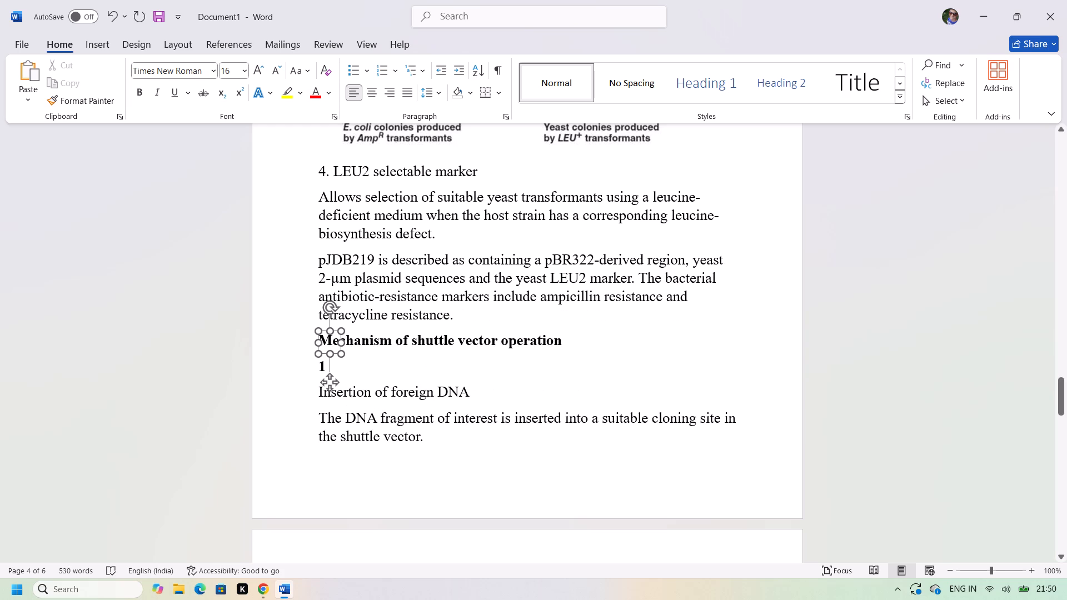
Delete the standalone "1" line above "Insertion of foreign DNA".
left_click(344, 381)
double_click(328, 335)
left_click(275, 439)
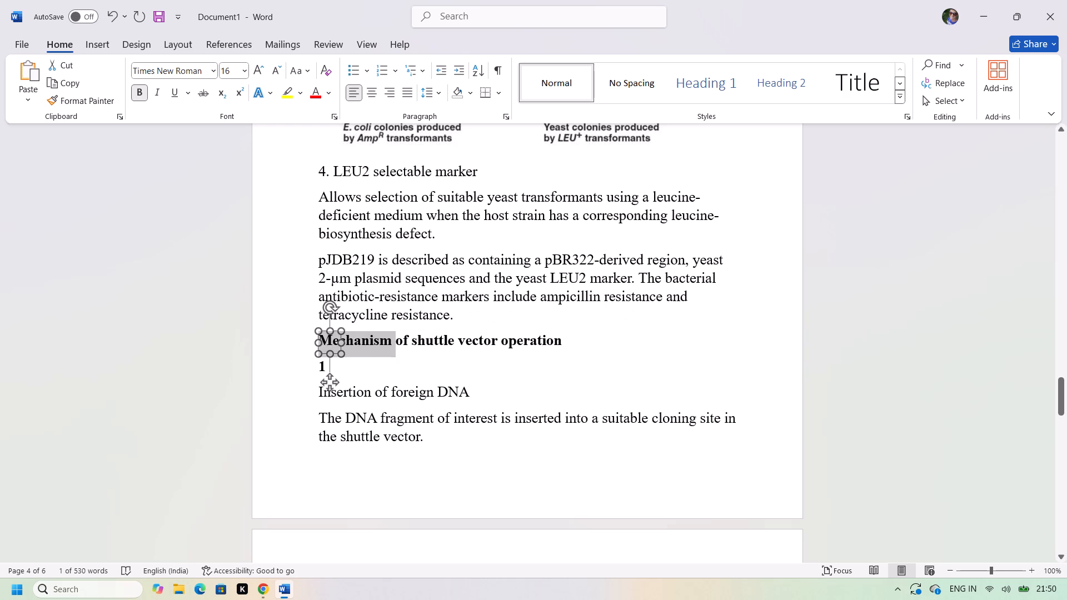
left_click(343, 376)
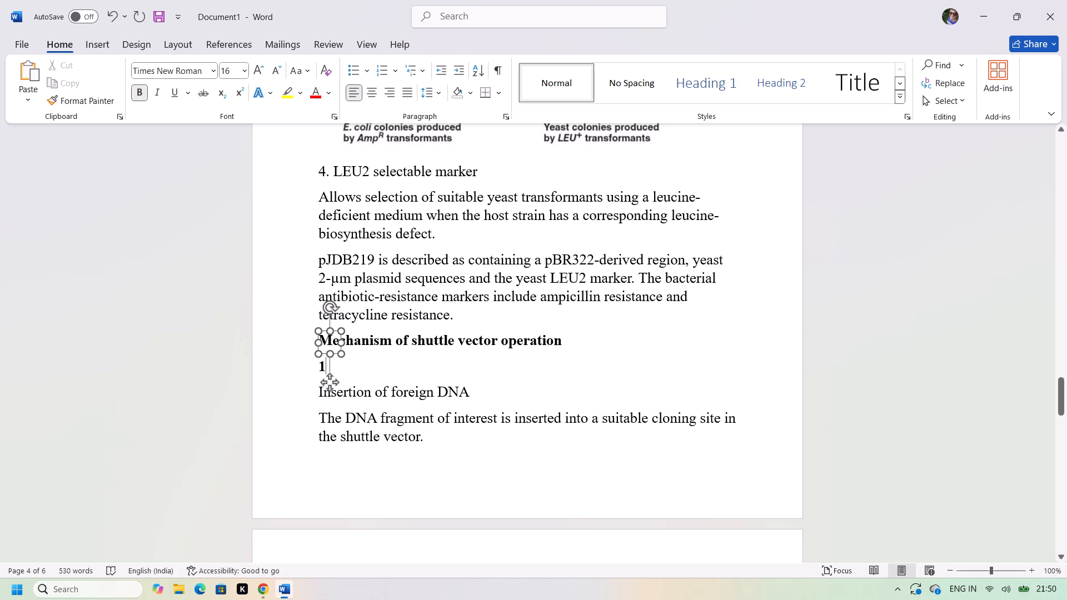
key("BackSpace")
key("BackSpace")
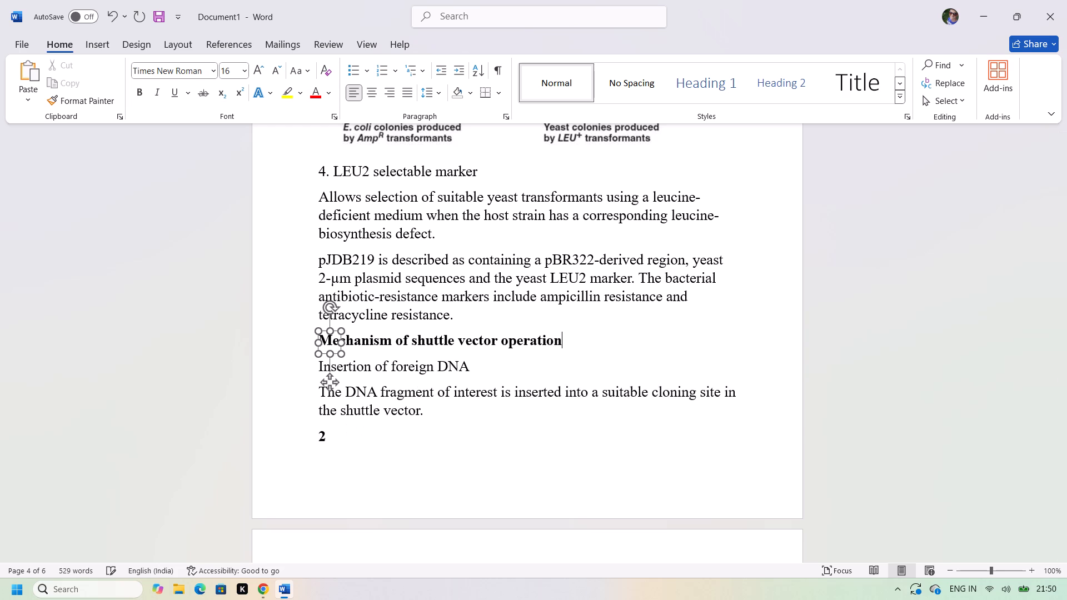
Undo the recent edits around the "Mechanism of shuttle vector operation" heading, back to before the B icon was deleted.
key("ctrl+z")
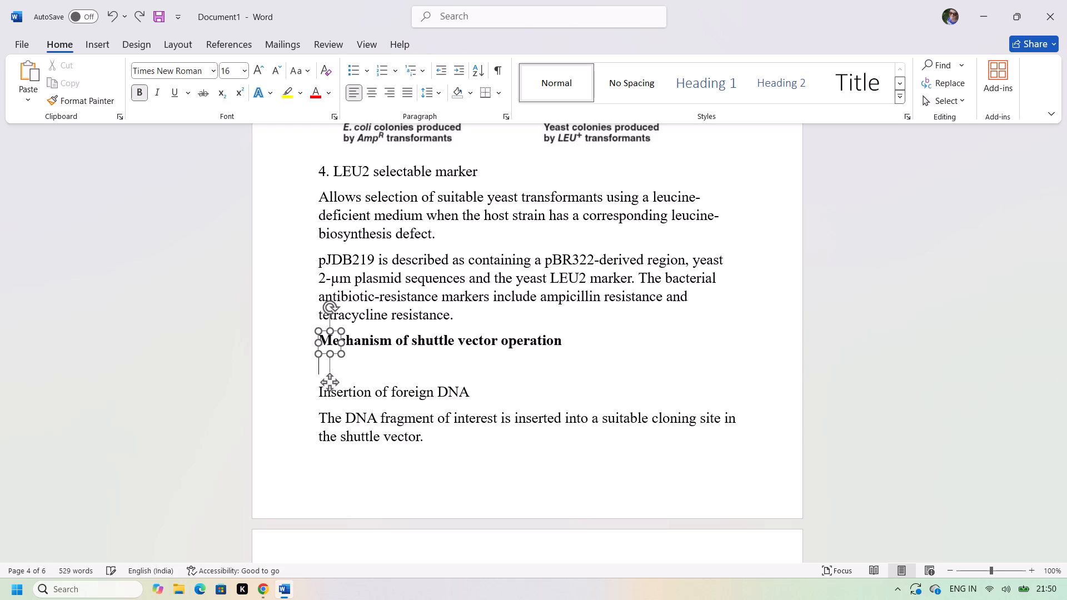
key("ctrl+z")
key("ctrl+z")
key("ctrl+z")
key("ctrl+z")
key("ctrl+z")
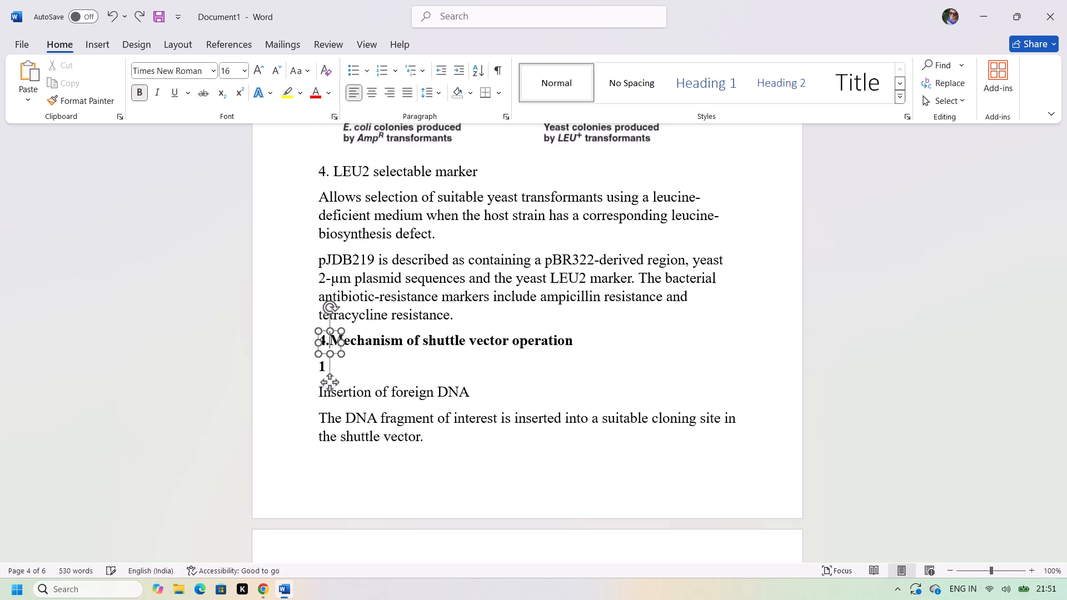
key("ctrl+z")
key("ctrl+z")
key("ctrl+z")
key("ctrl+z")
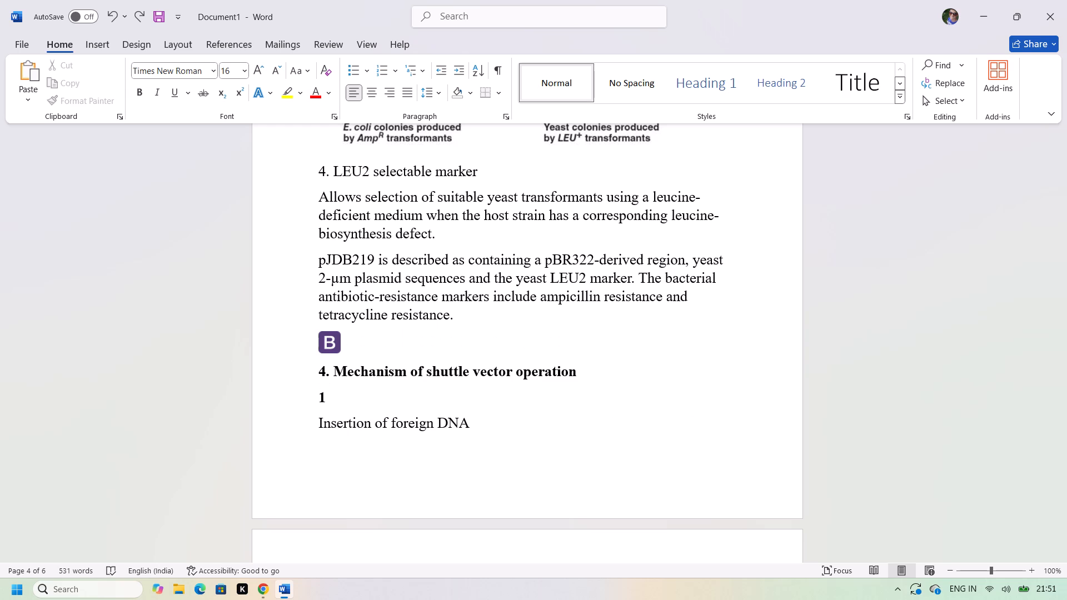
Delete the B icon and its line above the "4. Mechanism of shuttle vector operation" heading.
left_click(347, 350)
key("BackSpace")
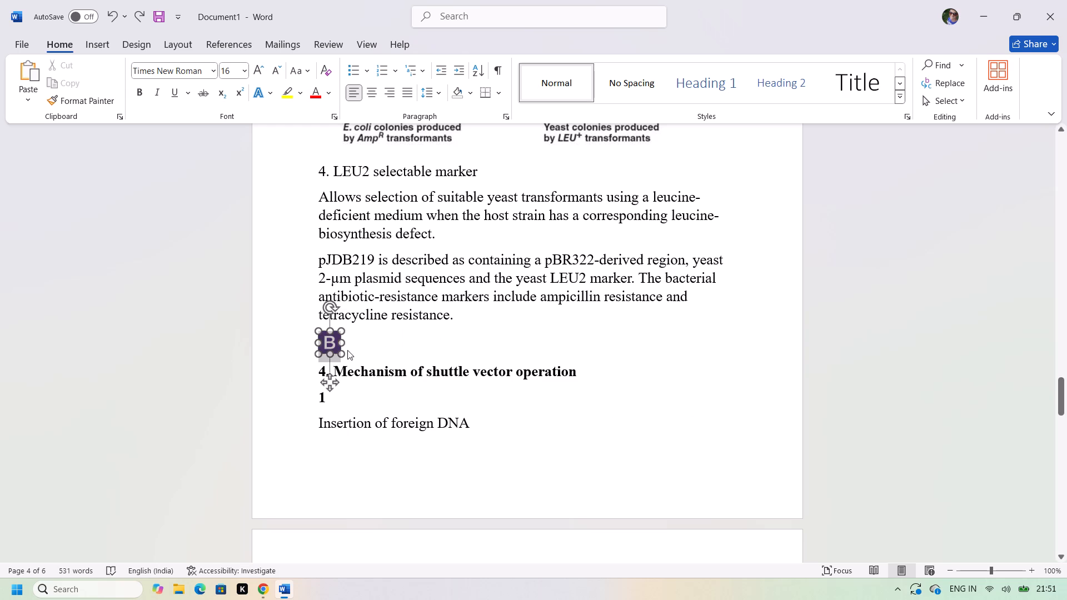
key("BackSpace")
key("BackSpace")
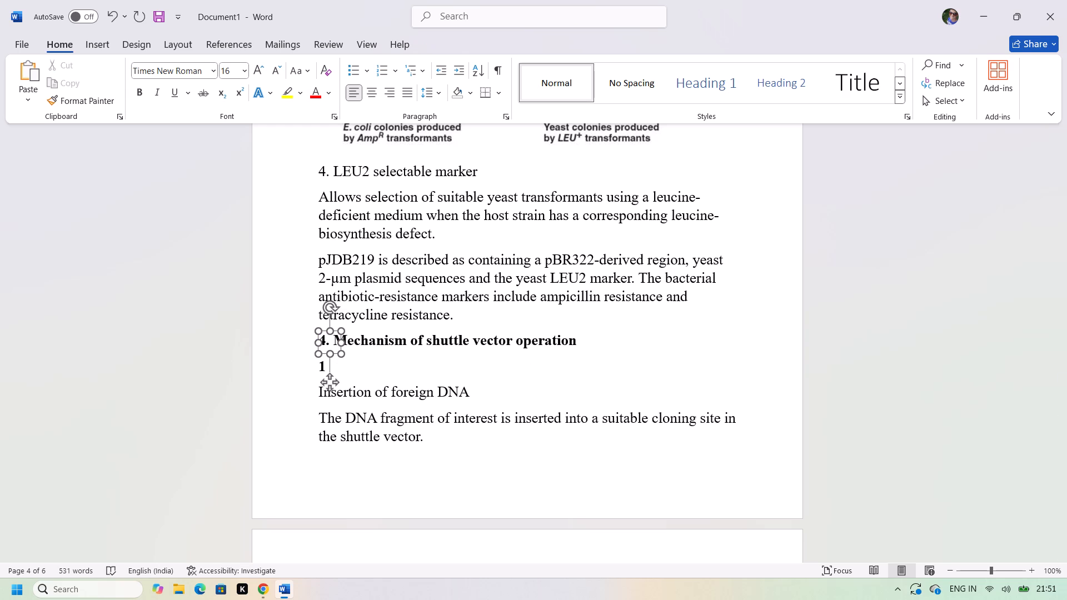
Remove the number "4." from the "Mechanism of shuttle vector operation" heading.
left_click(336, 339)
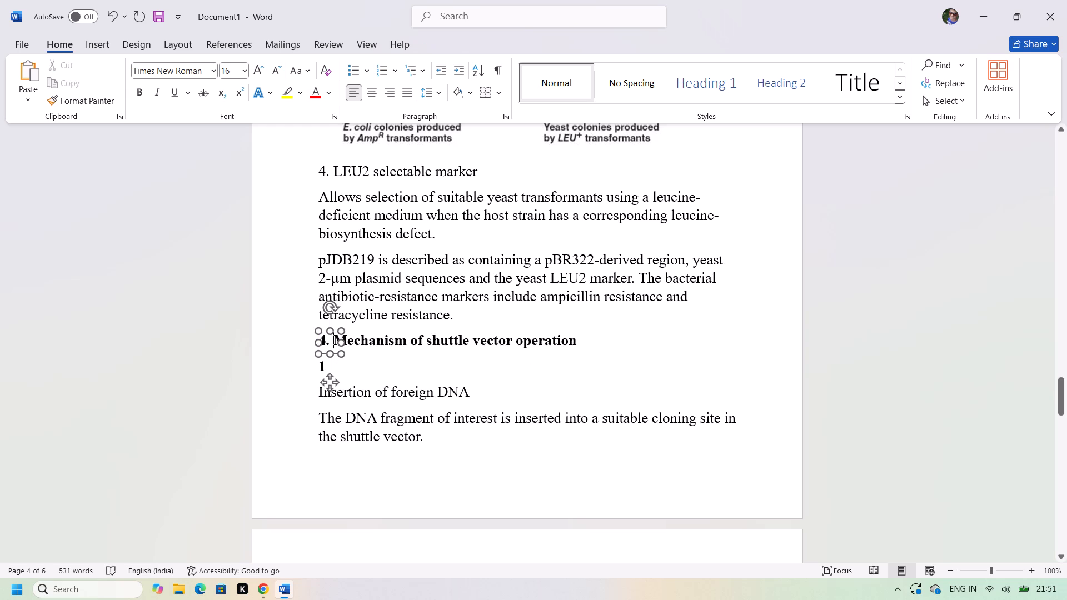
key("BackSpace")
key("BackSpace")
key("BackSpace")
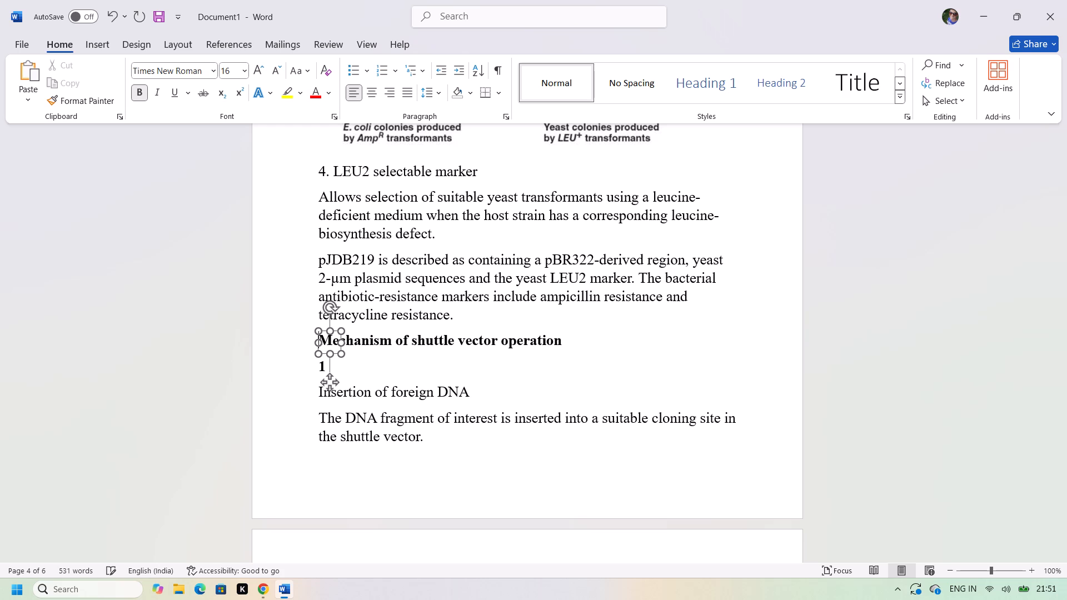
Join the standalone number 1 with the line below it as "1-Insertion of foreign DNA".
key("Down")
key("Down")
key("BackSpace")
key("minus")
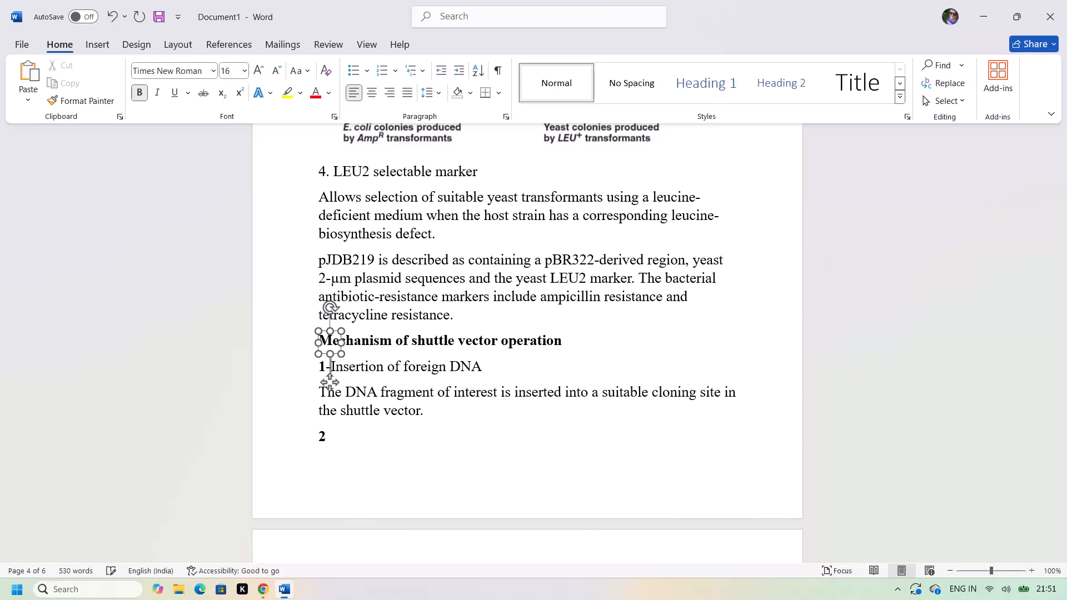
Join the standalone number 2 with the line below it as "2-Propagation in E. coli".
key("Down")
key("Down")
key("Down")
key("Down")
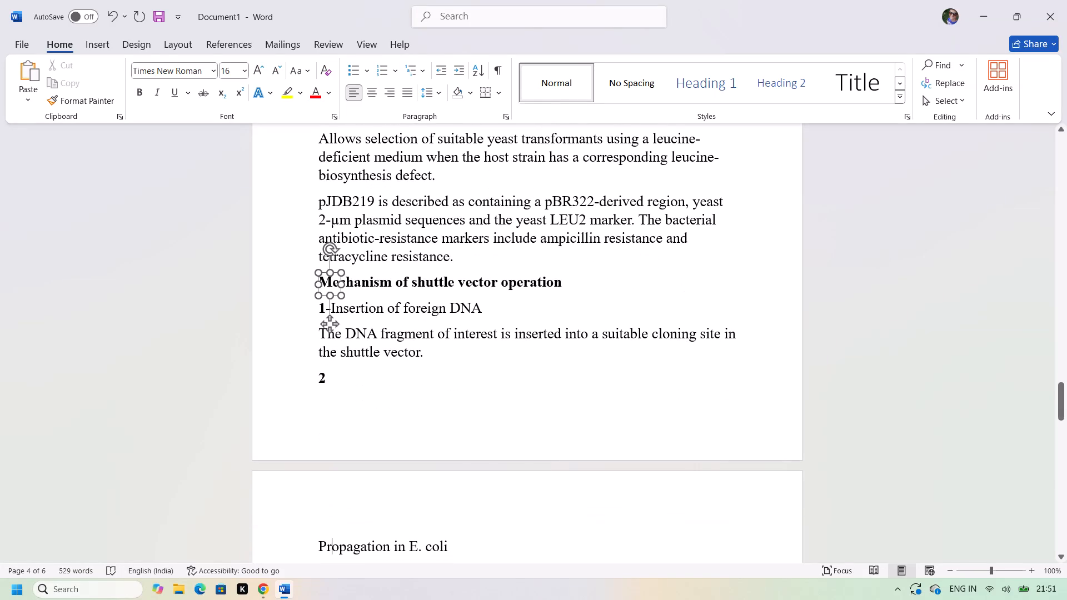
key("Left")
key("Left")
key("BackSpace")
key("minus")
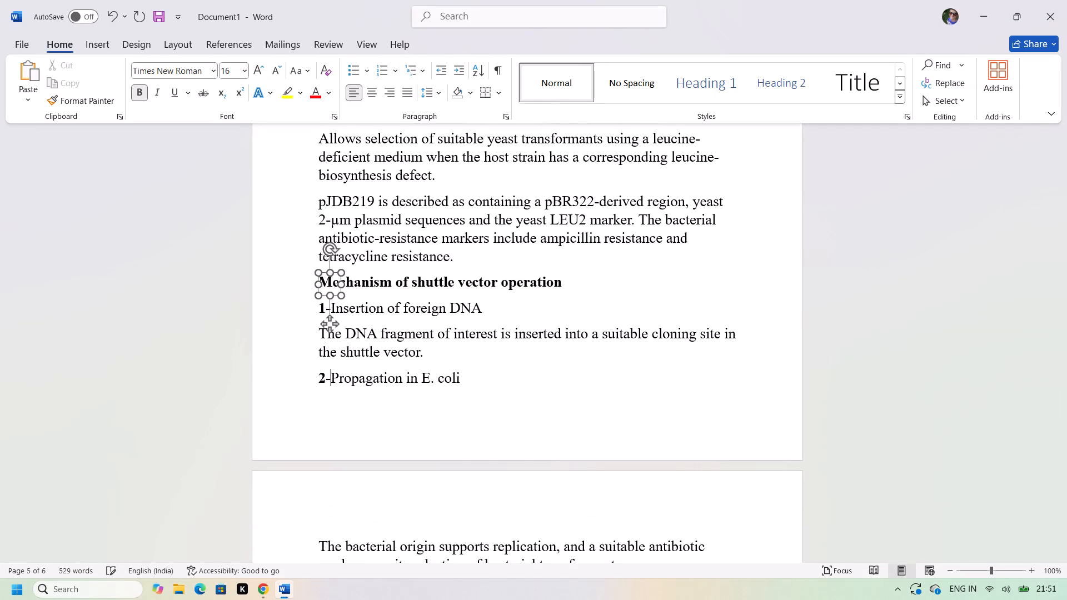
Join the standalone number 3 with the line below it as "3-Isolation of recombinant DNA".
key("Down")
key("Down")
key("Down")
key("Down")
key("Down")
key("Down")
key("Down")
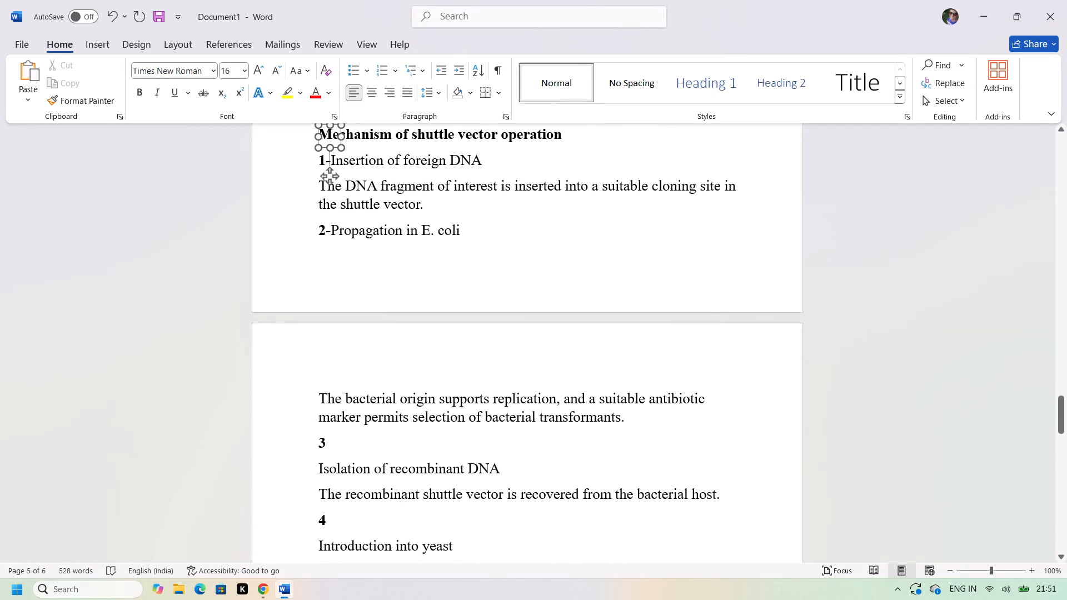
key("Up")
key("Down")
key("Down")
key("Down")
key("Down")
key("Up")
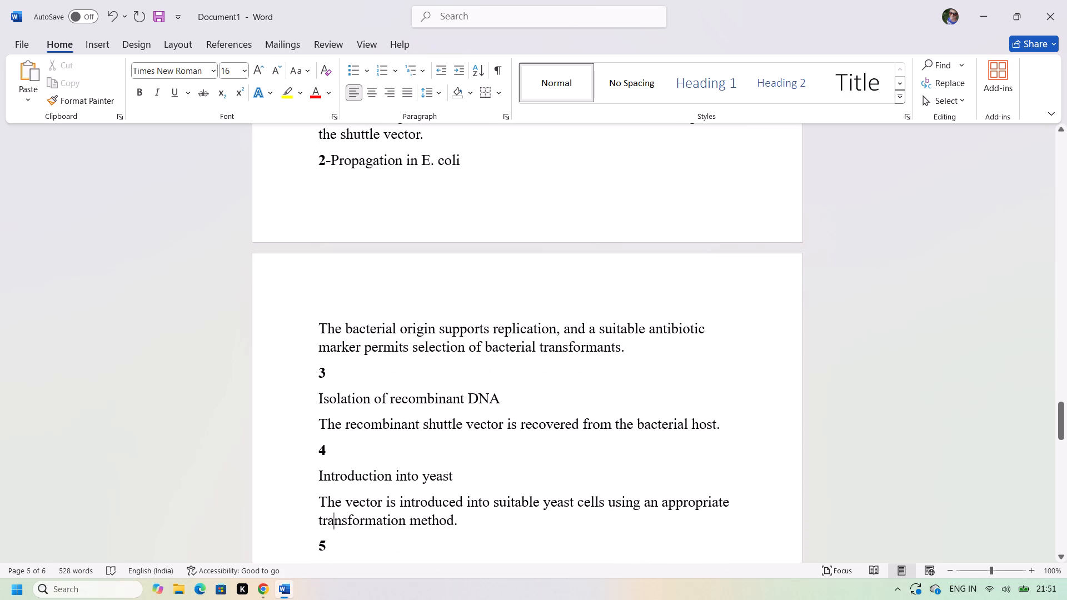
key("Up")
key("Up")
key("Up")
key("Up")
key("Up")
key("Up")
key("Up")
key("Down")
key("Down")
key("Left")
key("Left")
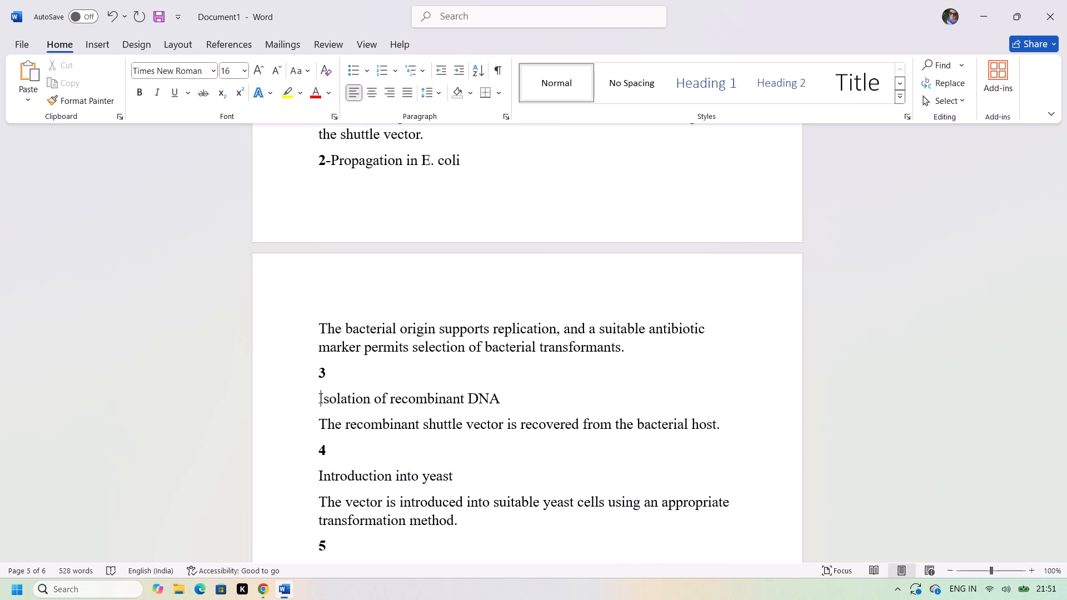
key("BackSpace")
key("minus")
Join the standalone number 4 with the line below it as "4-Introduction into yeast".
key("Down")
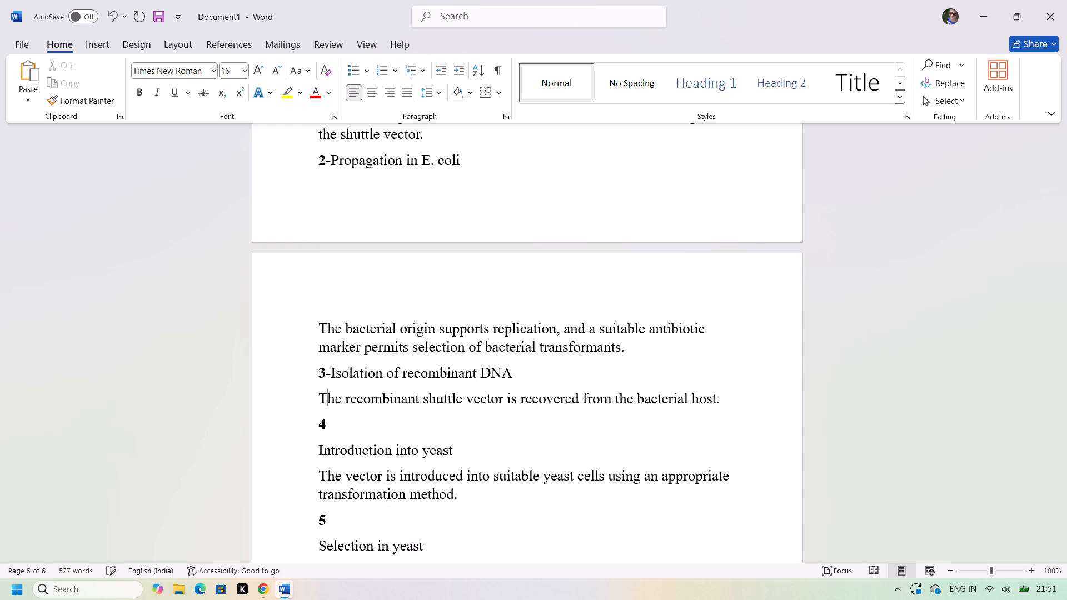
key("Down")
key("Down")
key("Left")
key("Left")
key("BackSpace")
key("minus")
Join the standalone number 5 with the line below it as "5-Selection in yeast".
key("Down")
key("Down")
key("Down")
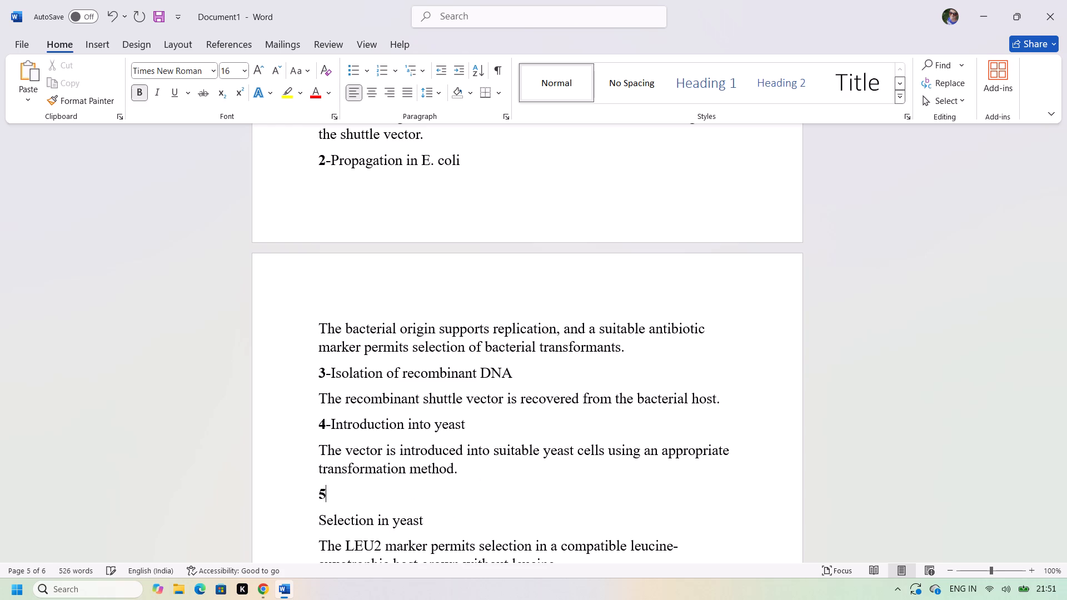
key("Down")
key("Left")
key("Left")
key("BackSpace")
key("minus")
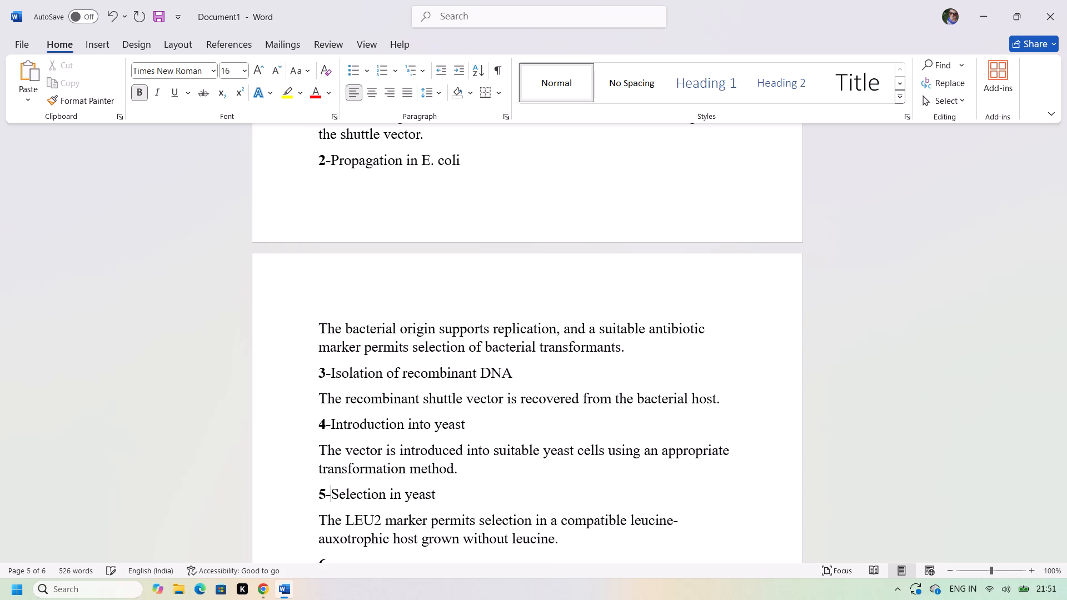
Join the standalone number 6 with the line below it as "6-Maintenance and analysis".
key("Down")
key("Down")
key("Down")
key("Down")
key("Left")
key("Left")
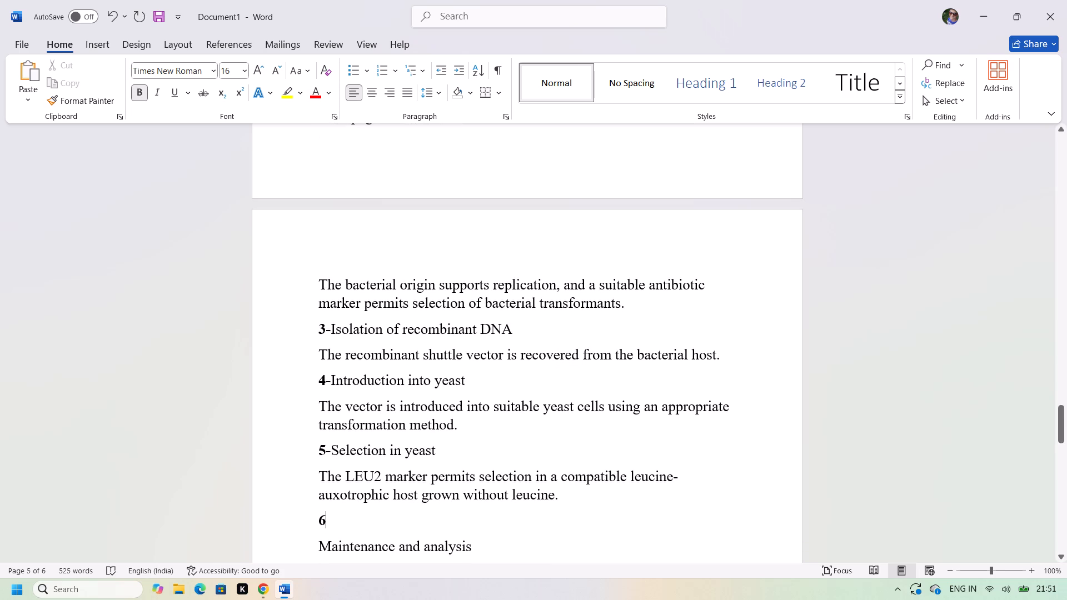
key("Down")
key("Left")
key("BackSpace")
key("minus")
Remove the number "5." from the "Applications" heading.
scroll(336, 339, "down", 1)
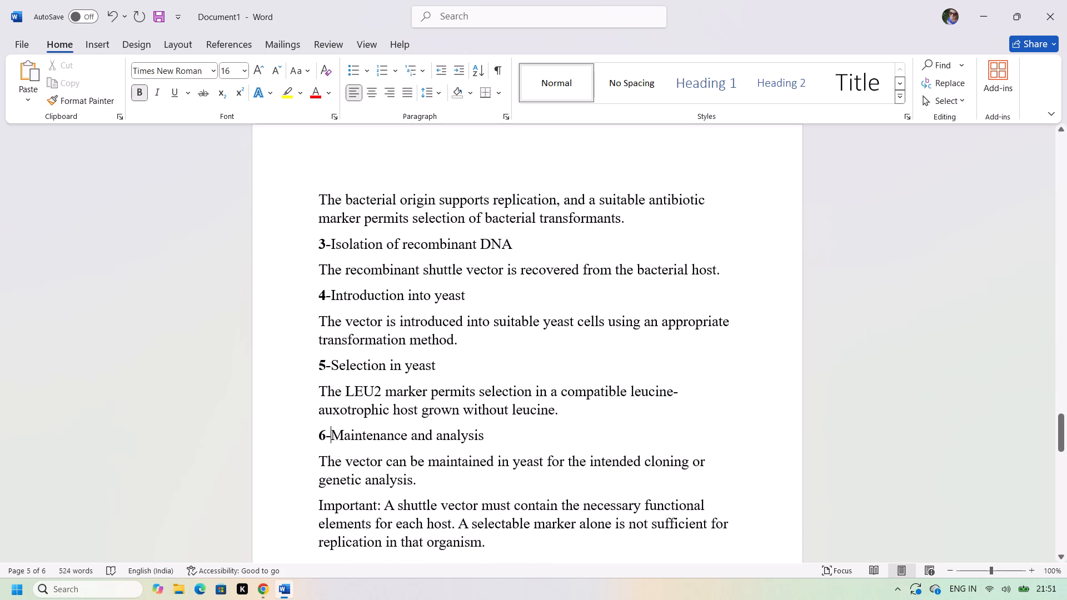
scroll(336, 339, "down", 1)
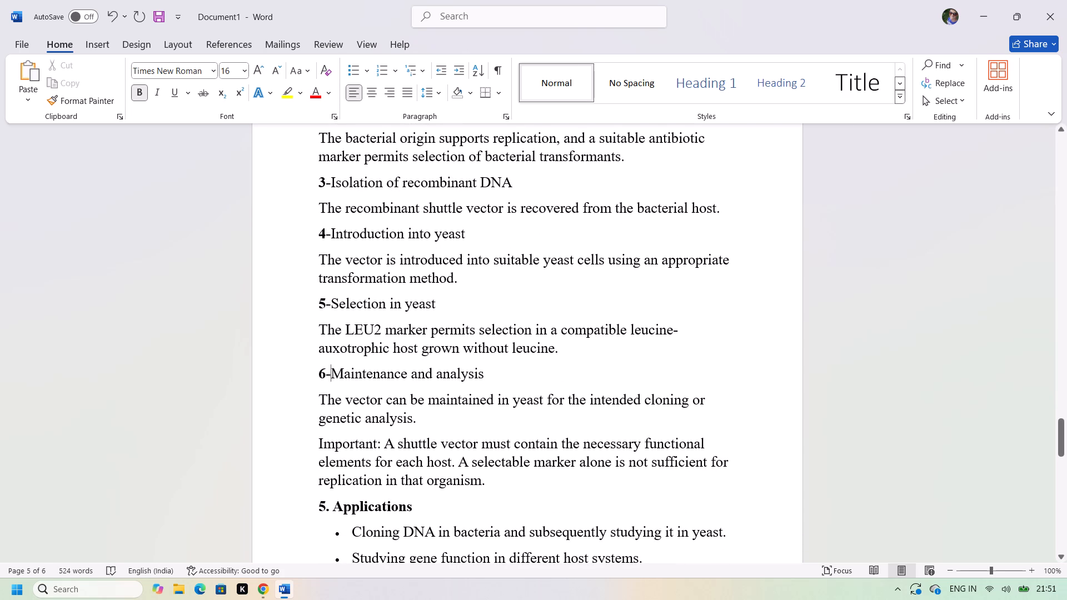
scroll(365, 477, "down", 1)
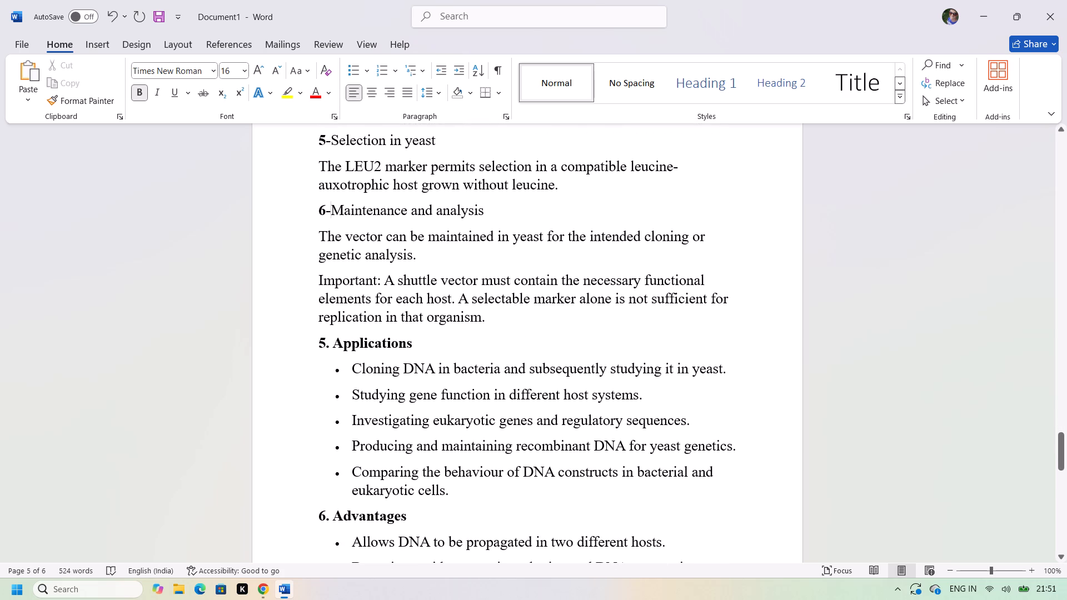
left_click(330, 344)
key("Down")
key("Left")
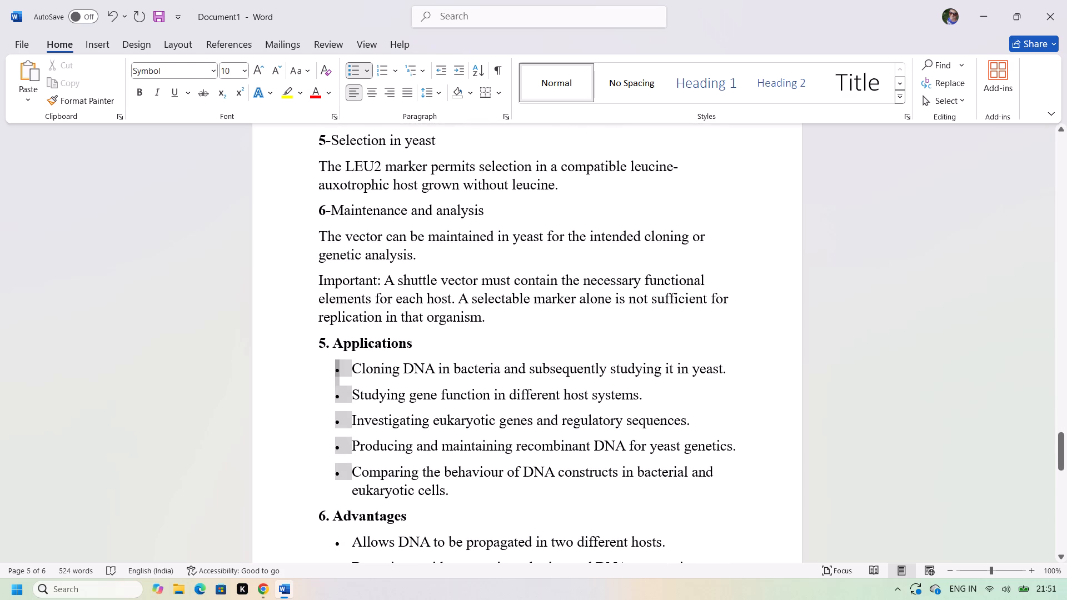
key("Left")
key("Left")
key("Left")
key("Left")
key("Left")
key("Left")
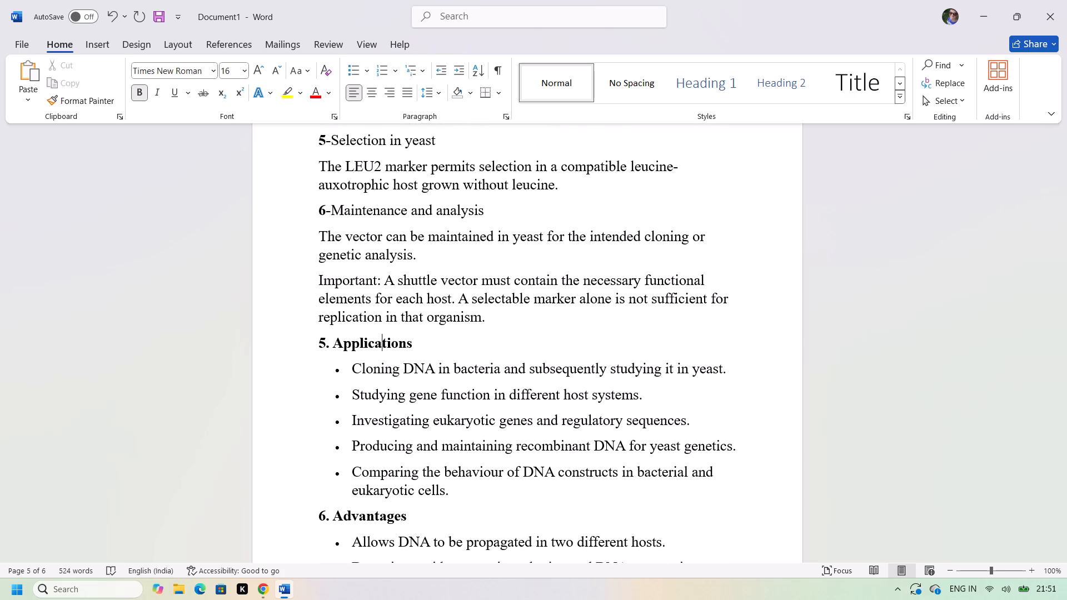
key("Left")
key("Left")
key("Left")
key("Left")
key("Left")
key("Left")
key("Left")
key("BackSpace")
key("BackSpace")
key("BackSpace")
Remove the number "6." from the "Advantages" heading.
key("Down")
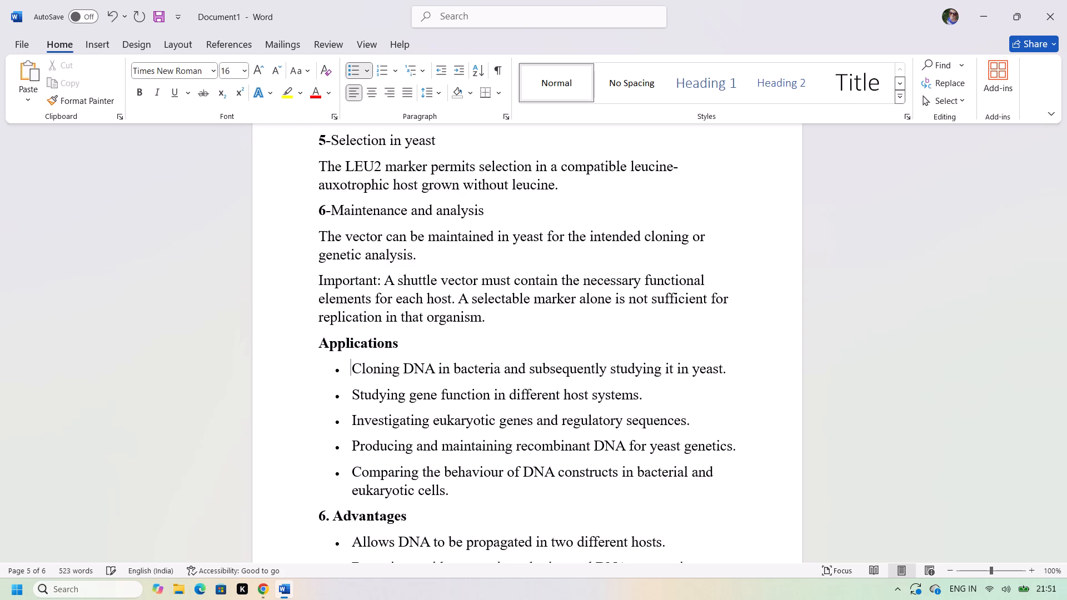
key("Down")
key("Down")
key("Down")
key("Down")
key("Down")
key("Down")
key("Down")
key("Up")
key("Right")
key("Right")
key("Right")
key("BackSpace")
key("BackSpace")
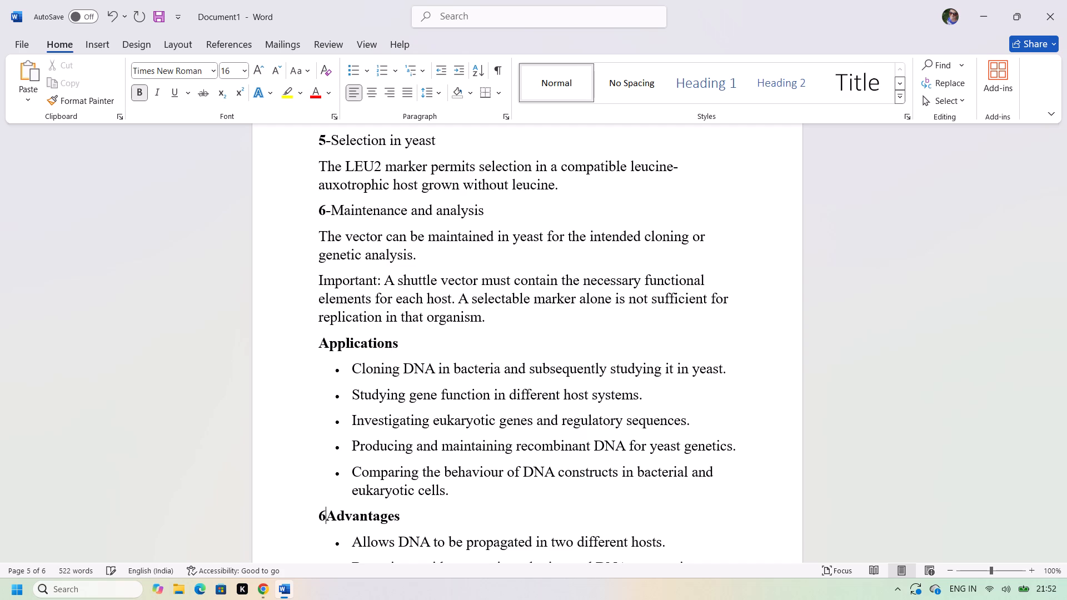
key("BackSpace")
Remove the number "7." from the "Limitations" heading.
scroll(407, 380, "down", 3)
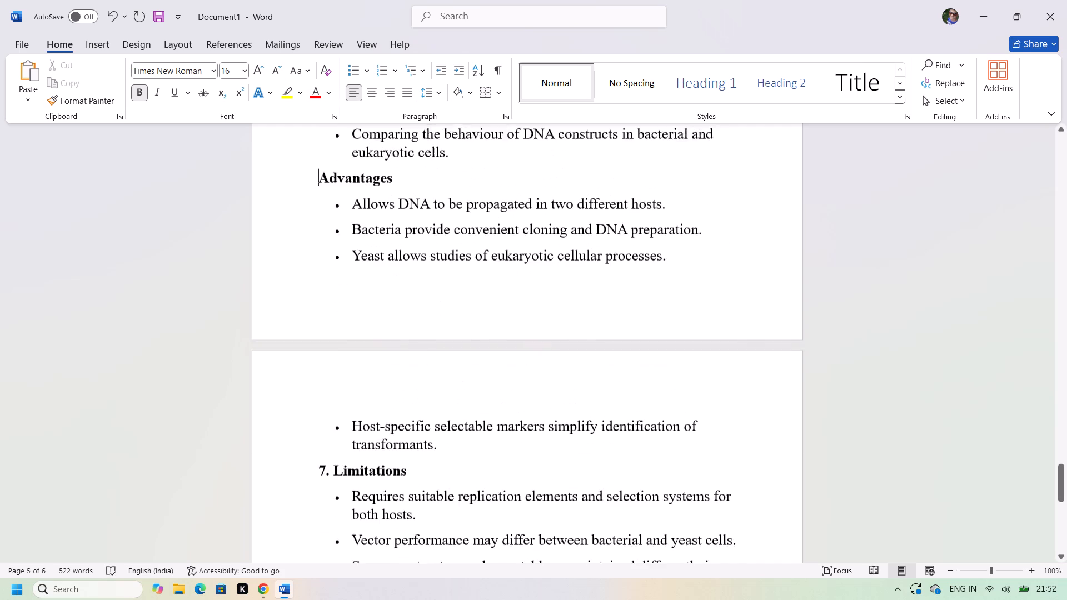
scroll(407, 380, "down", 1)
left_click(334, 286)
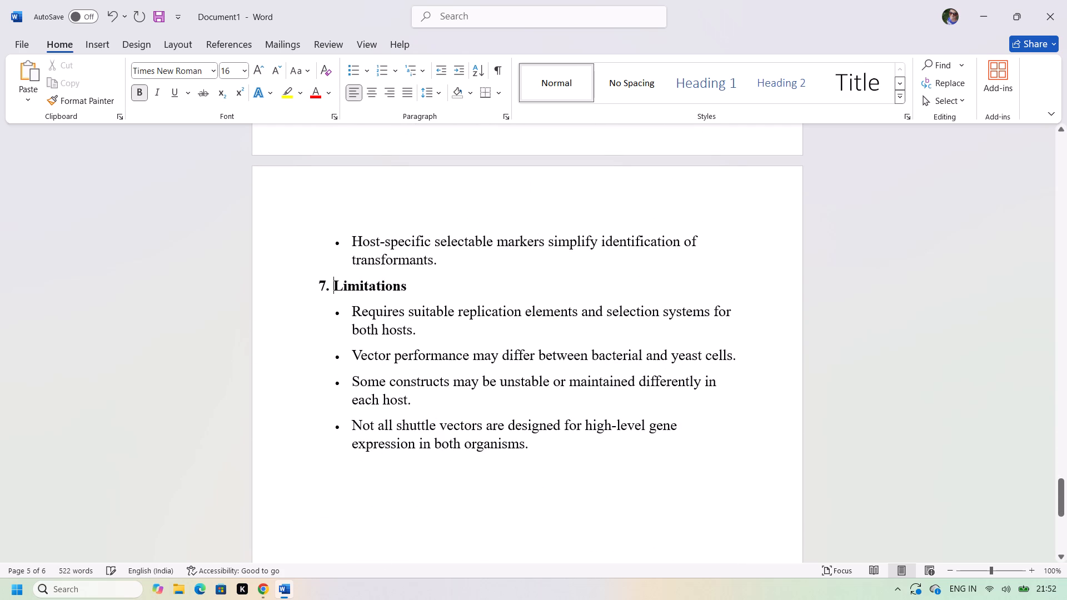
key("BackSpace")
key("BackSpace")
key("BackSpace")
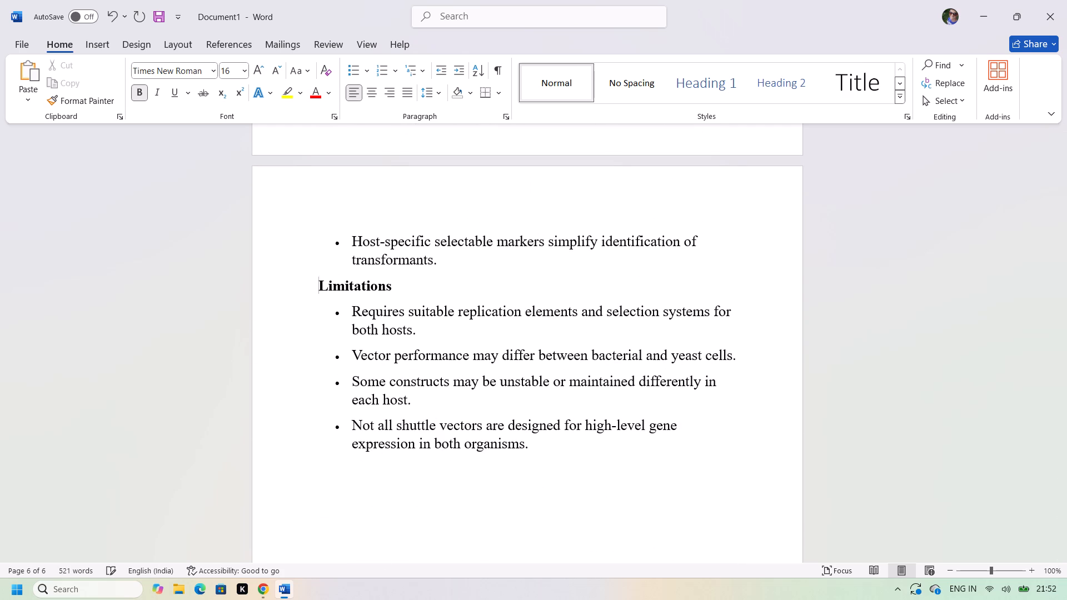
Set the font to Times New Roman for everything from the "Shuttle vector — Example: pJDB219" heading to the document's end.
scroll(302, 374, "down", 4)
scroll(302, 374, "up", 3)
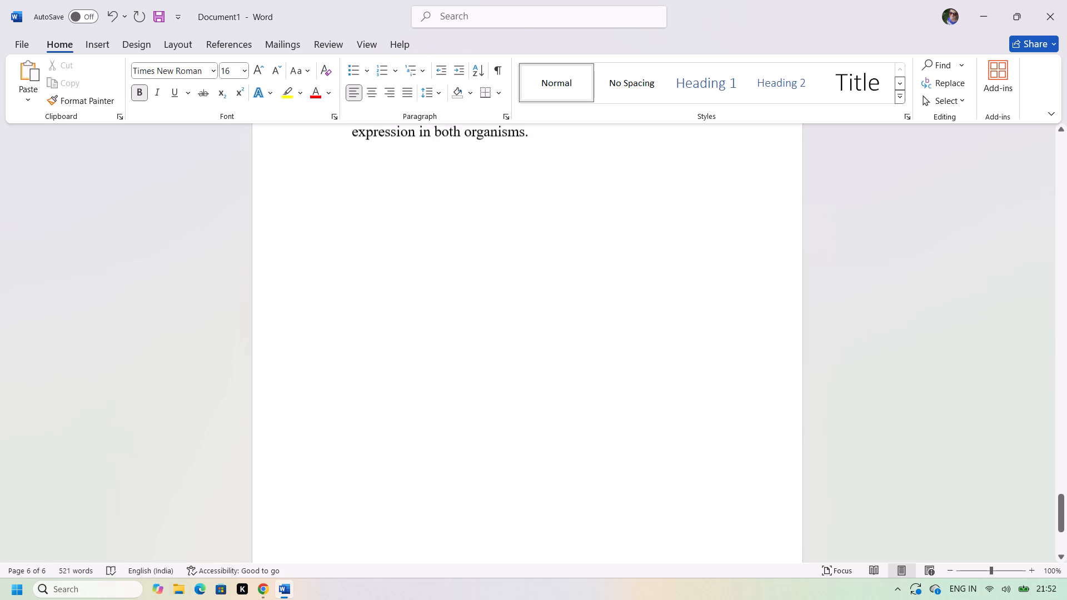
scroll(302, 374, "up", 12)
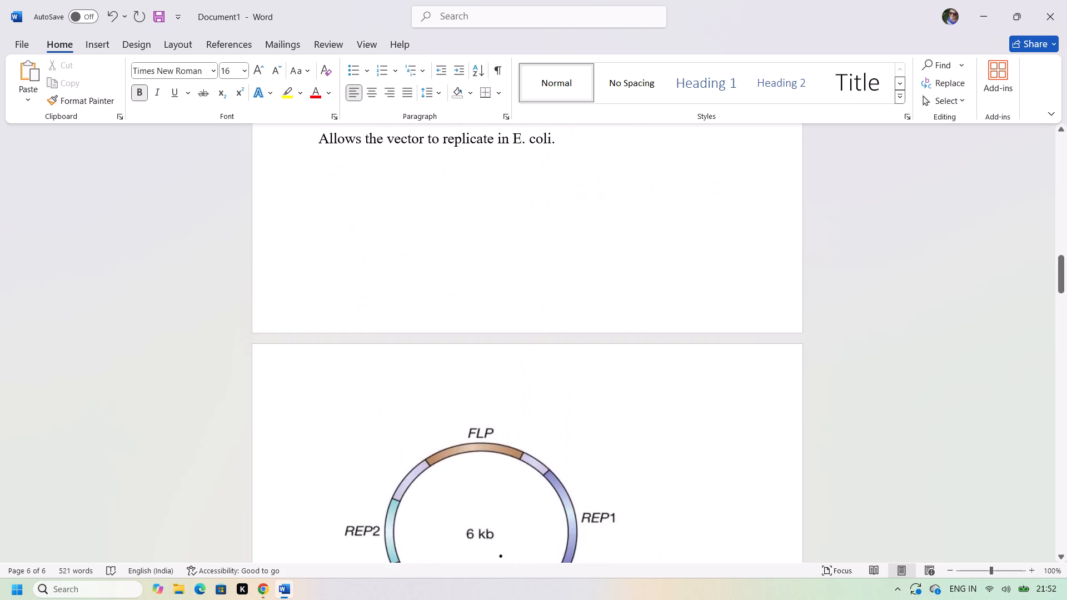
scroll(302, 374, "up", 6)
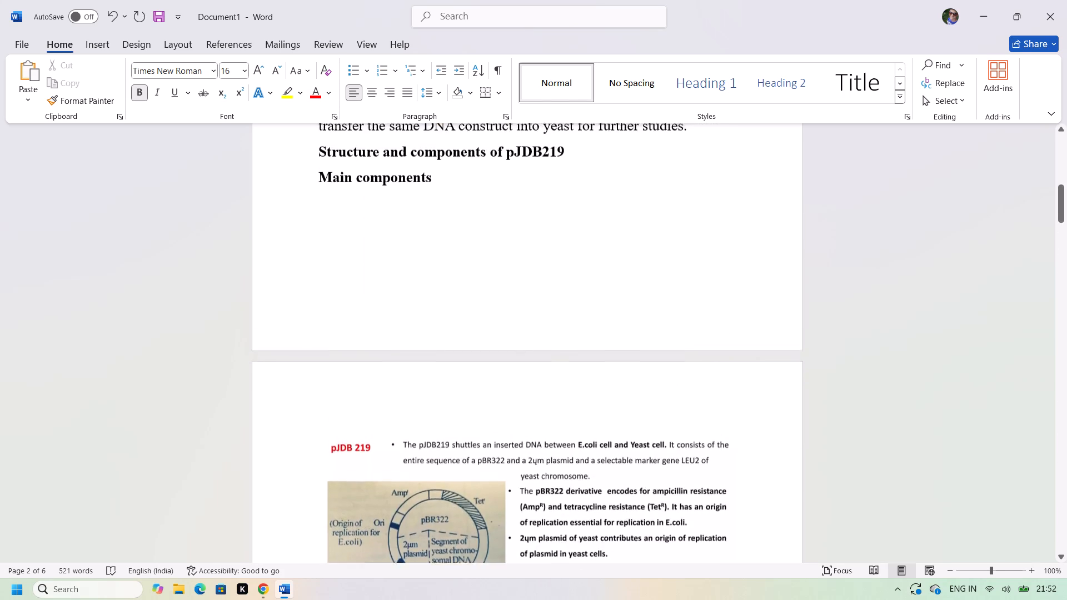
scroll(302, 374, "up", 8)
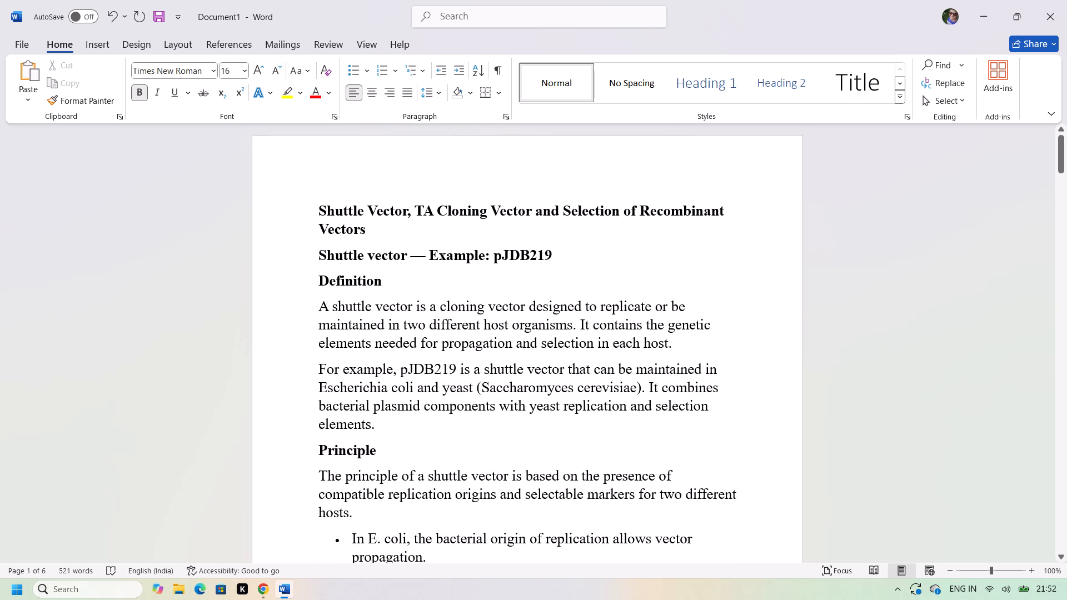
left_click_drag(317, 254, 425, 599)
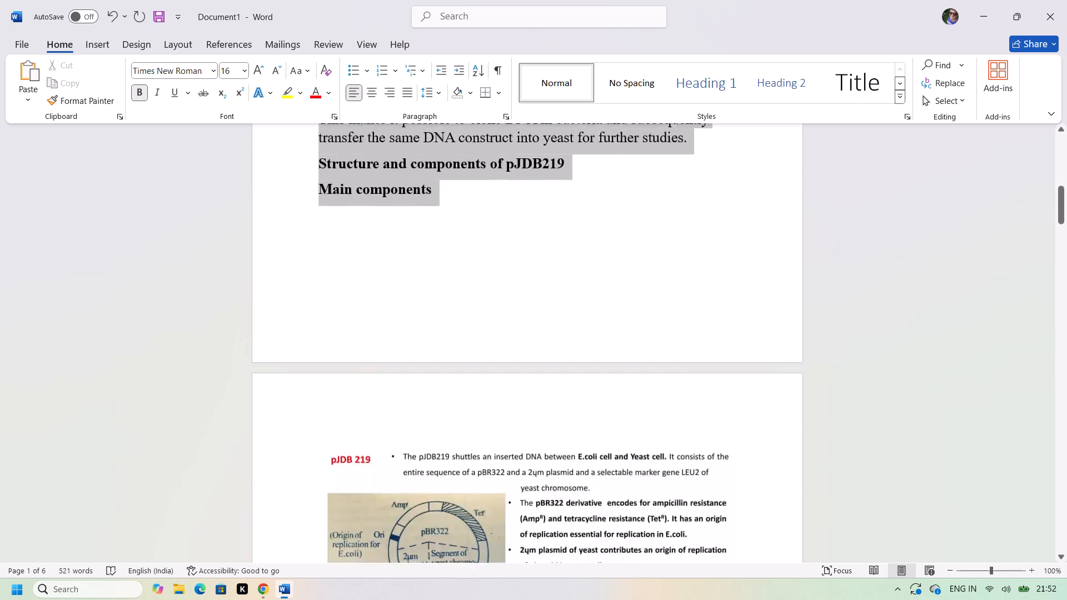
left_click_drag(425, 599, 453, 579)
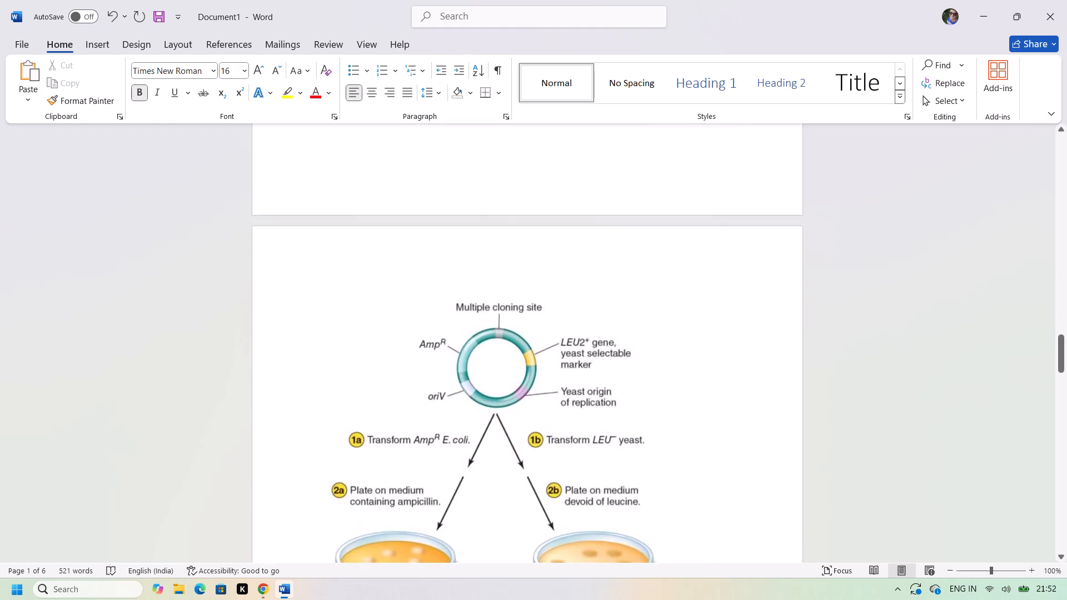
left_click_drag(453, 579, 462, 599)
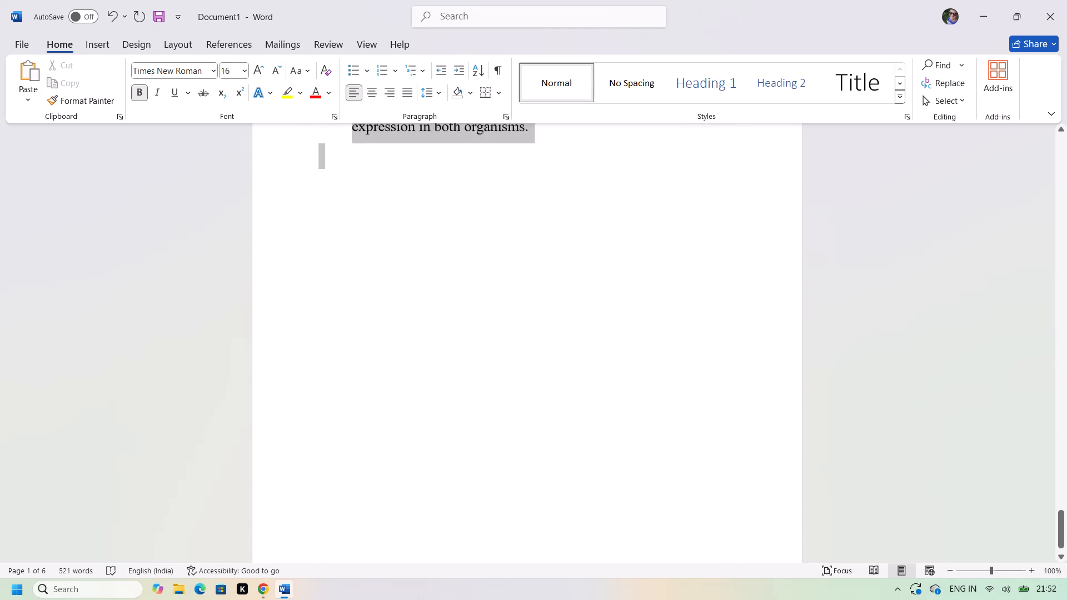
left_click_drag(462, 599, 520, 357)
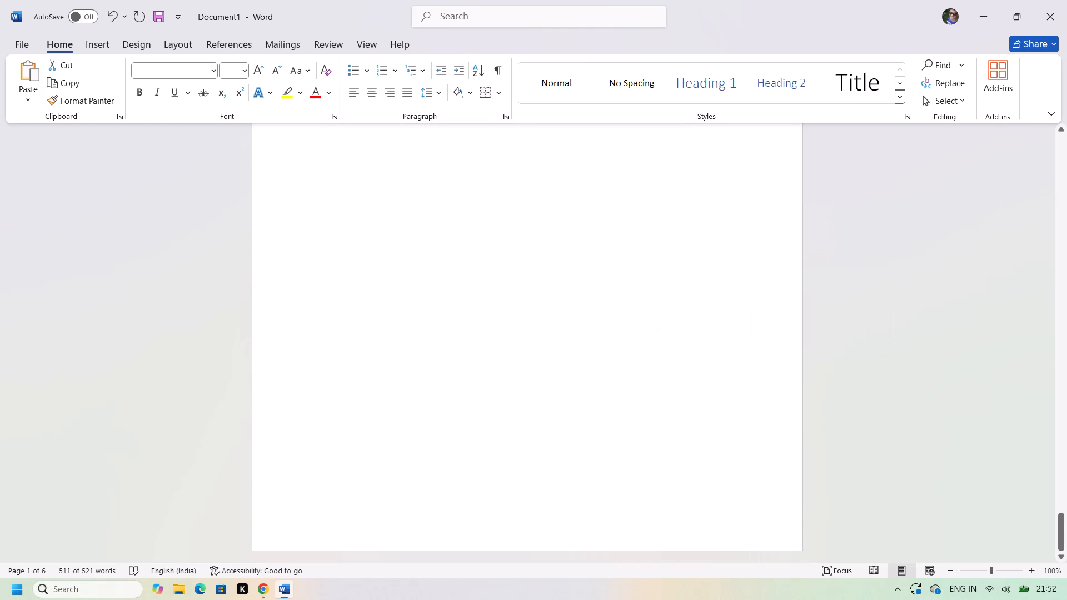
left_click(213, 71)
left_click(201, 168)
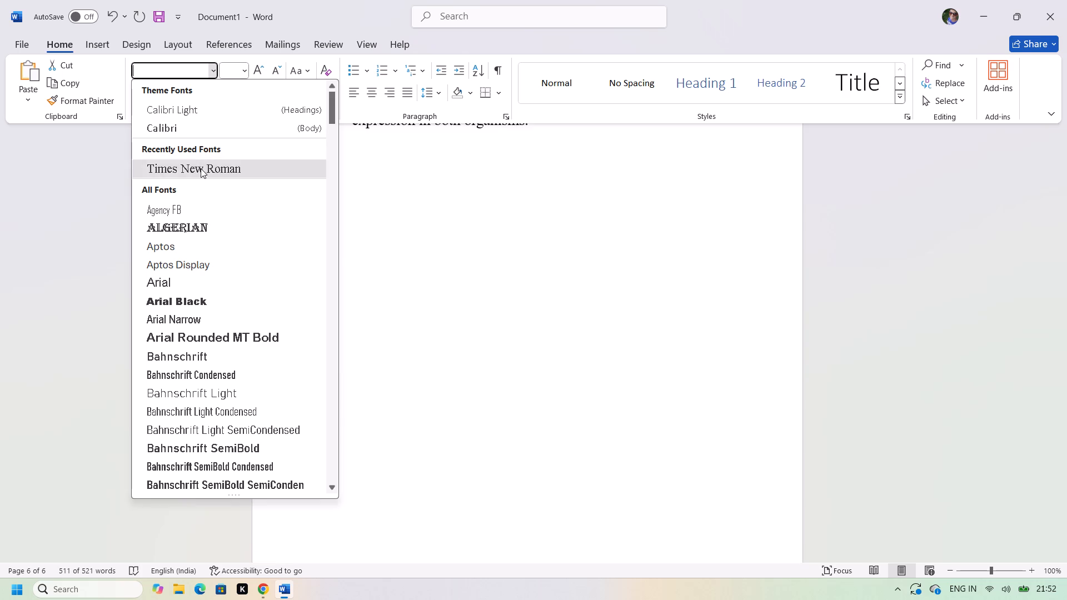
Set the font size to 14 for the selected text from the shuttle vector pJDB219 heading to the document's end.
left_click(239, 69)
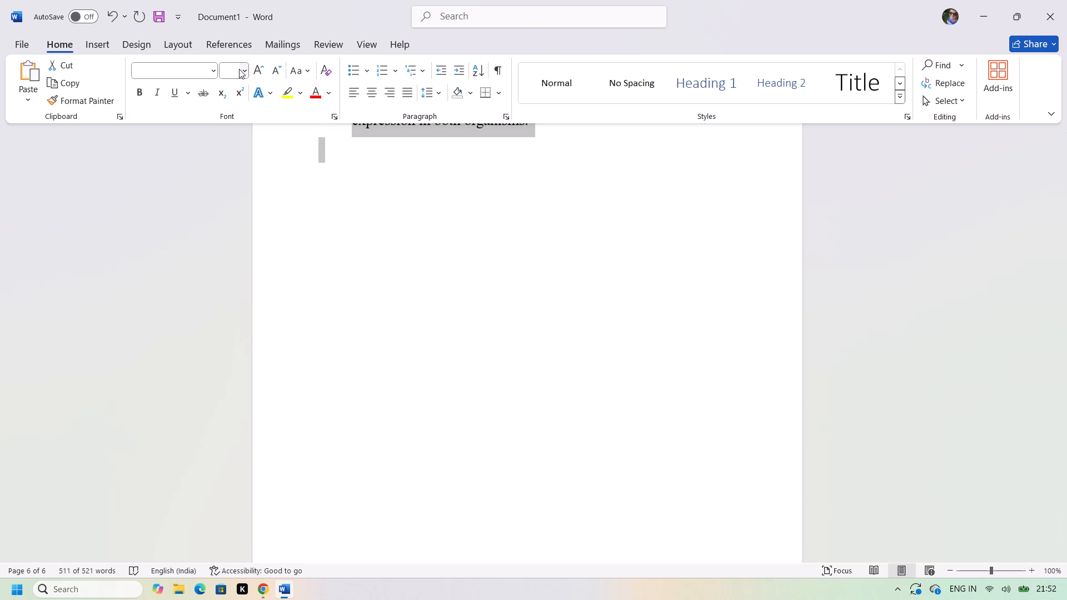
left_click(244, 69)
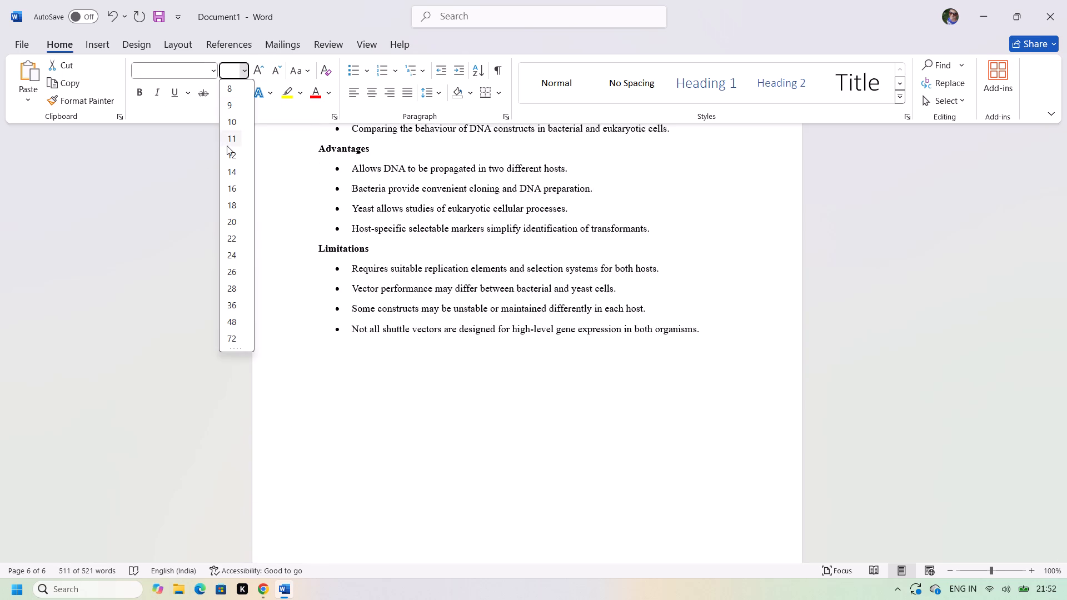
left_click(233, 167)
scroll(280, 207, "up", 7)
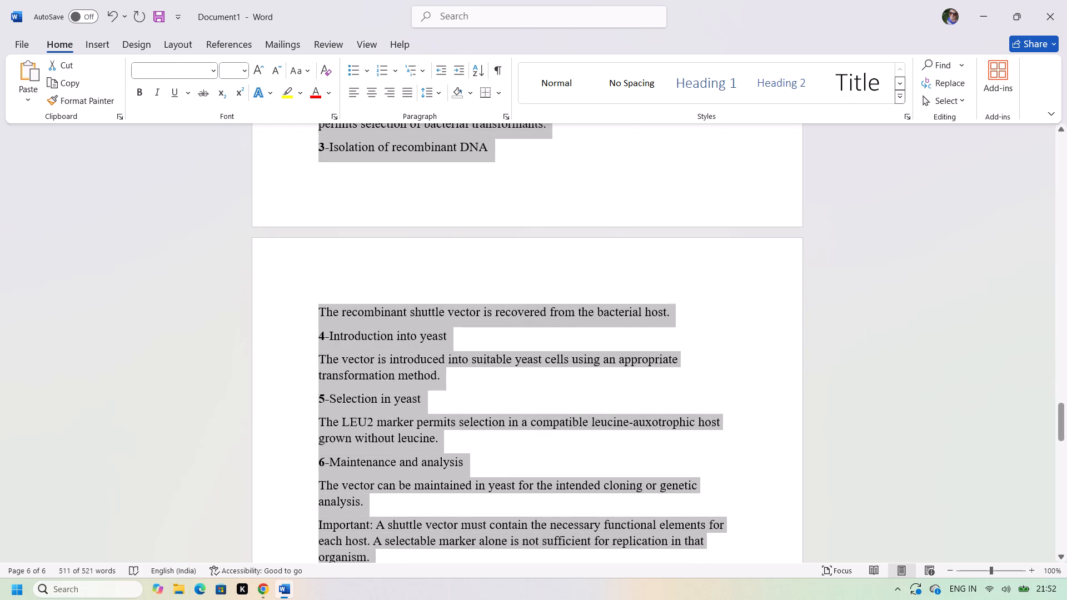
left_click(285, 320)
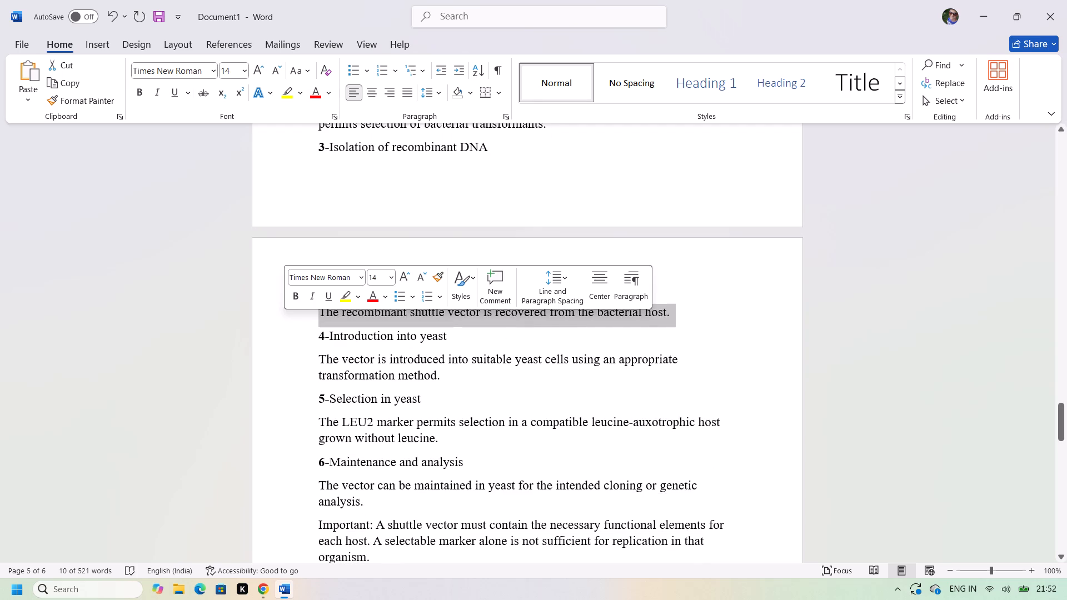
scroll(285, 320, "down", 6)
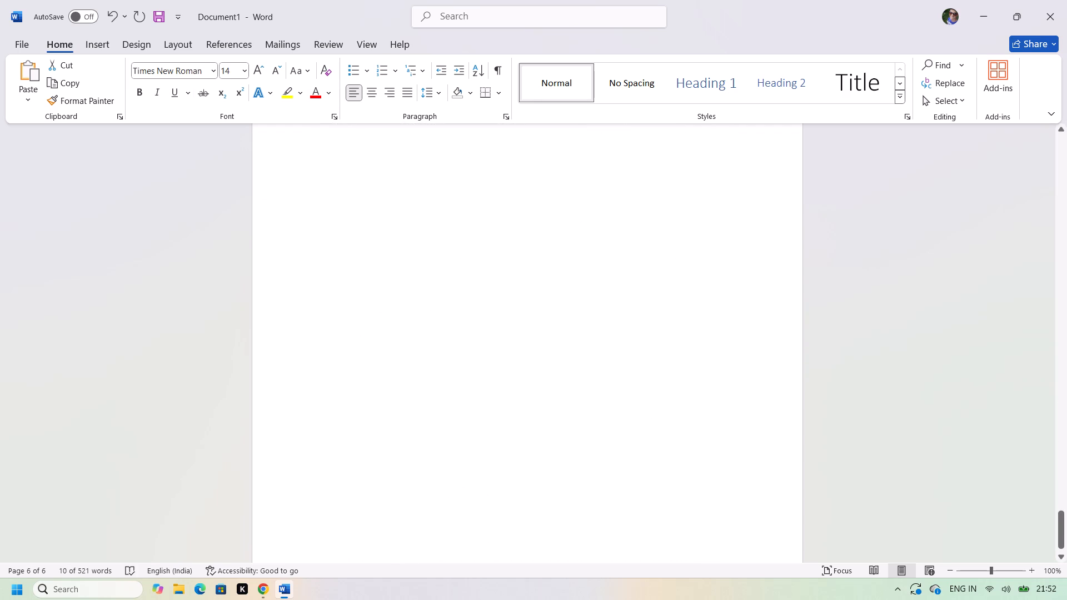
scroll(285, 320, "up", 3)
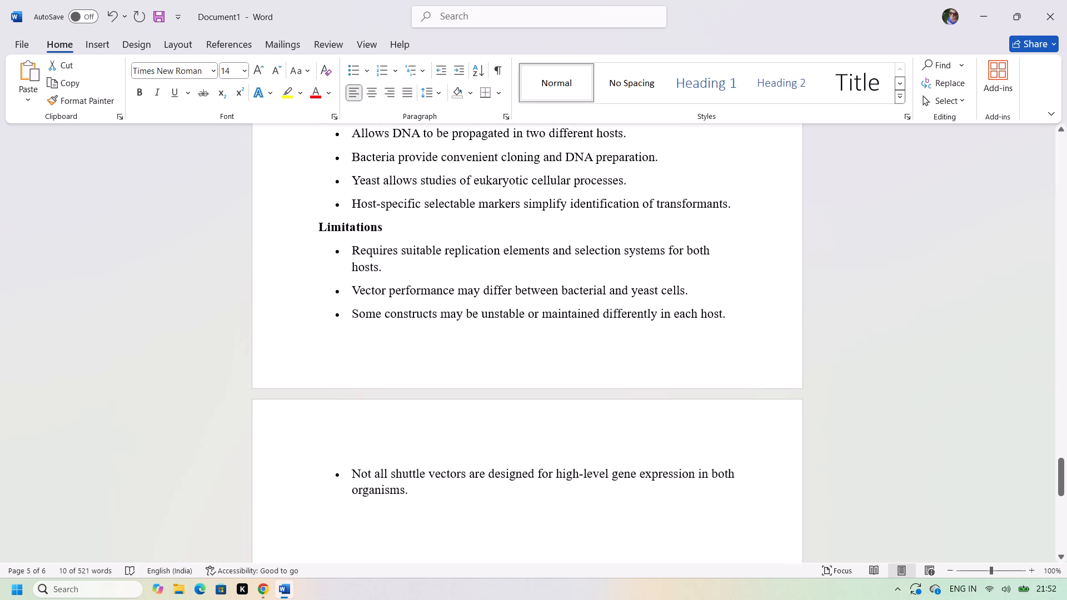
left_click(335, 514)
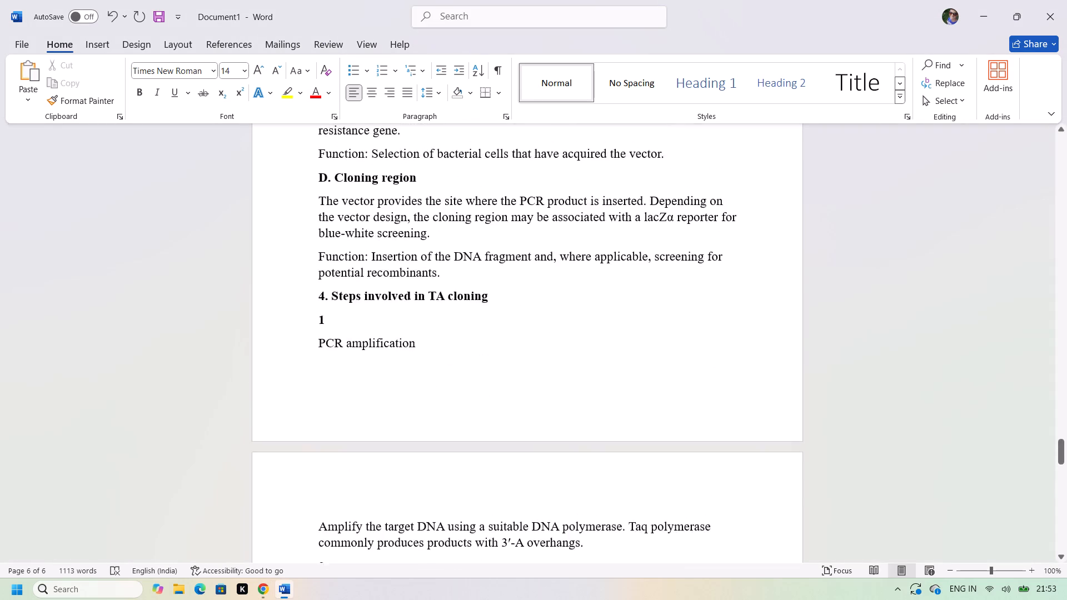
scroll(386, 352, "up", 11)
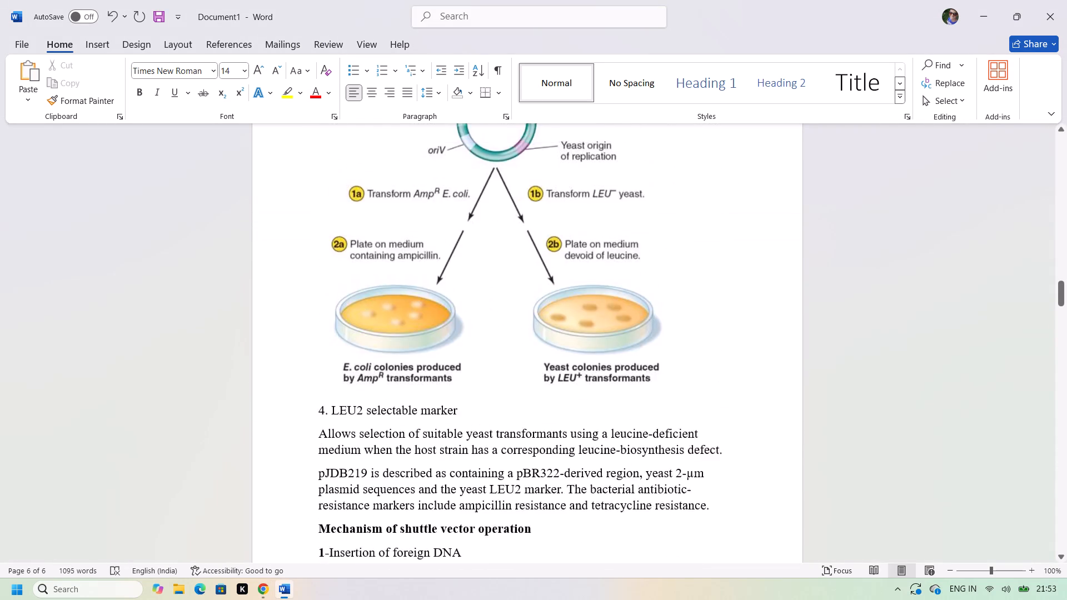
scroll(386, 352, "up", 4)
scroll(386, 352, "down", 2)
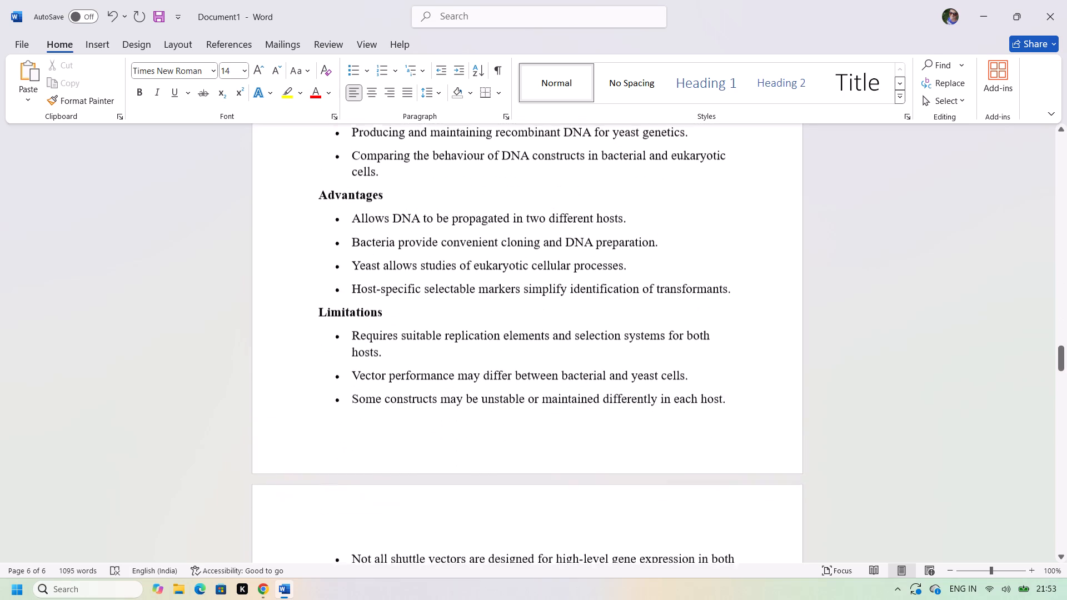
scroll(386, 352, "down", 1)
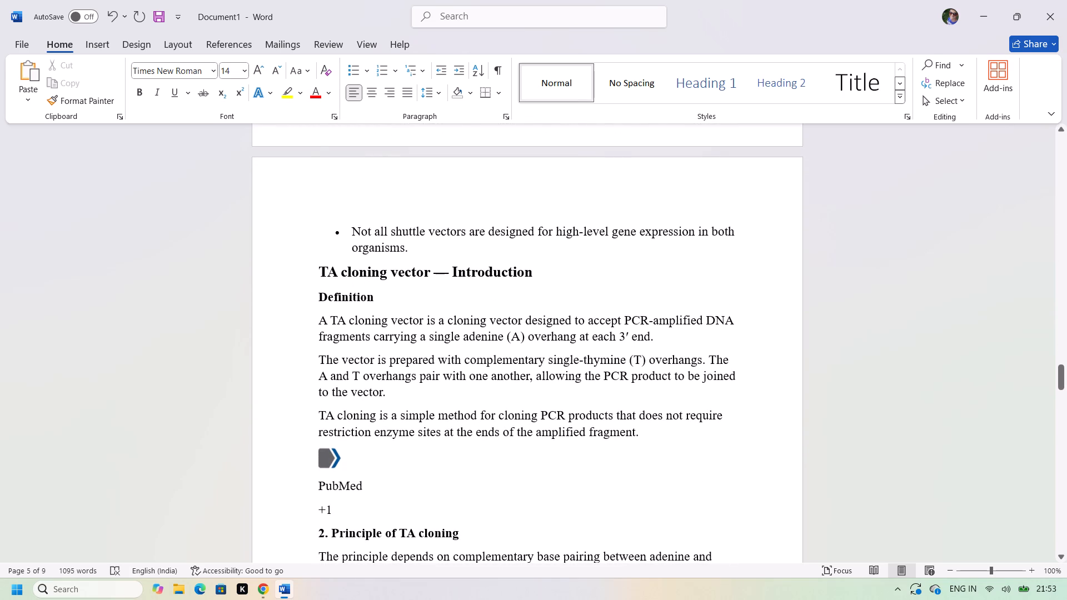
left_click(314, 261)
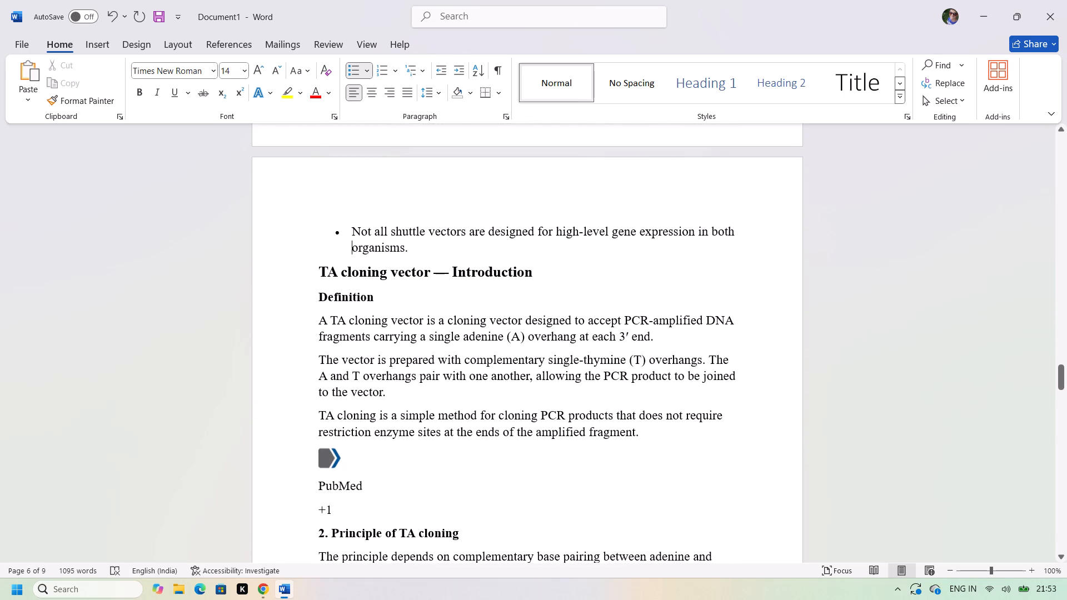
left_click(318, 273)
key("Return")
key("Return")
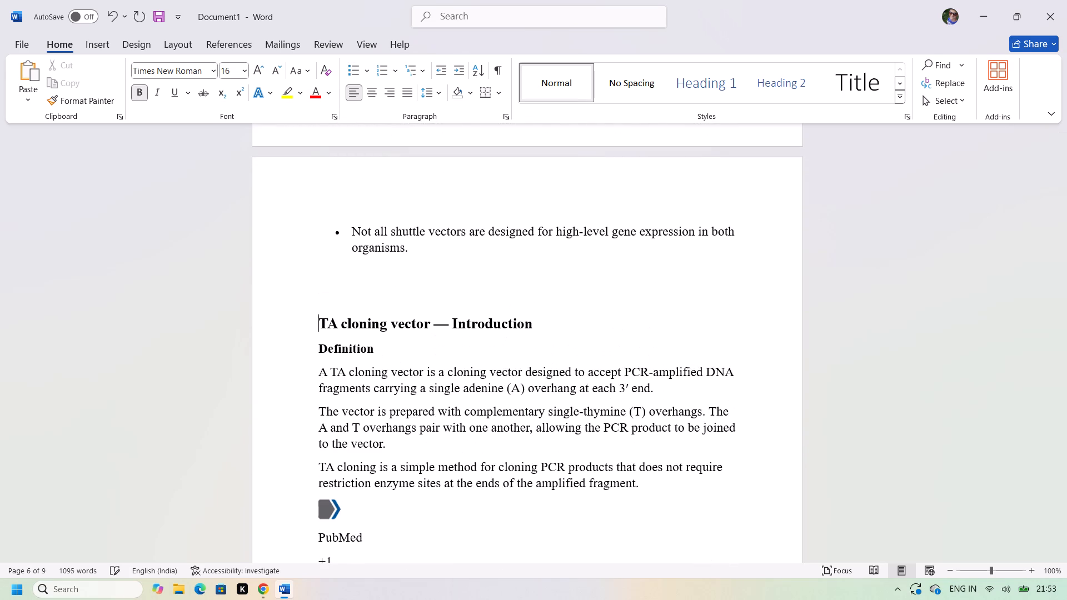
scroll(318, 273, "down", 2)
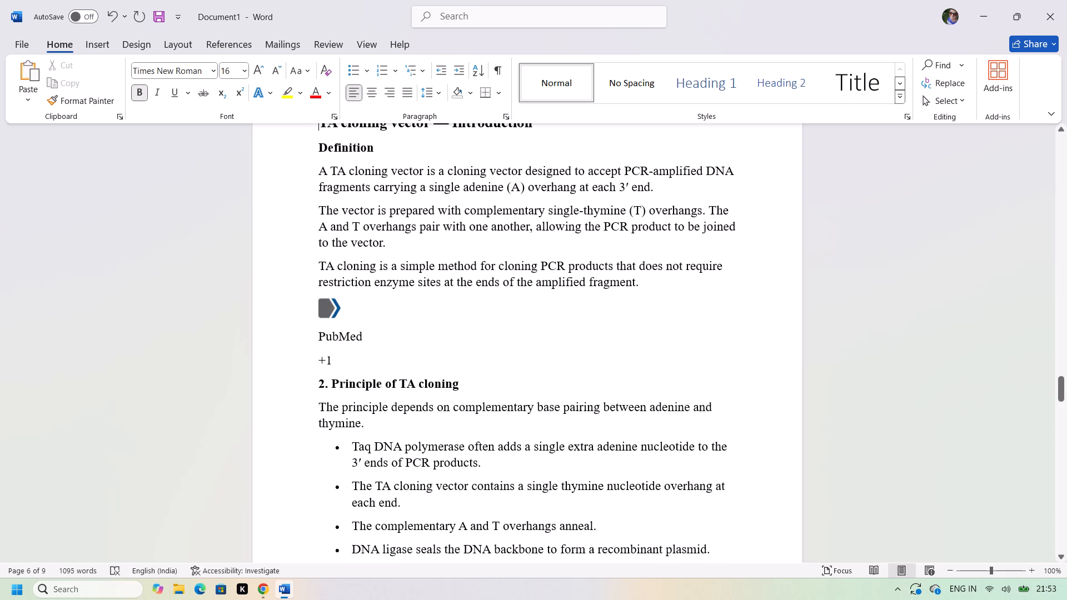
Delete the leftover "+1", "PubMed" and citation icon lines between the TA cloning definition and the Principle heading.
left_click(343, 358)
key("BackSpace")
key("BackSpace")
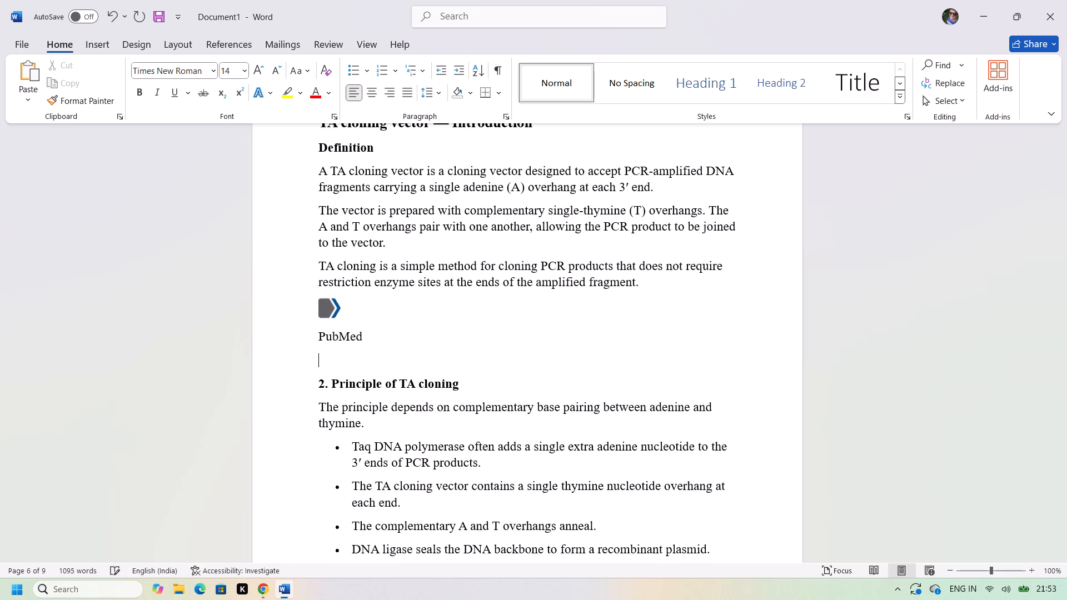
key("BackSpace")
key("BackSpace")
key("BackSpace")
key("BackSpace")
key("BackSpace")
key("BackSpace")
key("BackSpace")
key("BackSpace")
key("BackSpace")
key("BackSpace")
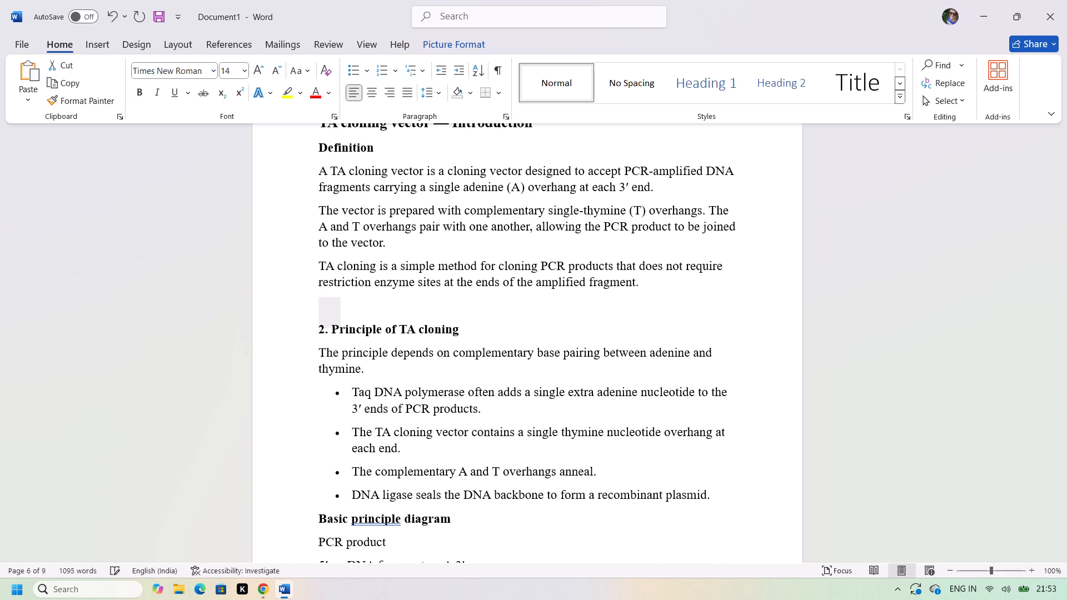
key("BackSpace")
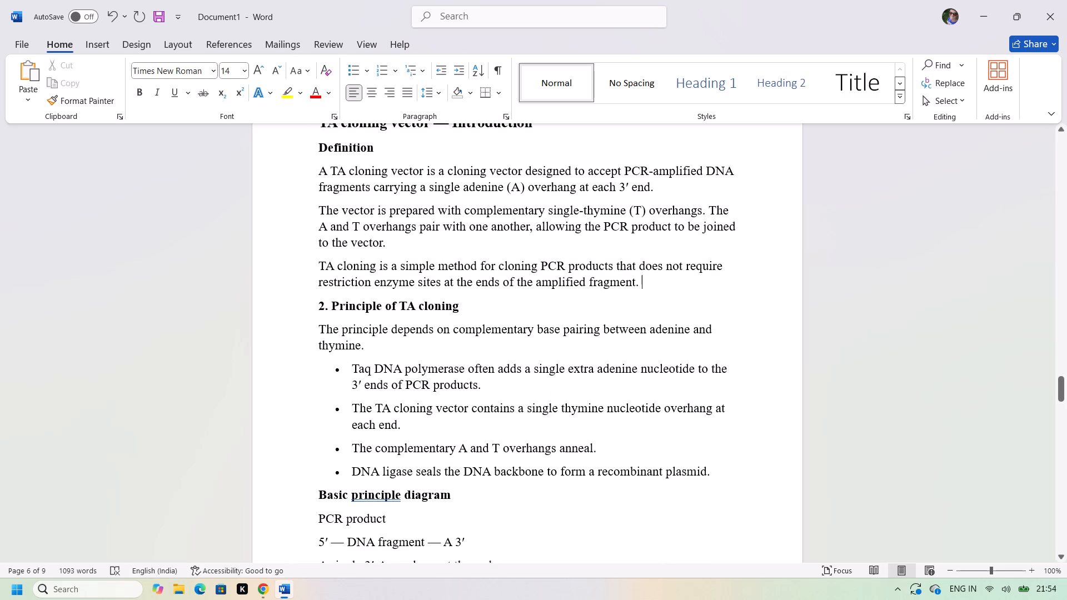
Remove the number "2." from the "Principle of TA cloning" heading, keeping the heading on its own line.
left_click(330, 309)
key("Right")
key("BackSpace")
key("BackSpace")
key("BackSpace")
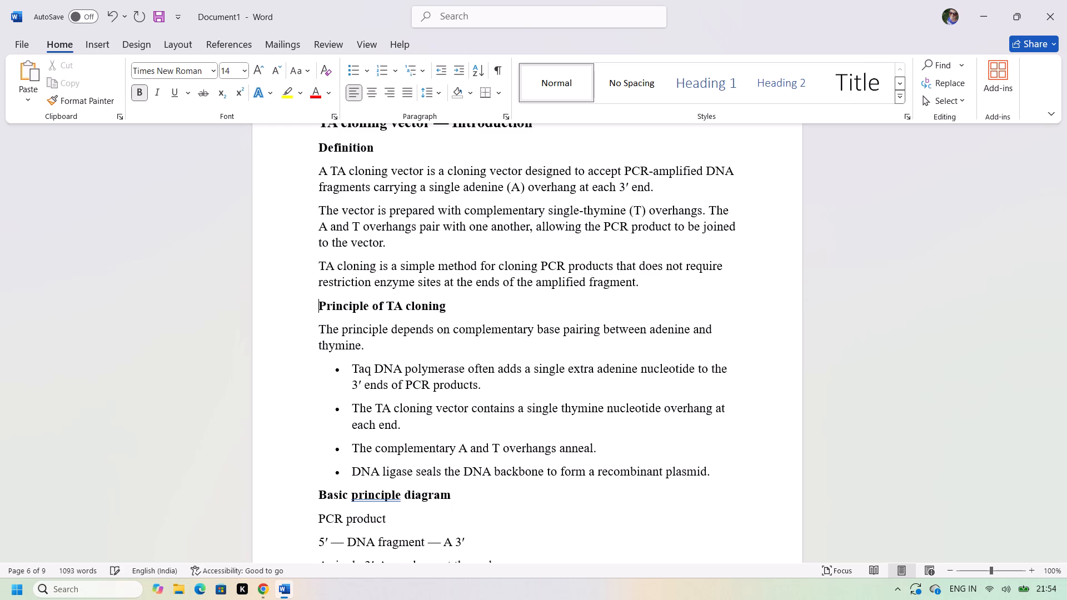
key("BackSpace")
key("Return")
Remove the number "3." from the "Components of a TA cloning vector" heading.
scroll(352, 401, "down", 2)
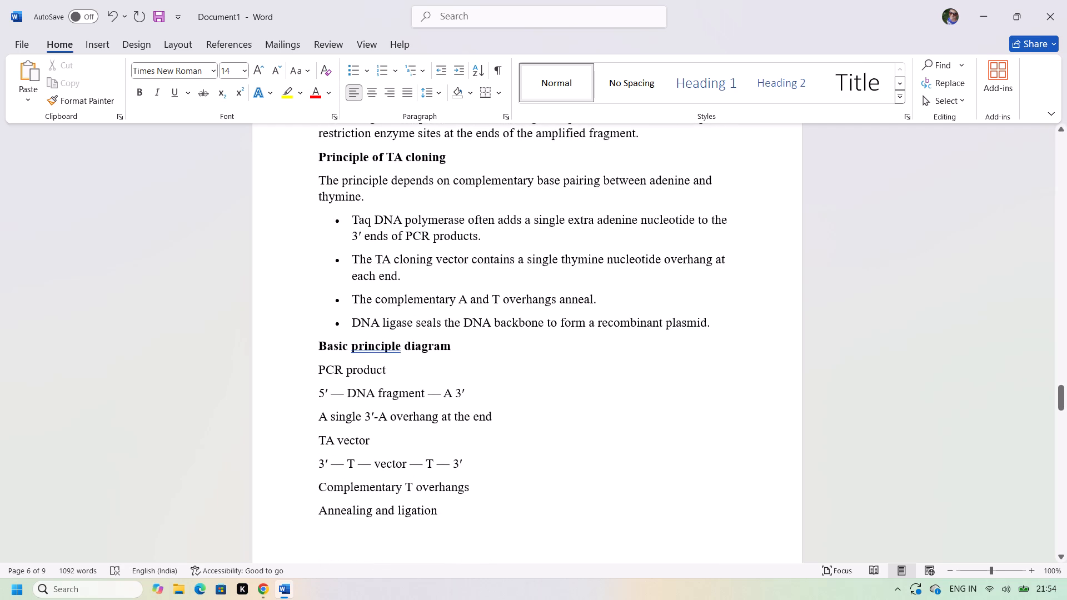
scroll(305, 443, "down", 3)
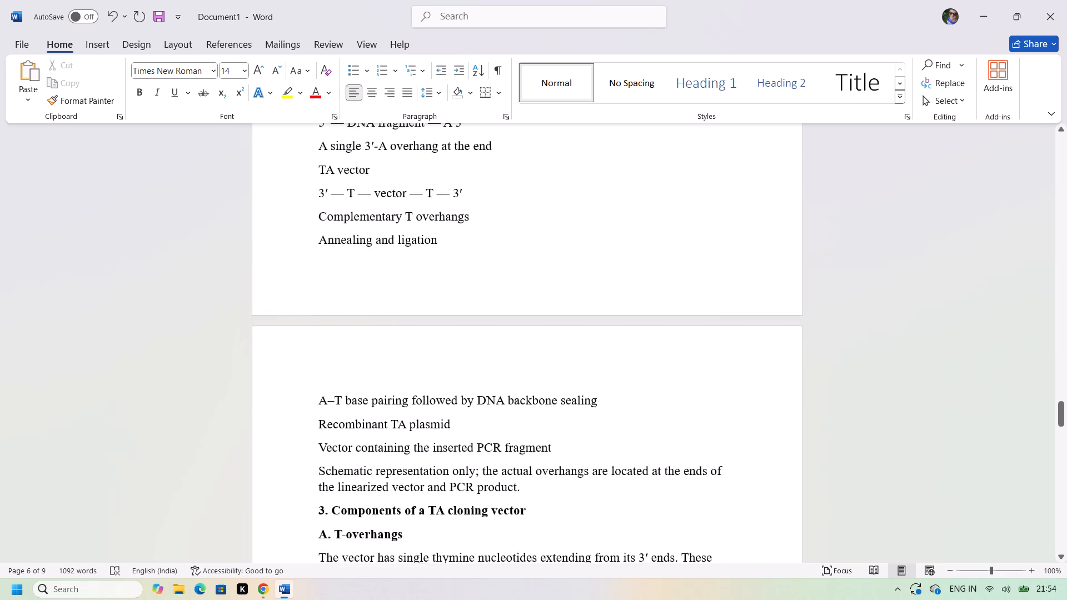
scroll(305, 443, "down", 2)
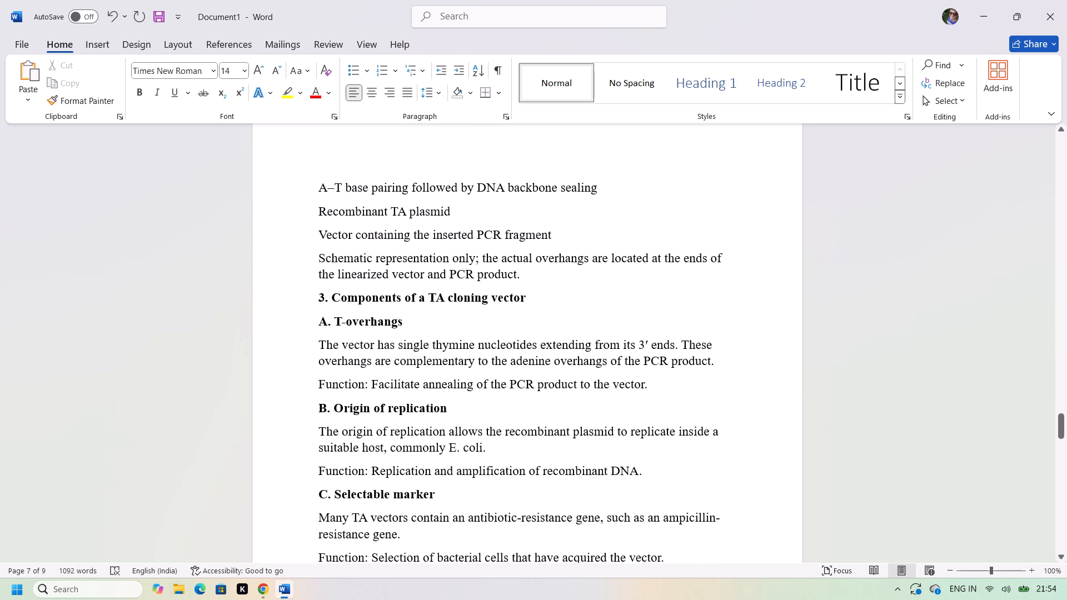
left_click(332, 297)
key("BackSpace")
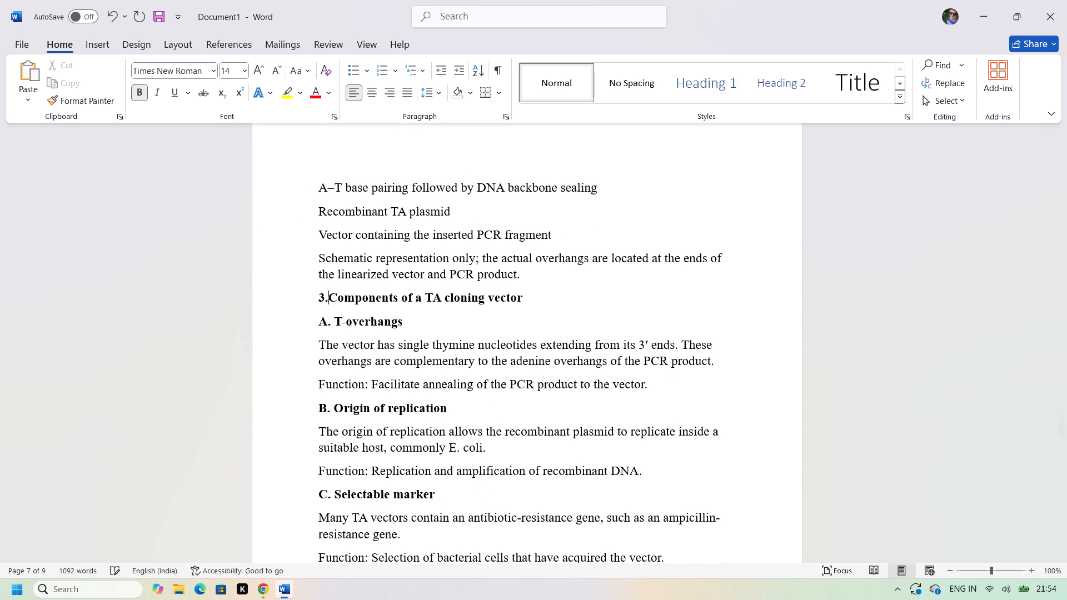
key("BackSpace")
key("BackSpace")
Remove the number "4." from the "Steps involved in TA cloning" heading.
scroll(331, 354, "down", 1)
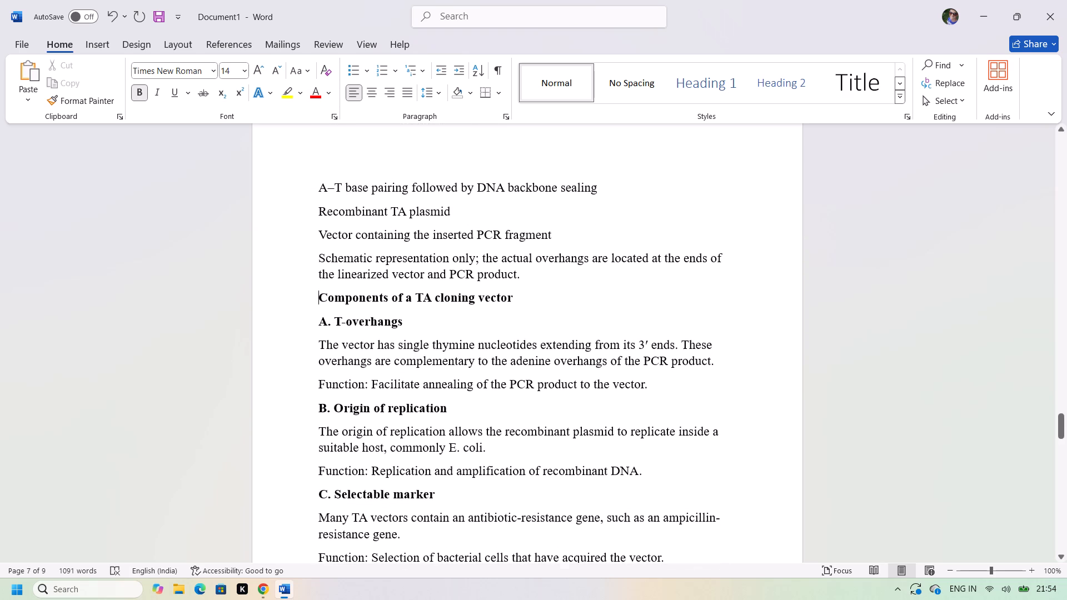
scroll(331, 354, "down", 3)
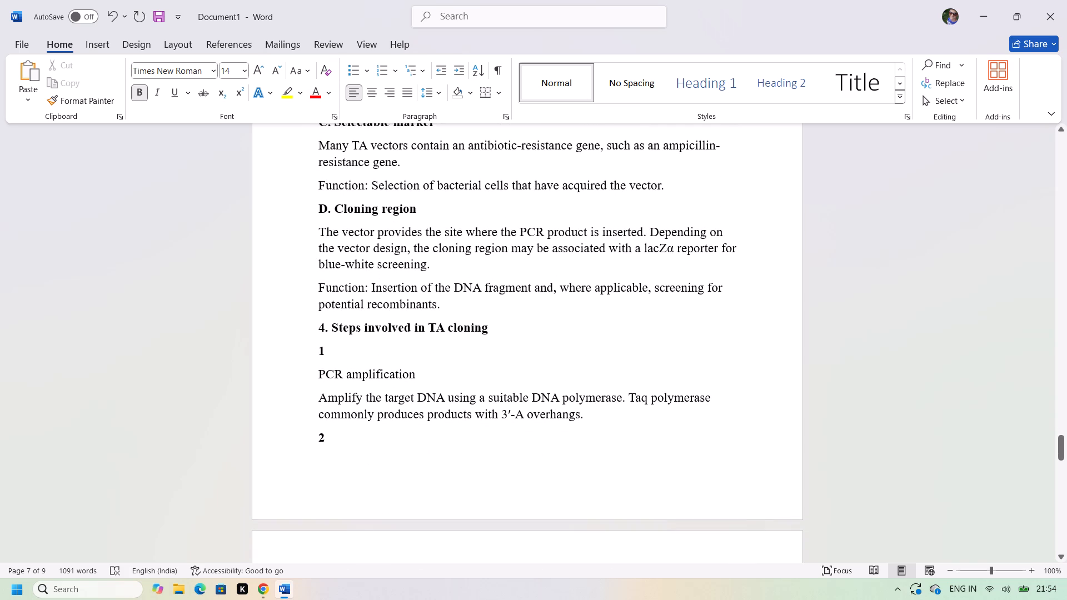
left_click(333, 324)
key("BackSpace")
key("BackSpace")
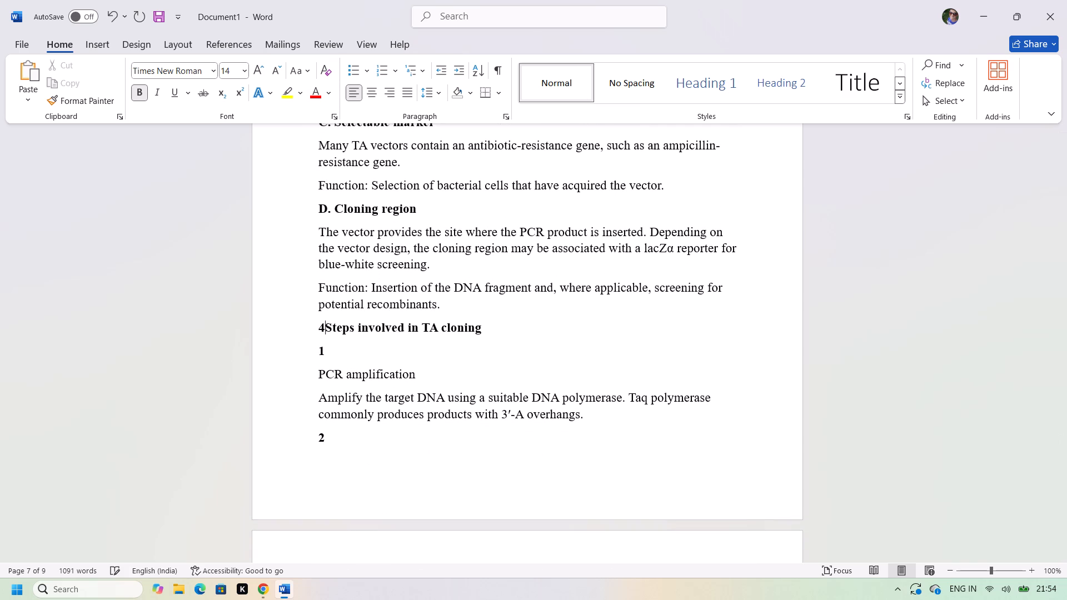
key("BackSpace")
Join step numbers 1 and 2 with their titles on one line using a hyphen: "1-PCR amplification" and "2-Preparation of the TA vector".
key("Down")
key("Down")
key("Down")
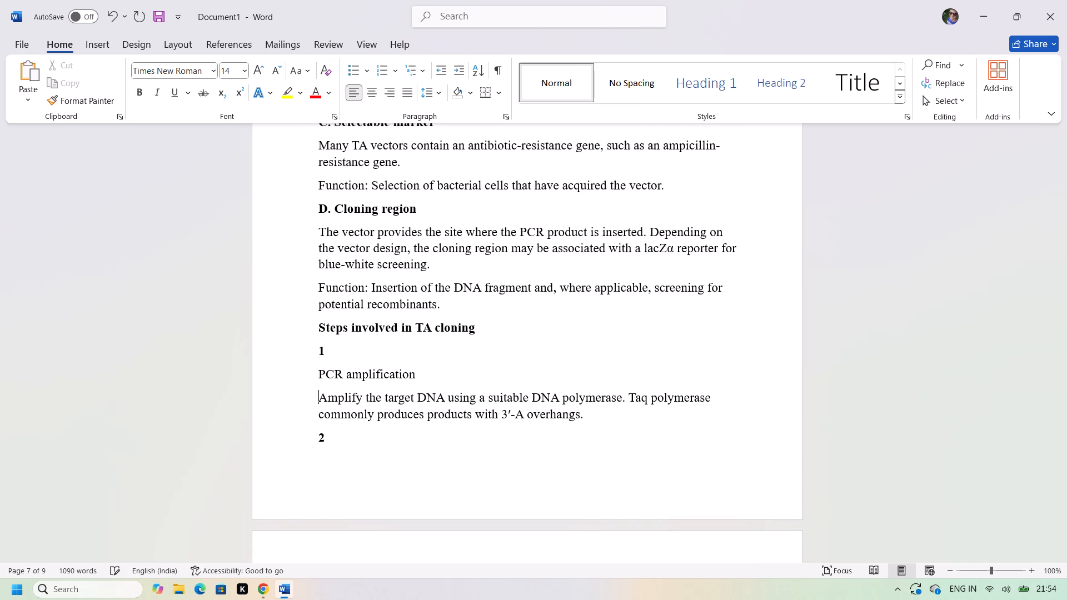
key("Up")
key("BackSpace")
key("minus")
key("Down")
key("Down")
key("Down")
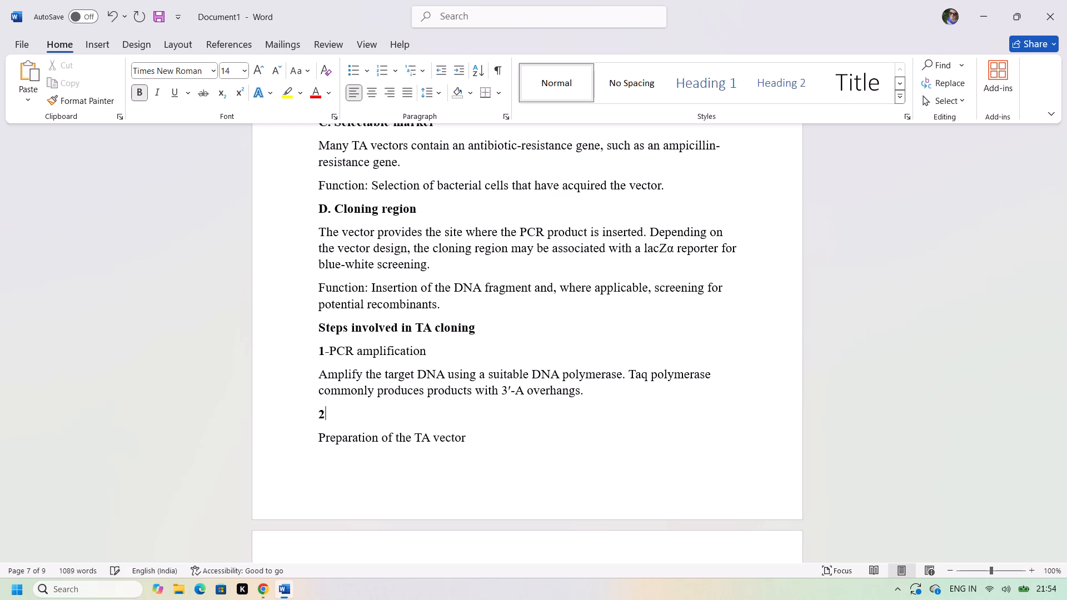
key("Down")
key("Left")
key("Left")
key("BackSpace")
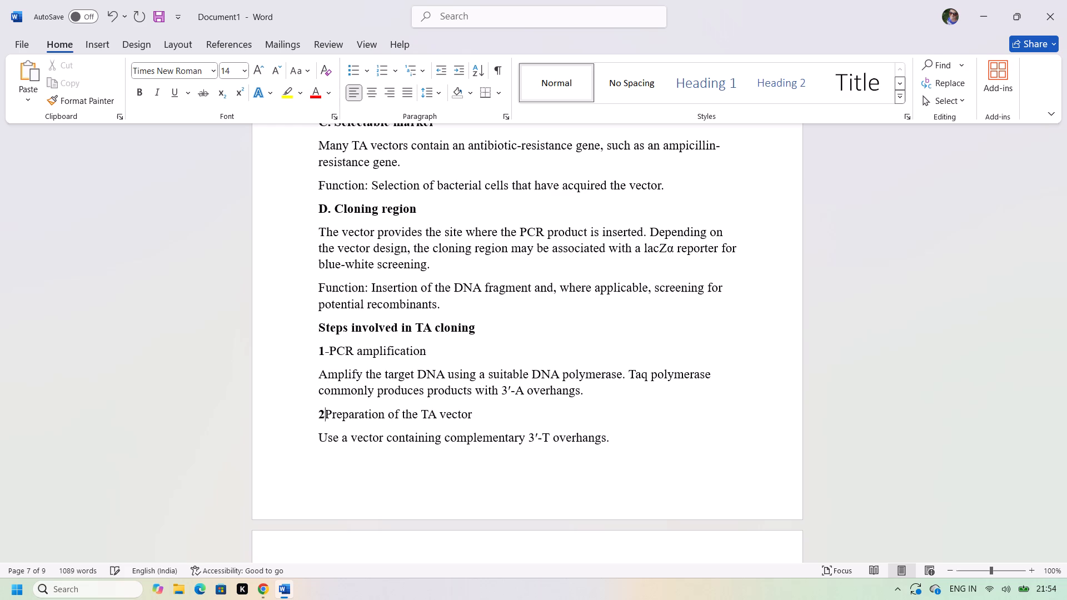
key("minus")
Join step numbers 3 and 4 with their titles on one line using a hyphen: "3-Annealing" and "4-Ligation".
key("Down")
key("Down")
key("Down")
key("Down")
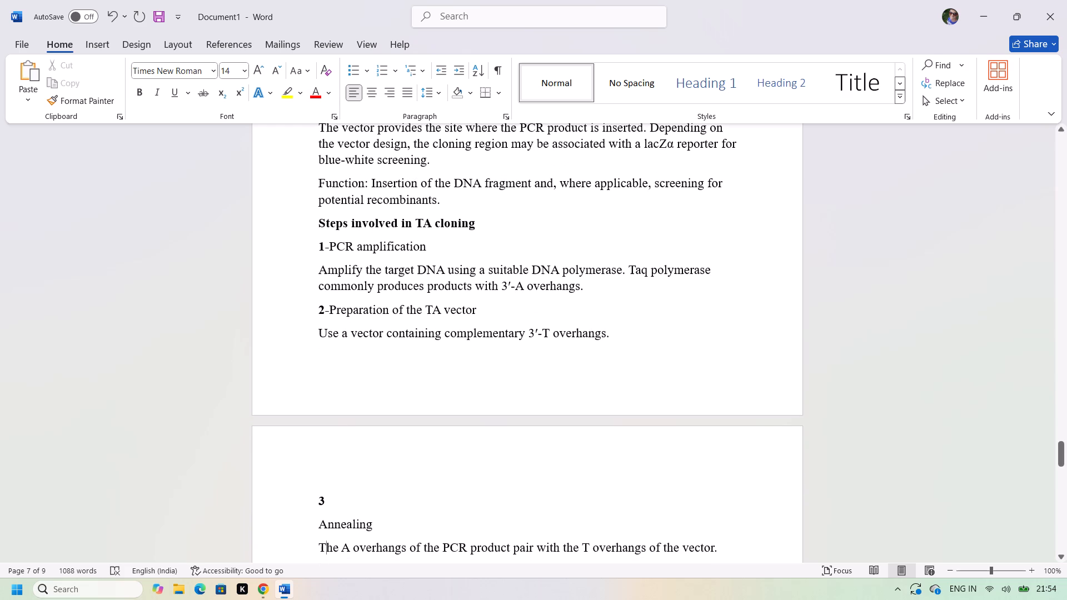
key("Left")
key("Up")
key("BackSpace")
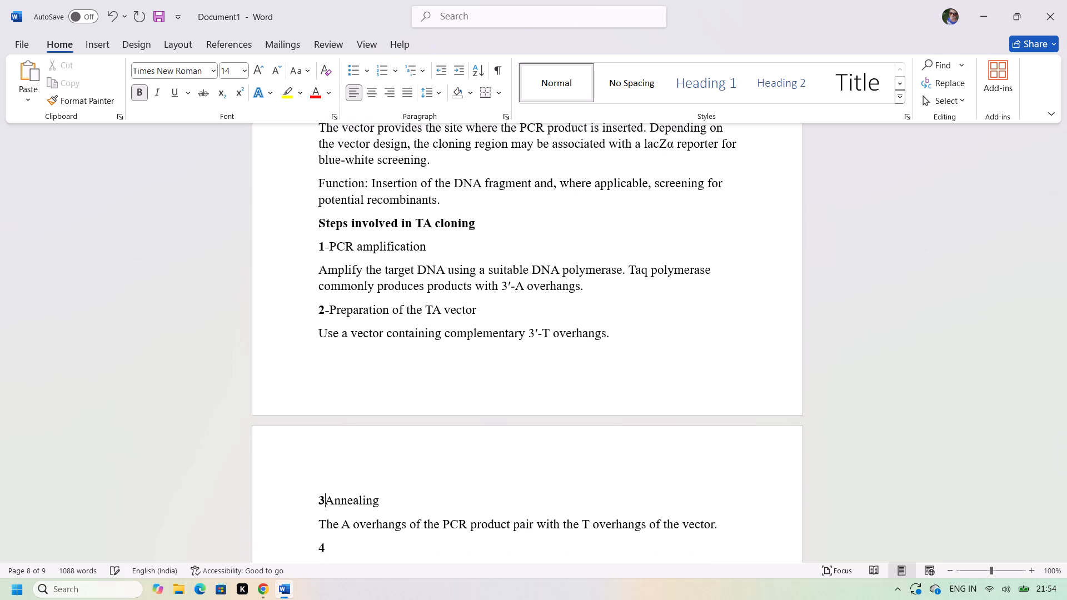
key("minus")
scroll(342, 273, "down", 3)
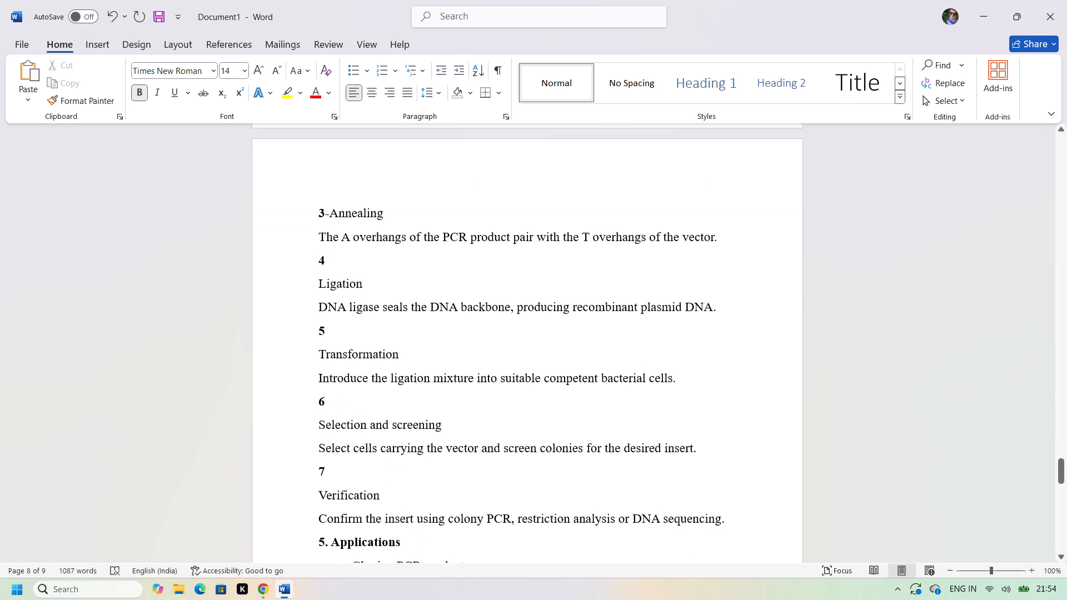
left_click(318, 276)
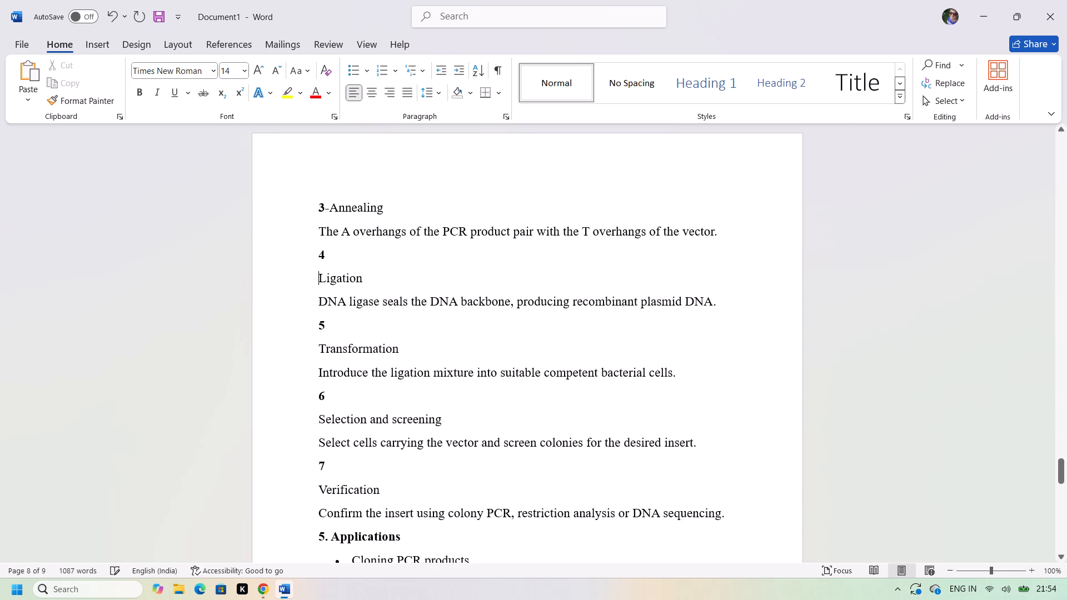
key("BackSpace")
key("minus")
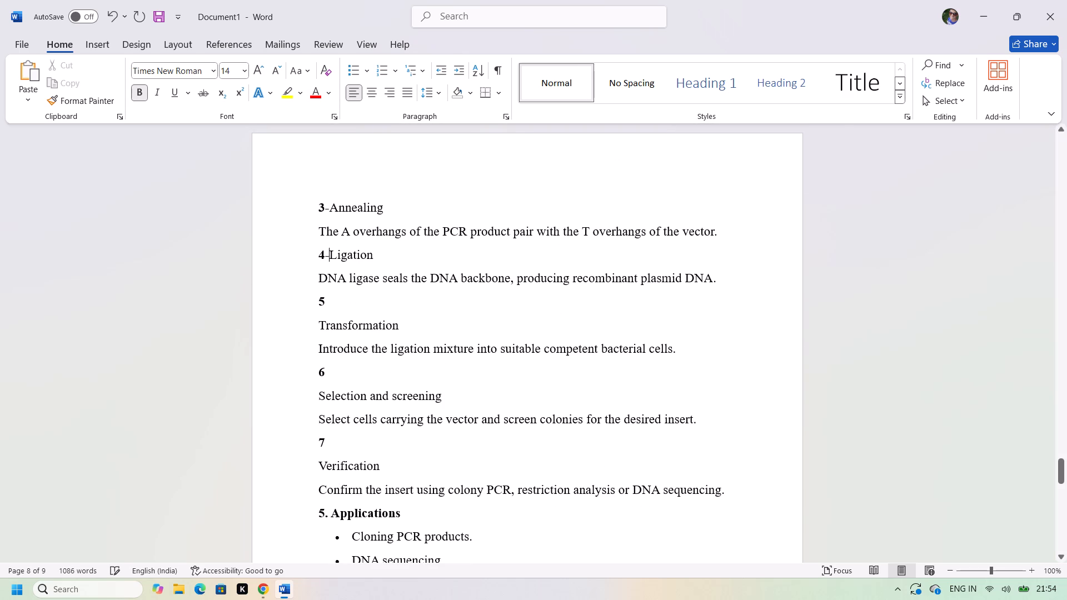
Join step numbers 5 to 7 with their titles using hyphens: "5-Transformation", "6-Selection and screening" and "7-Verification".
left_click(321, 323)
key("BackSpace")
key("minus")
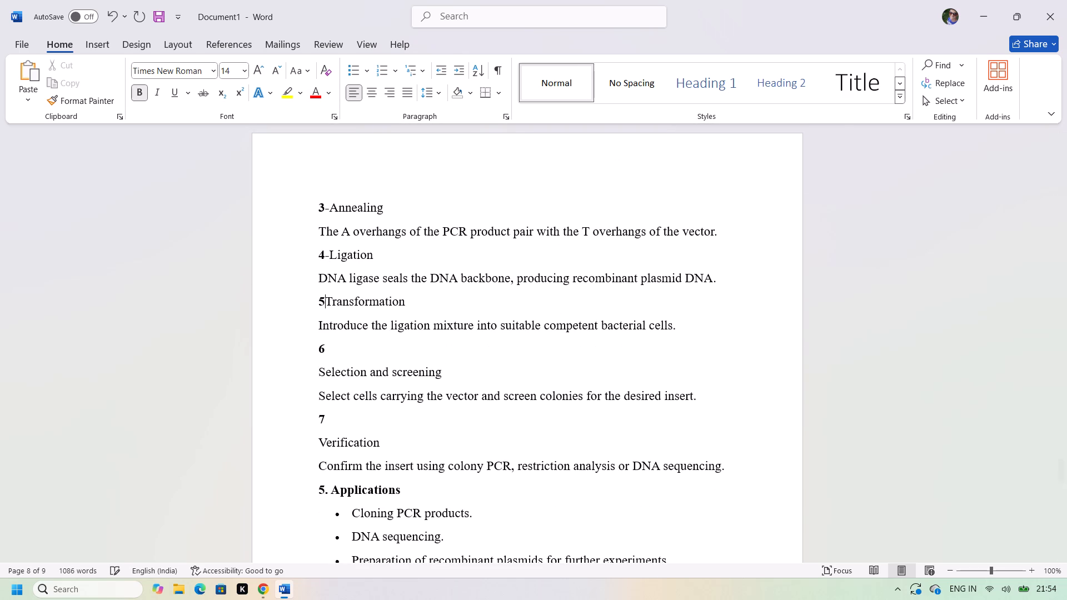
left_click(318, 377)
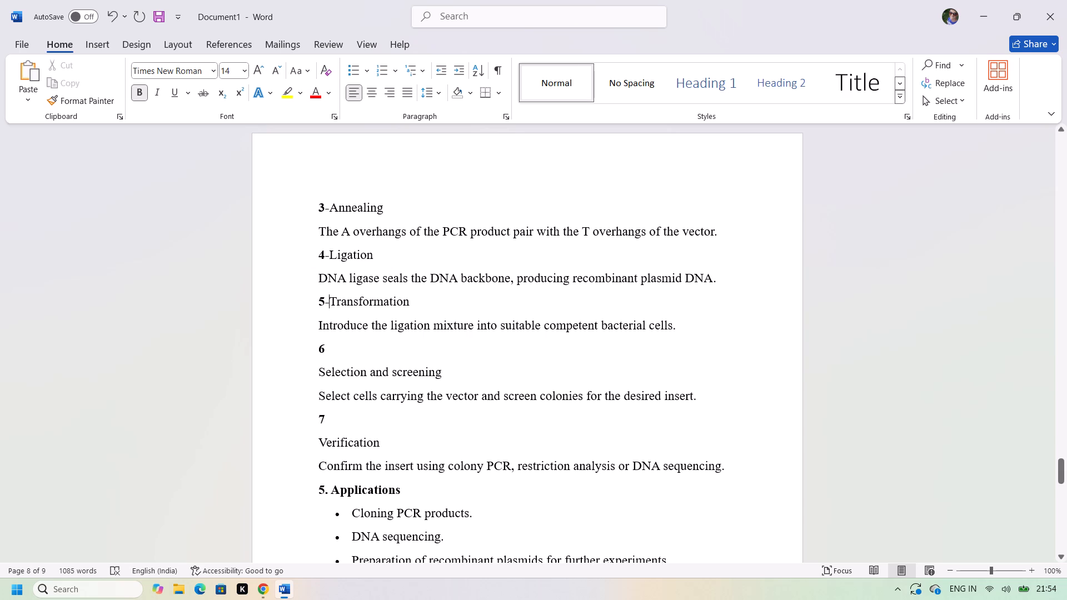
key("BackSpace")
key("minus")
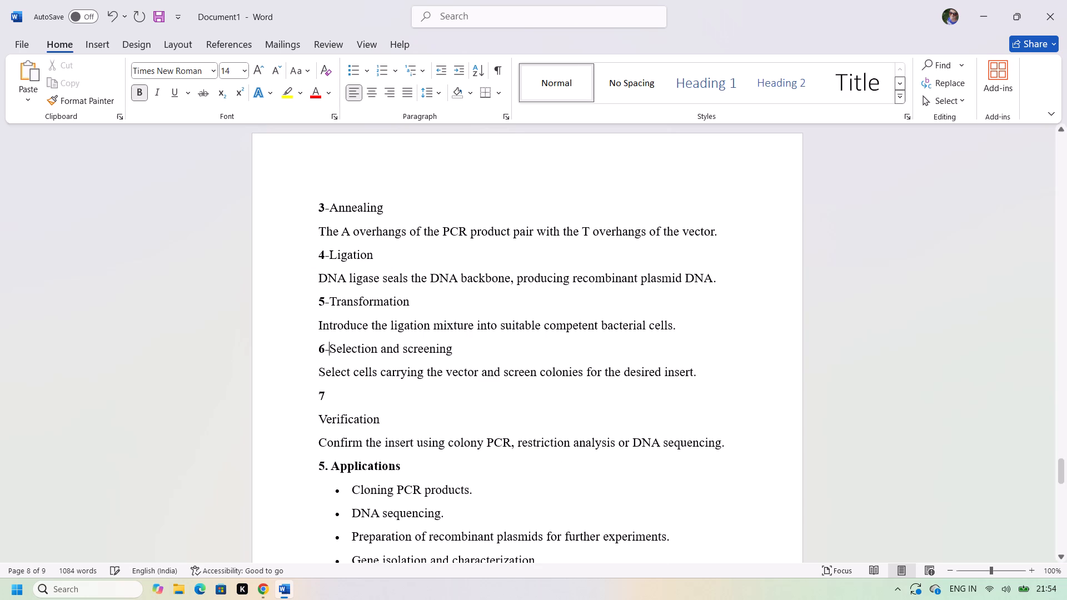
left_click(317, 419)
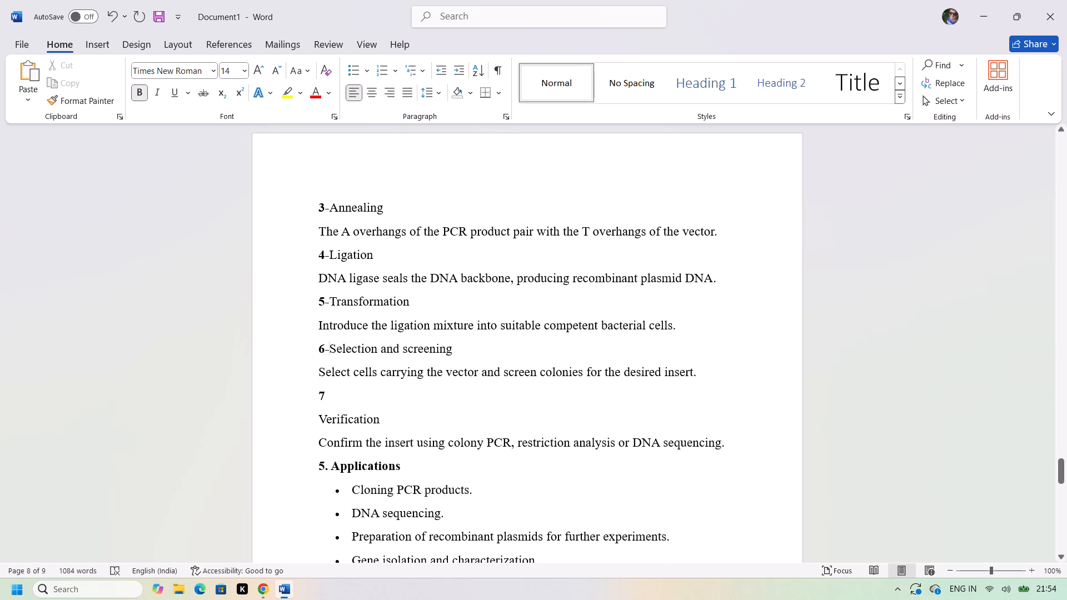
key("BackSpace")
key("minus")
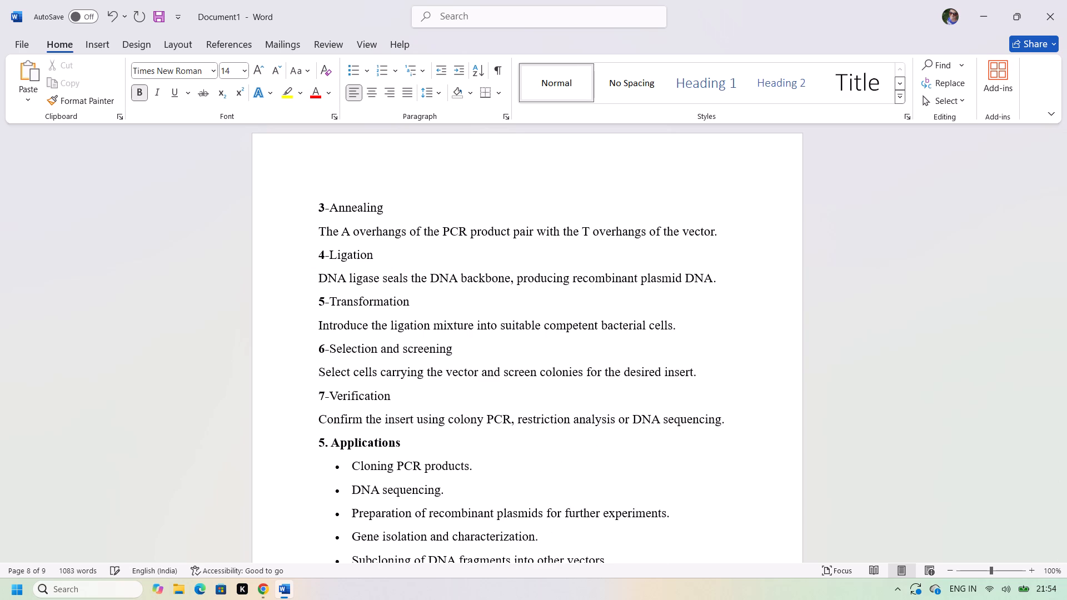
Remove the number "5." from the "Applications" heading, keeping the heading on its own line.
left_click(332, 446)
key("BackSpace")
key("BackSpace")
key("BackSpace")
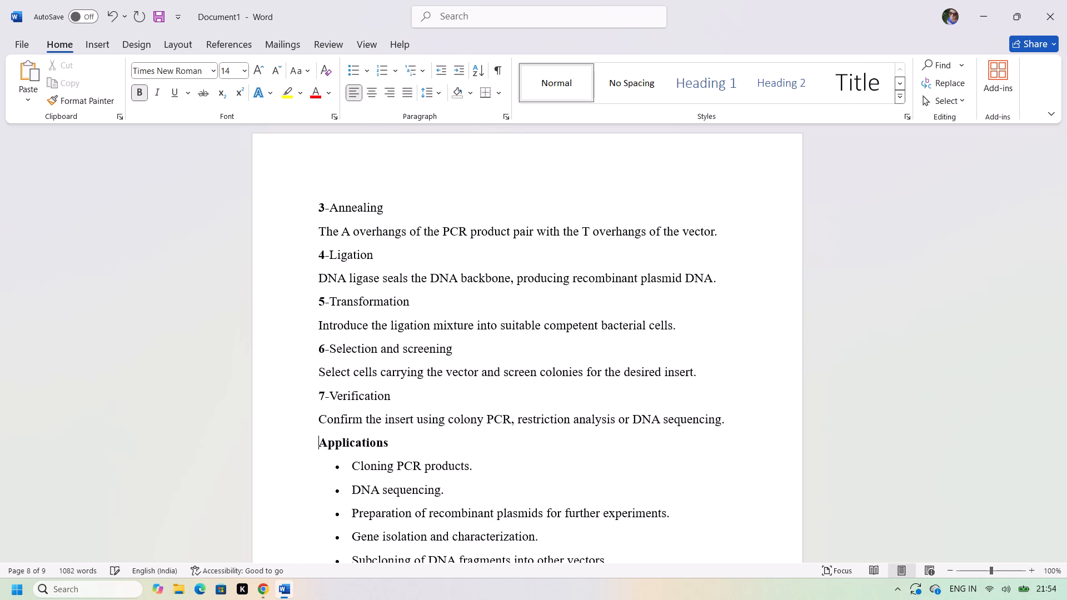
key("BackSpace")
key("Return")
Remove the numbers "6." and "7." from the "Advantages" and "Disadvantages" headings of the TA cloning section.
scroll(343, 482, "down", 3)
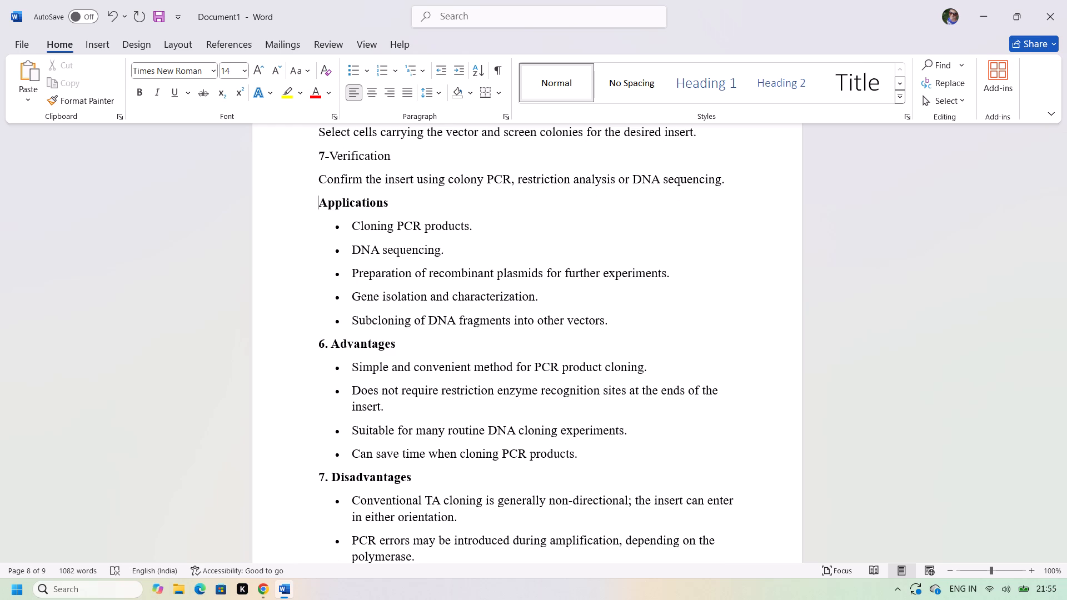
left_click(330, 343)
key("BackSpace")
key("BackSpace")
key("BackSpace")
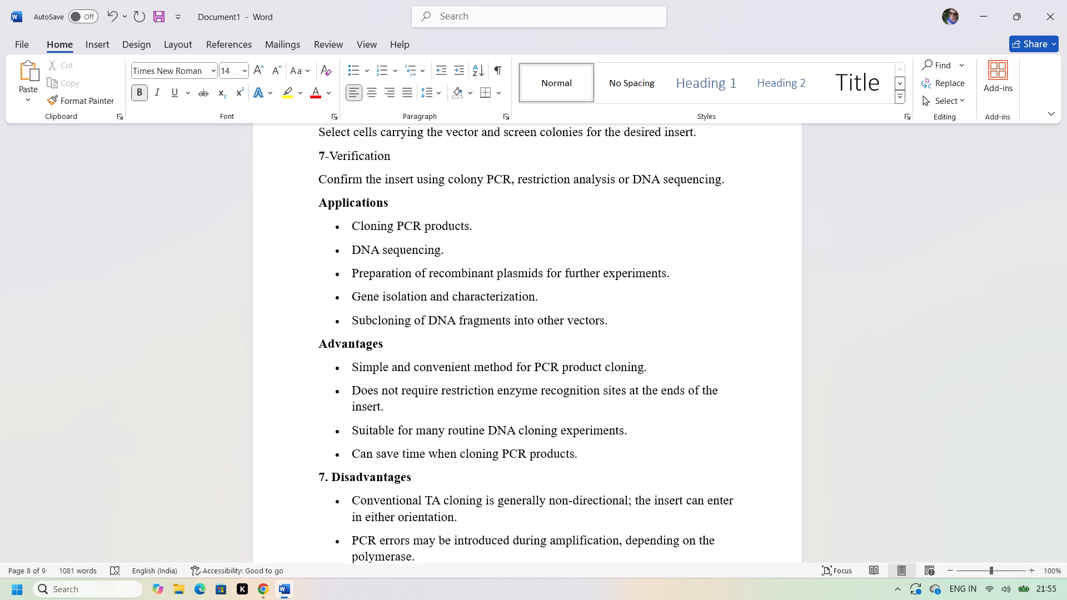
left_click(331, 475)
key("BackSpace")
key("BackSpace")
key("BackSpace")
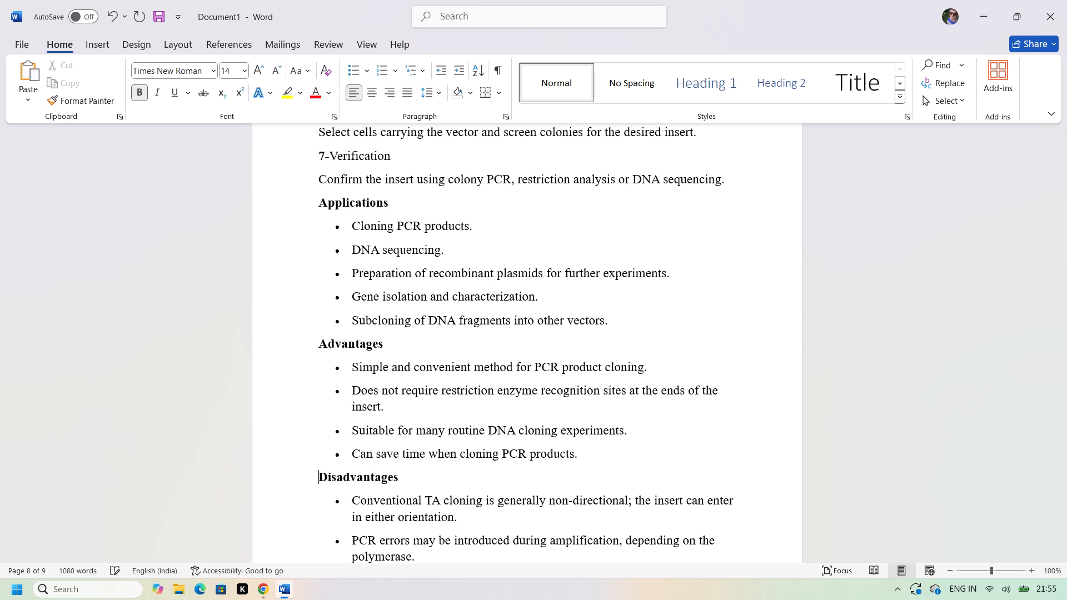
Review the cleaned-up TA cloning section, from its introduction and principle through the steps to the end of the disadvantages list.
scroll(336, 549, "down", 4)
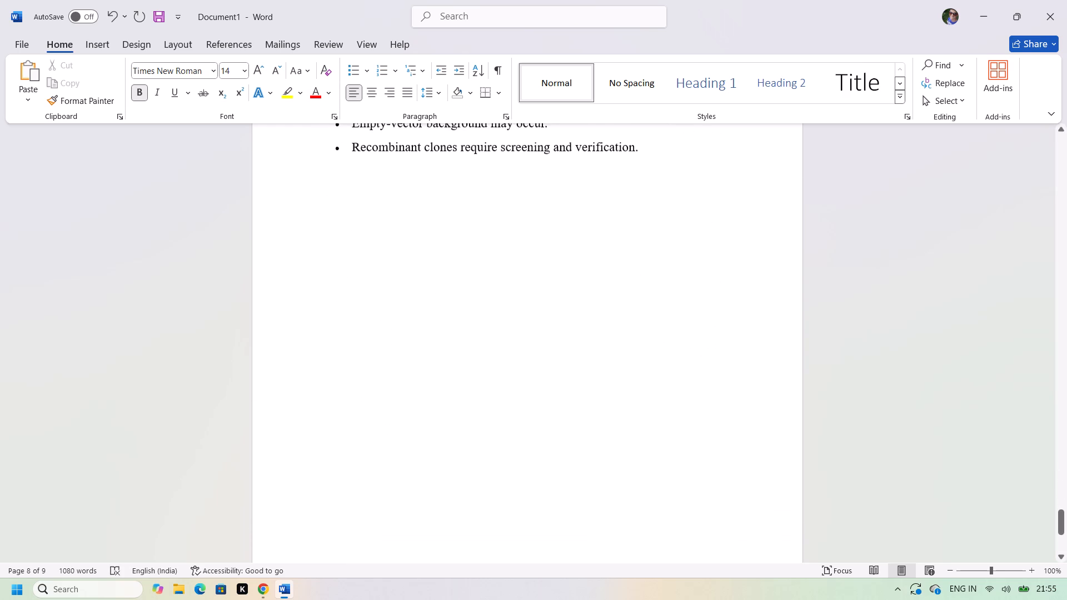
scroll(336, 549, "down", 2)
scroll(336, 549, "up", 8)
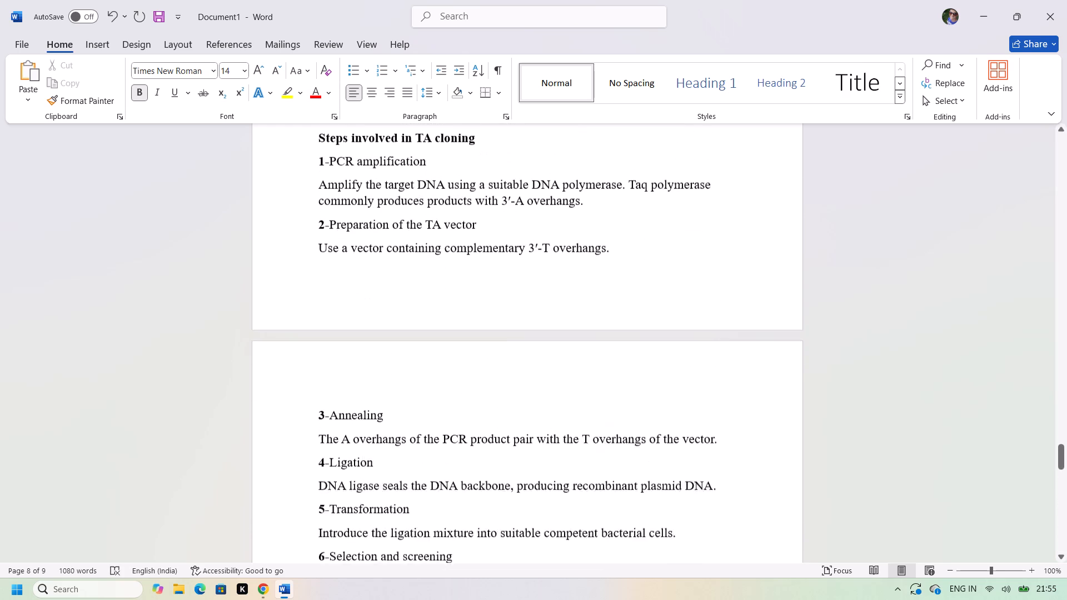
scroll(336, 549, "up", 3)
scroll(336, 549, "down", 4)
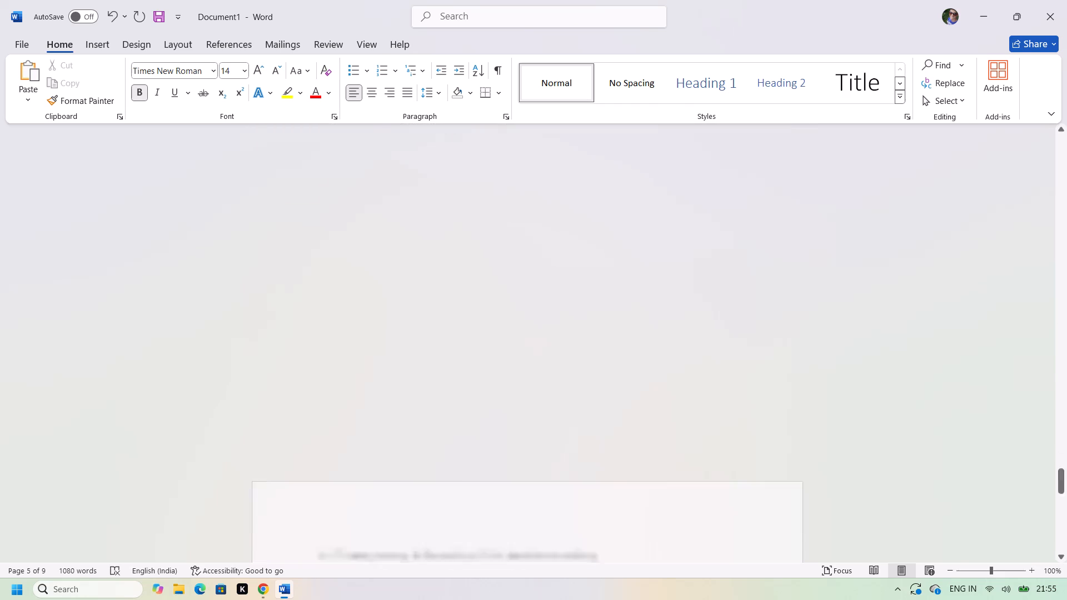
scroll(336, 549, "down", 3)
scroll(336, 549, "up", 5)
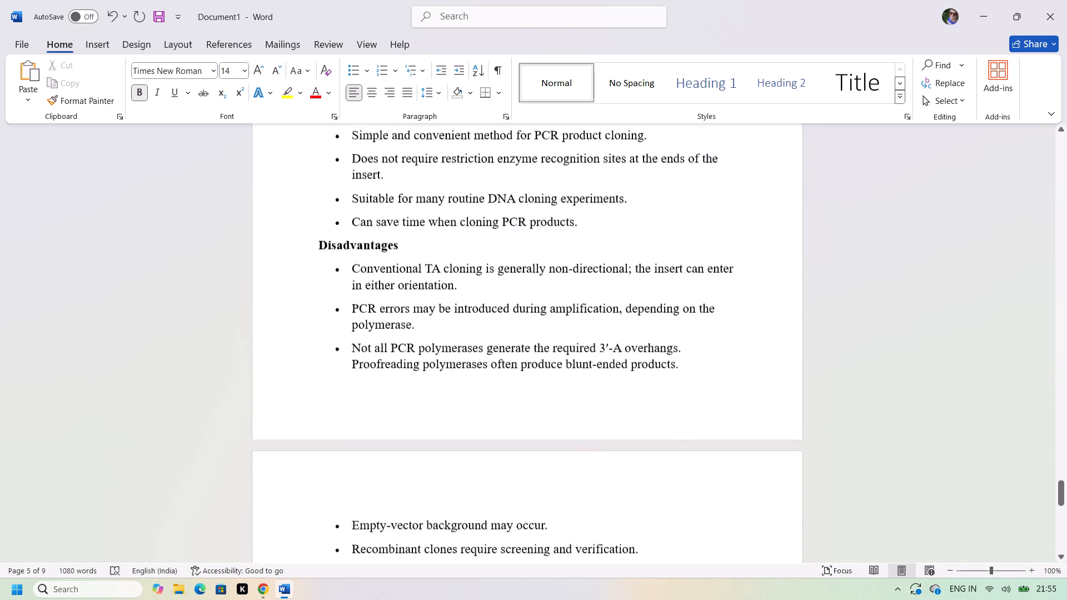
scroll(336, 549, "down", 1)
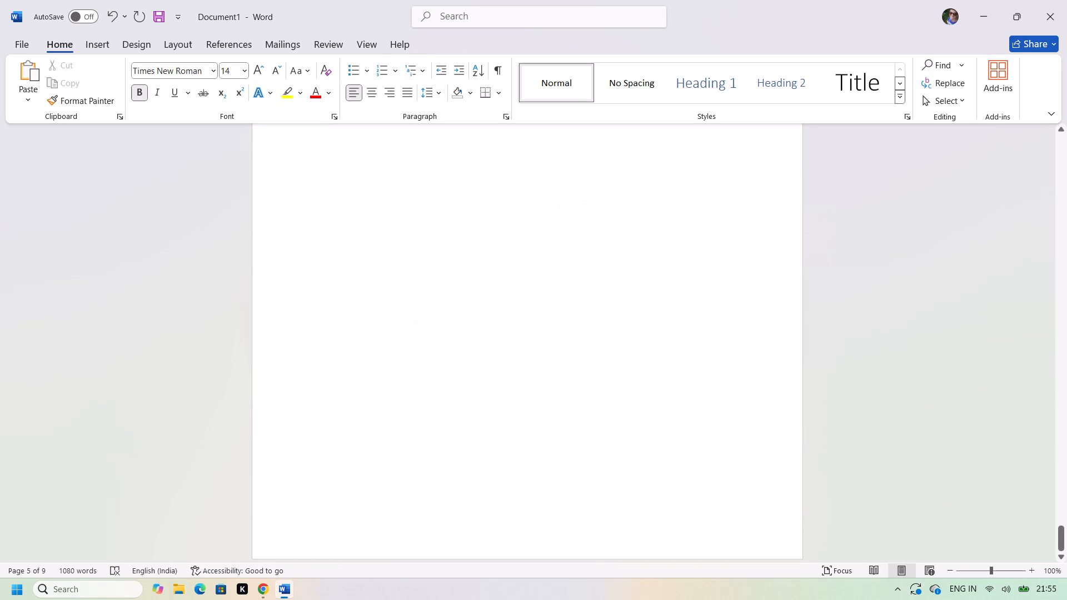
scroll(336, 549, "up", 2)
scroll(370, 423, "up", 2)
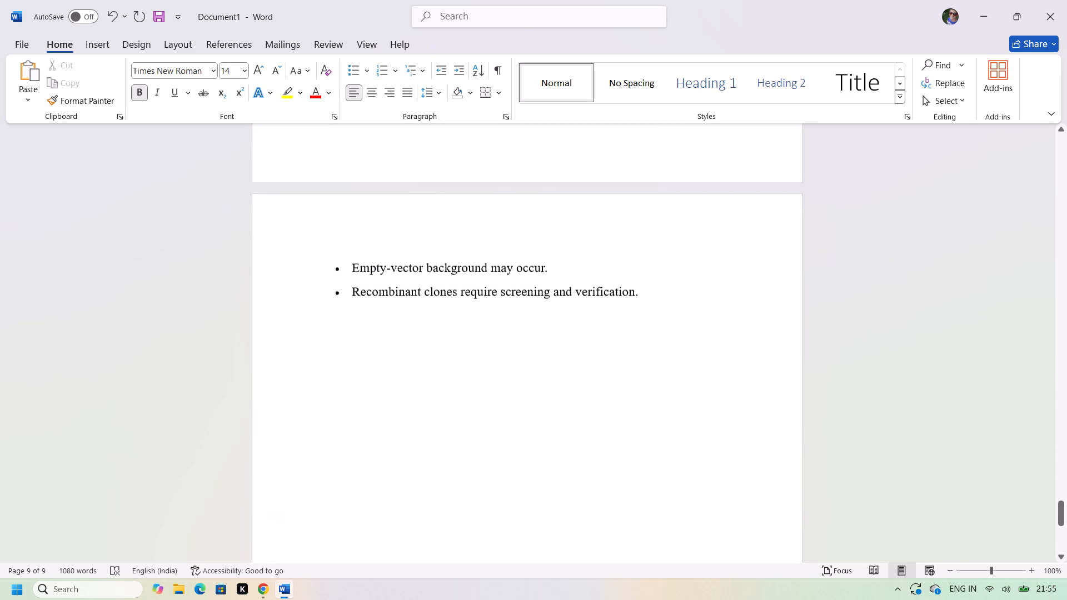
scroll(370, 423, "up", 8)
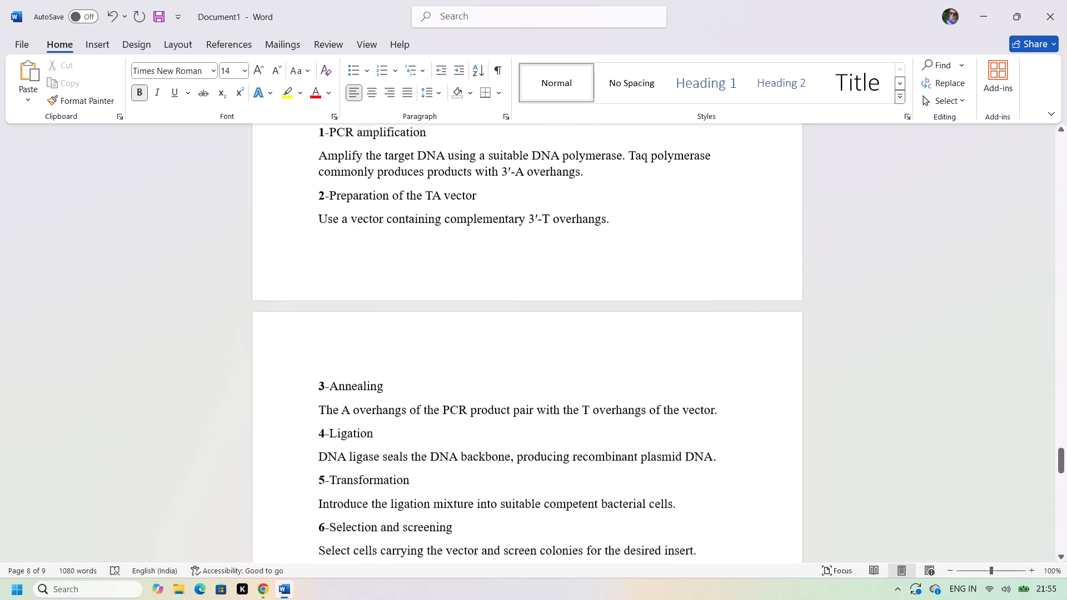
scroll(370, 423, "up", 6)
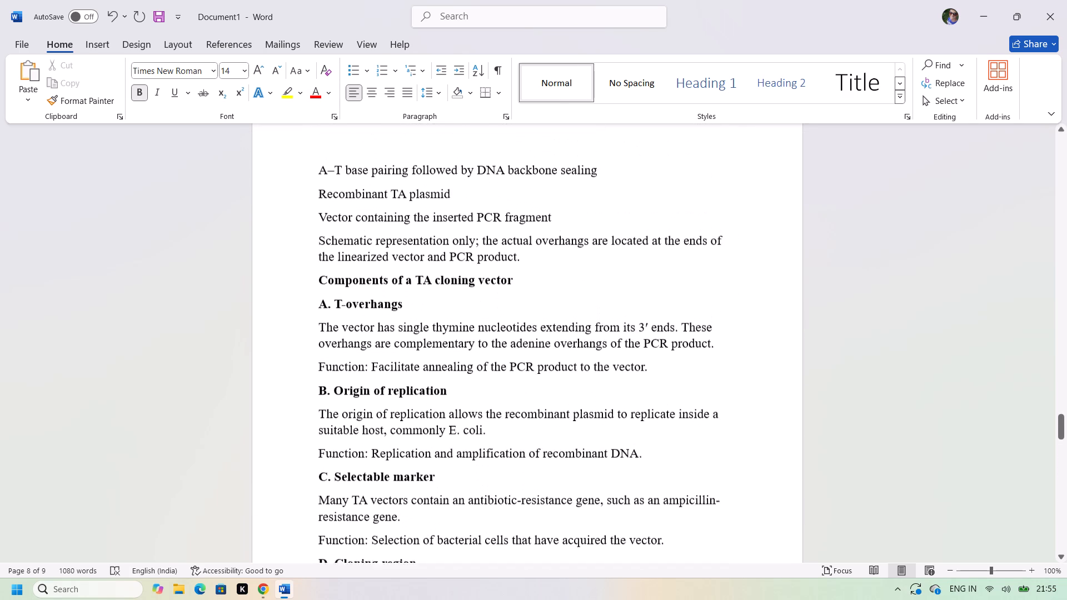
scroll(370, 423, "up", 6)
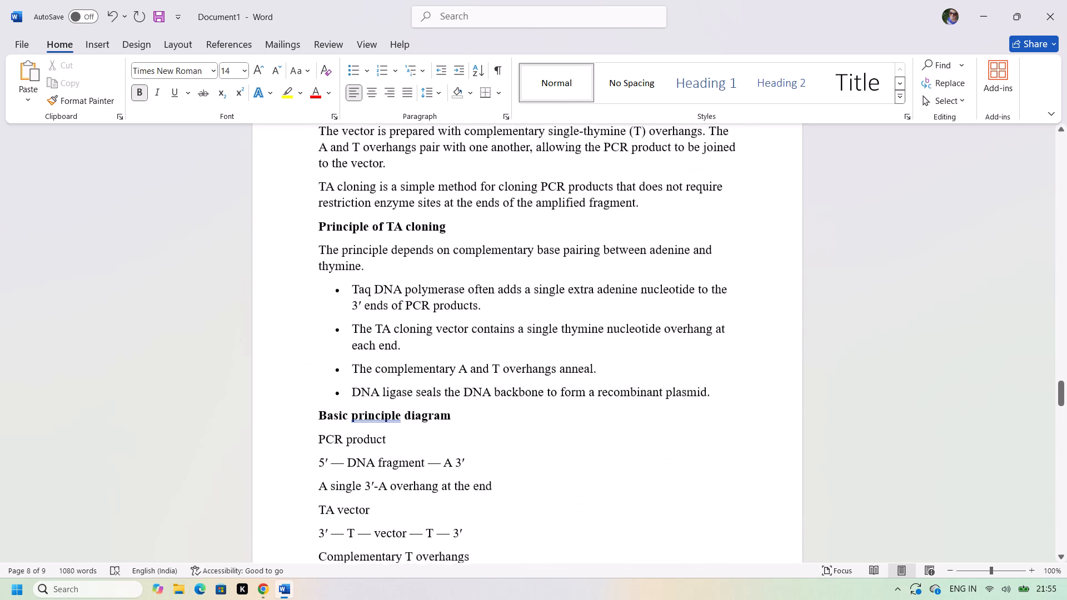
scroll(370, 423, "up", 3)
scroll(370, 423, "down", 11)
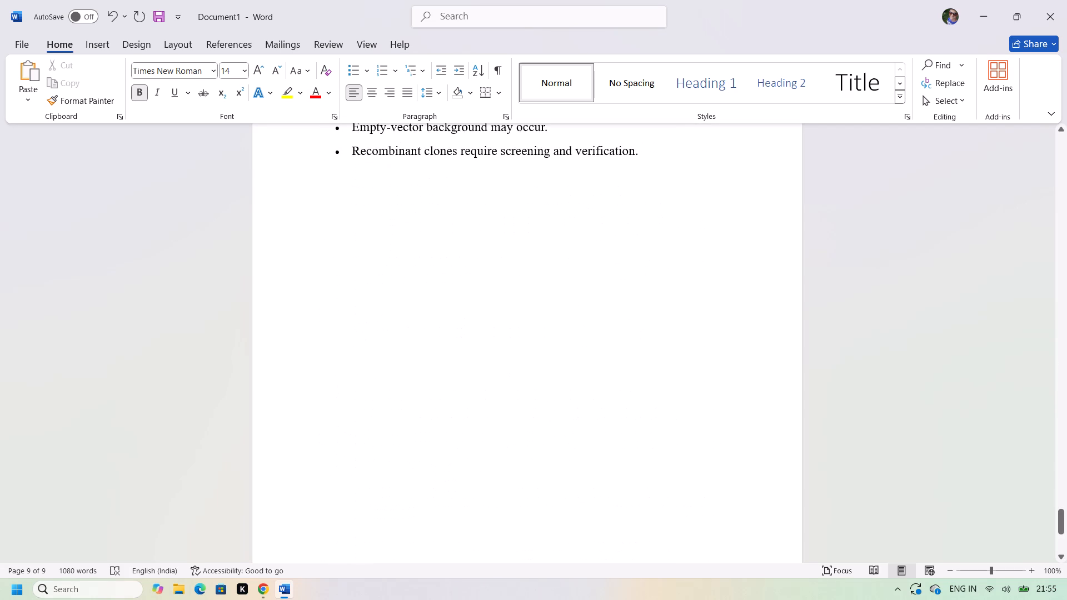
left_click(305, 174)
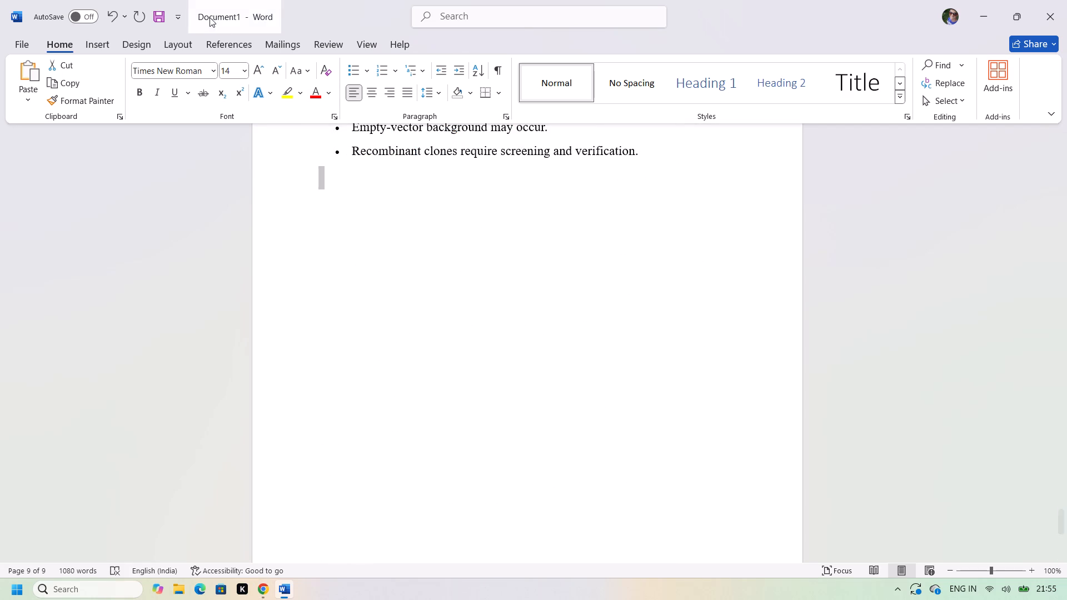
left_click(255, 72)
left_click(139, 90)
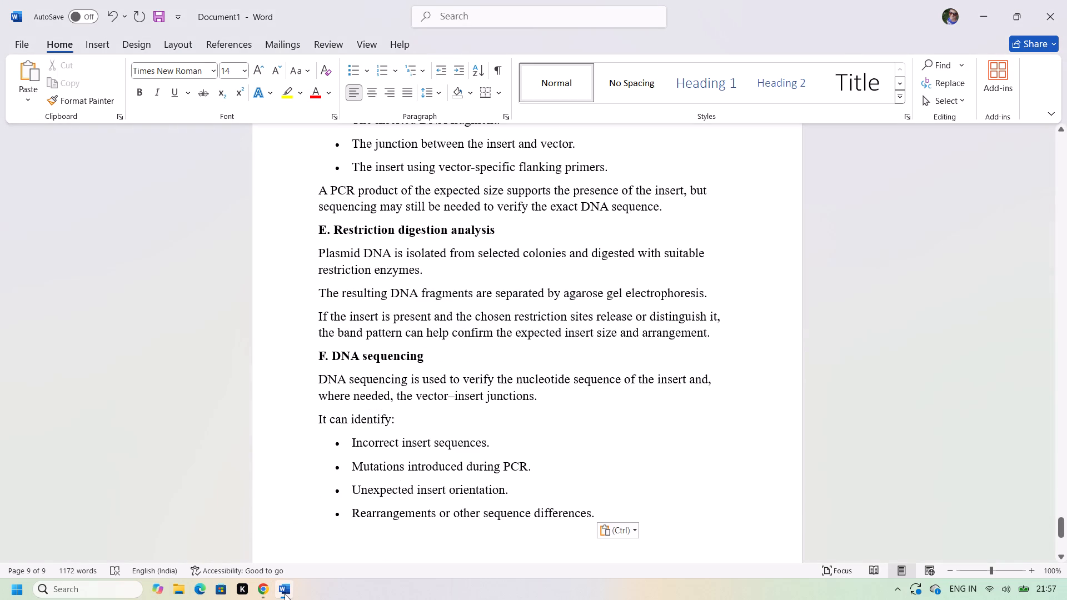
Review the pasted selection and screening section and the TA cloning pages before it for layout and leftover content.
scroll(285, 594, "up", 3)
scroll(261, 428, "up", 2)
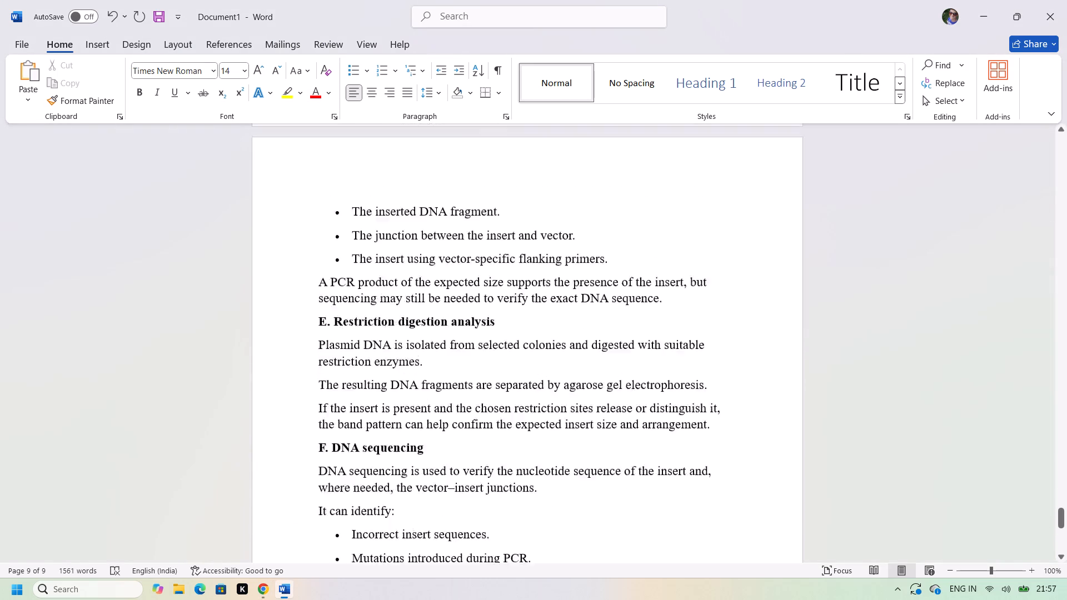
scroll(261, 428, "up", 15)
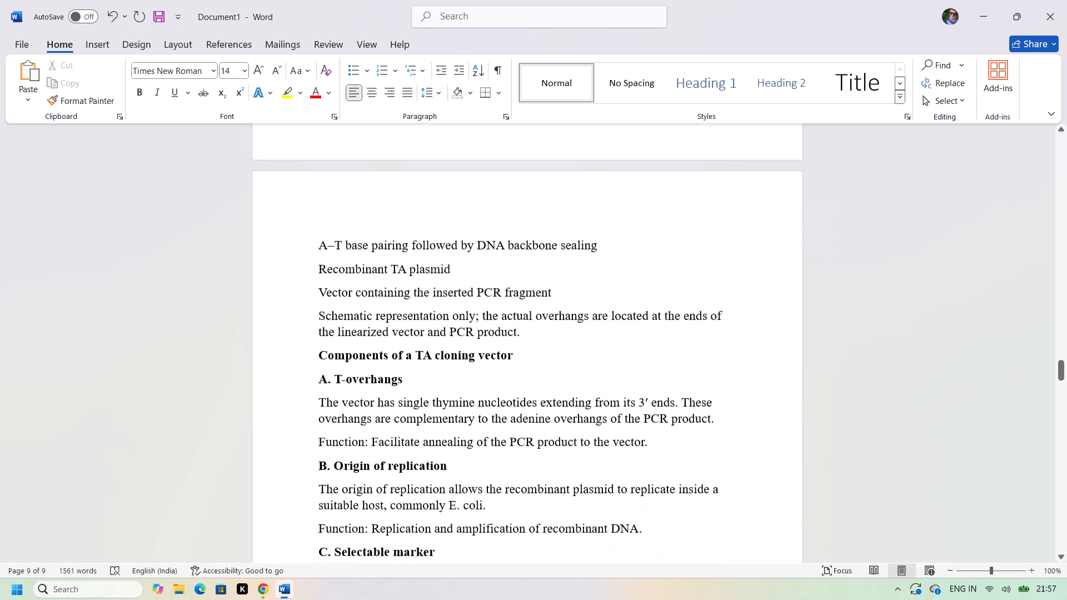
scroll(261, 428, "up", 3)
scroll(261, 428, "down", 6)
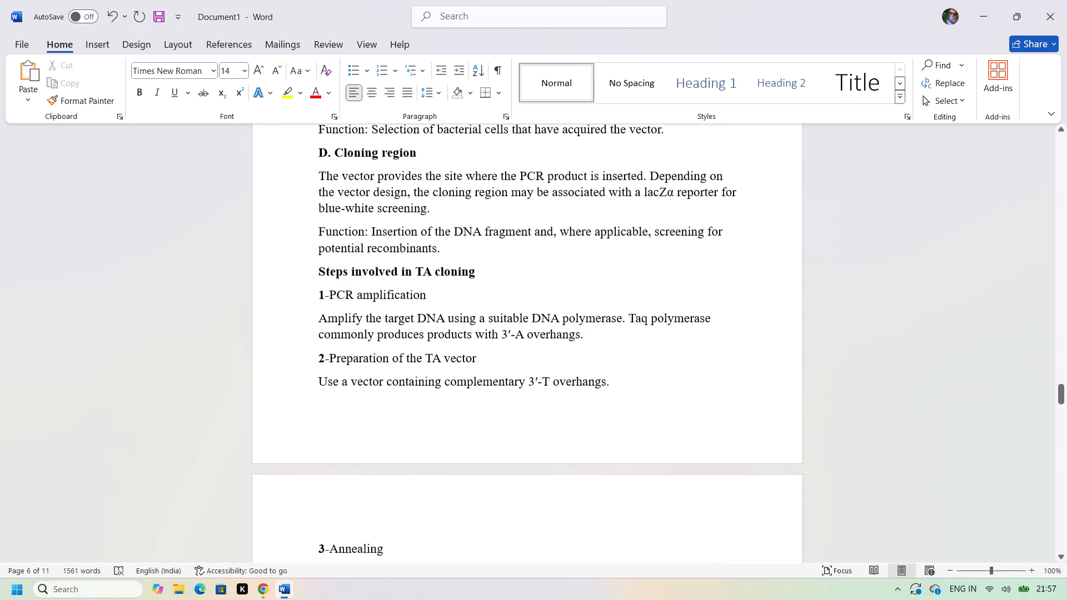
left_click(261, 428)
scroll(261, 428, "down", 10)
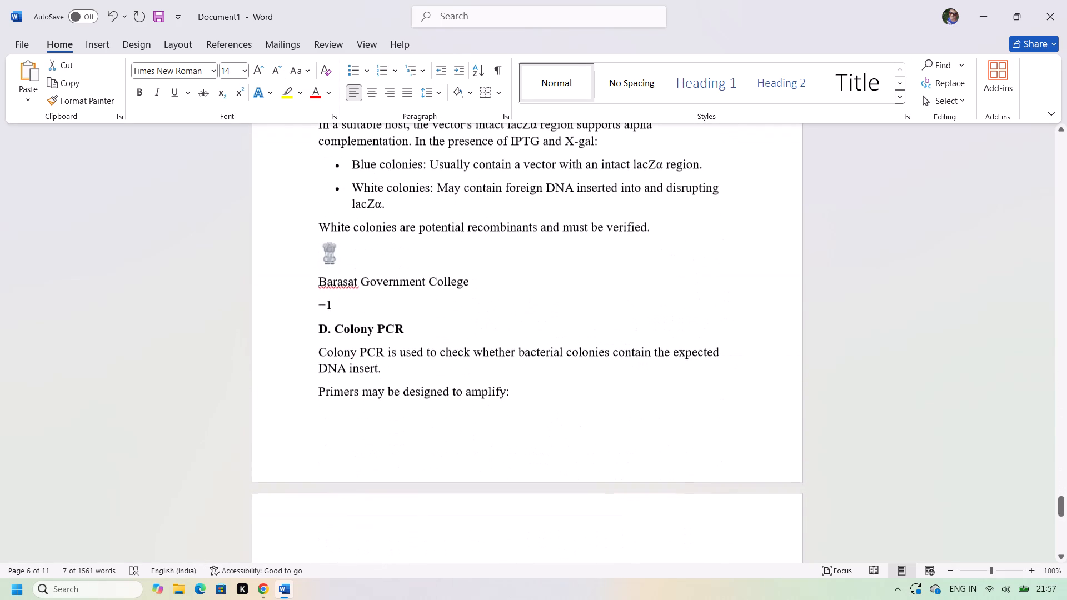
scroll(261, 428, "up", 5)
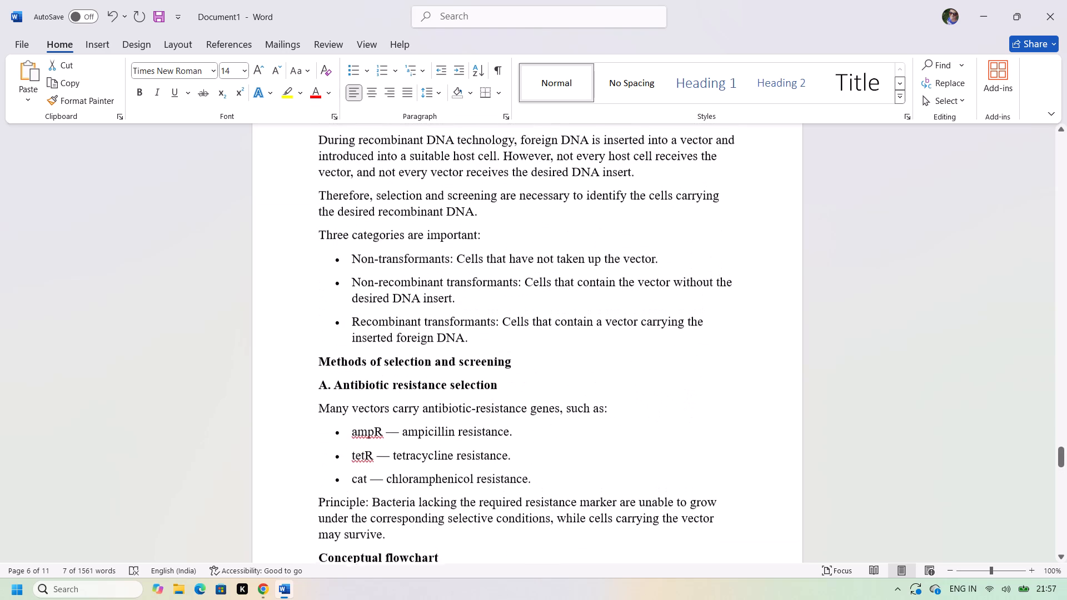
scroll(261, 428, "up", 2)
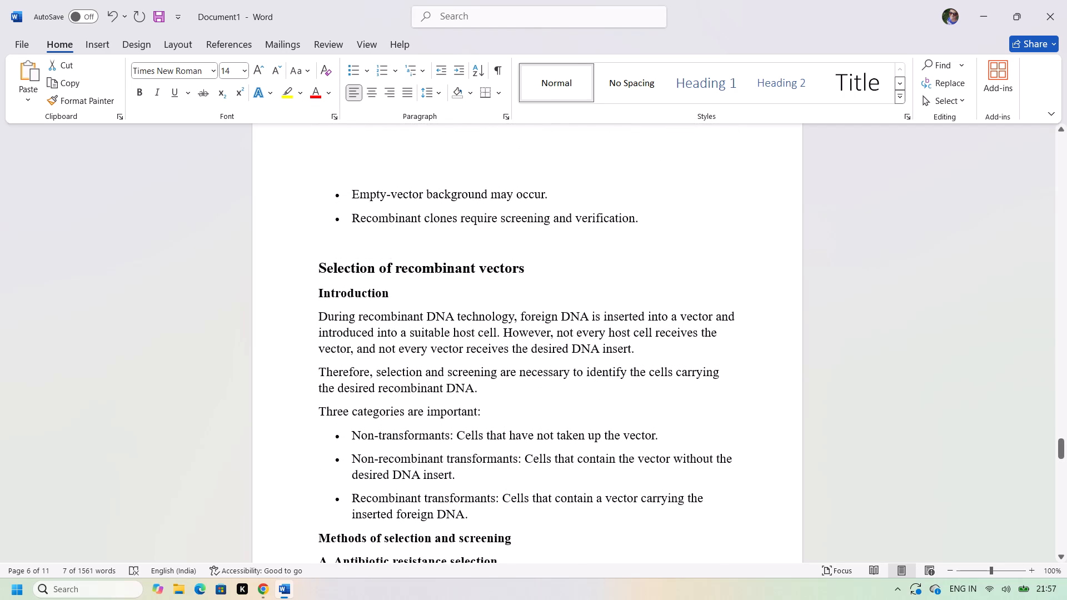
Delete the "Conceptual flowchart" heading and its line below the antibiotic resistance Principle paragraph.
scroll(261, 428, "down", 4)
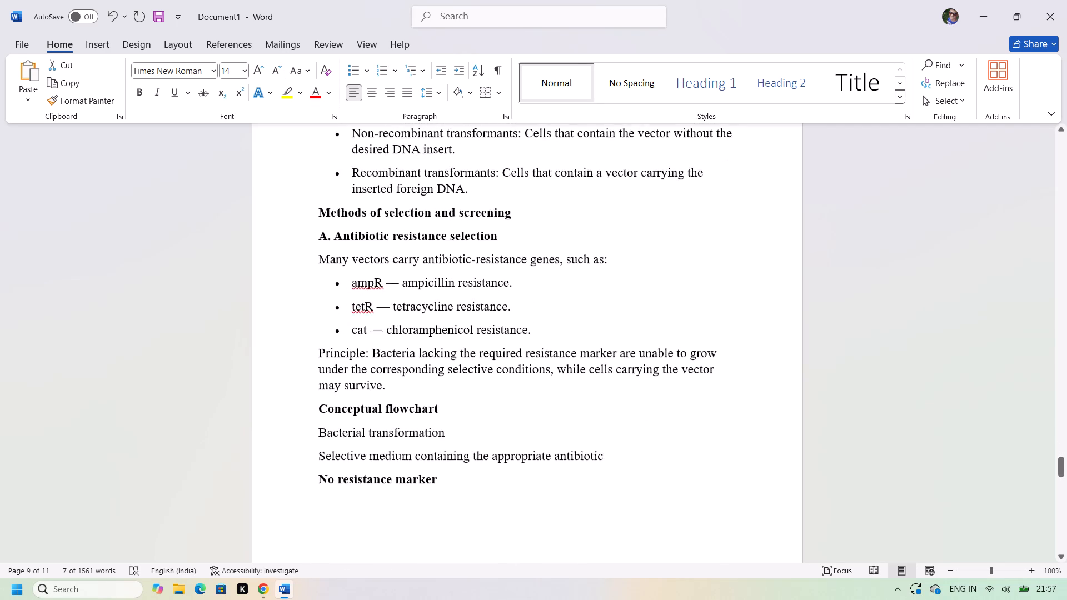
scroll(261, 428, "down", 2)
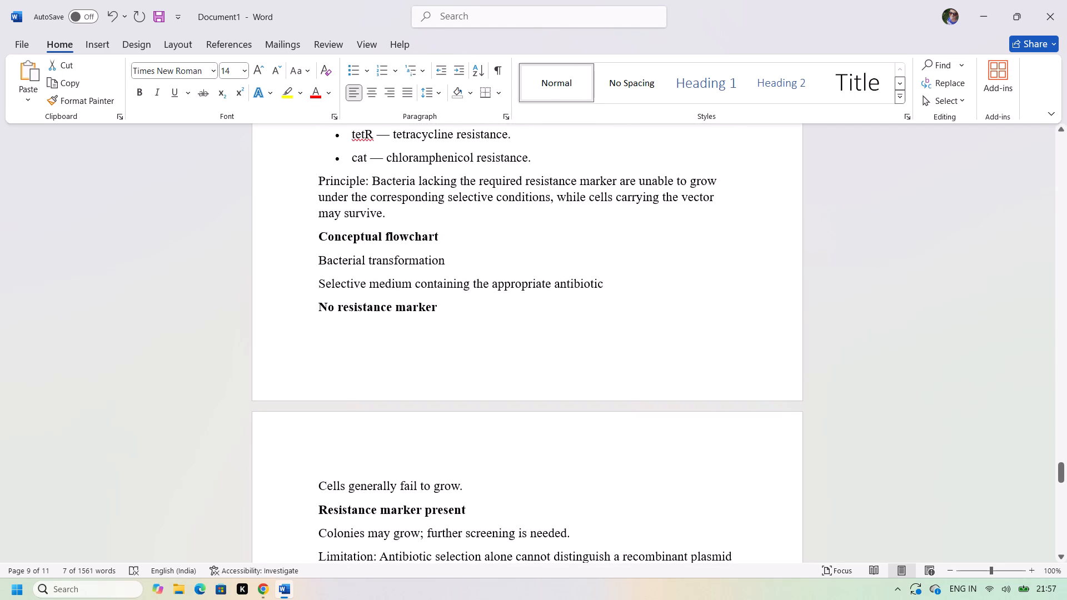
left_click(447, 234)
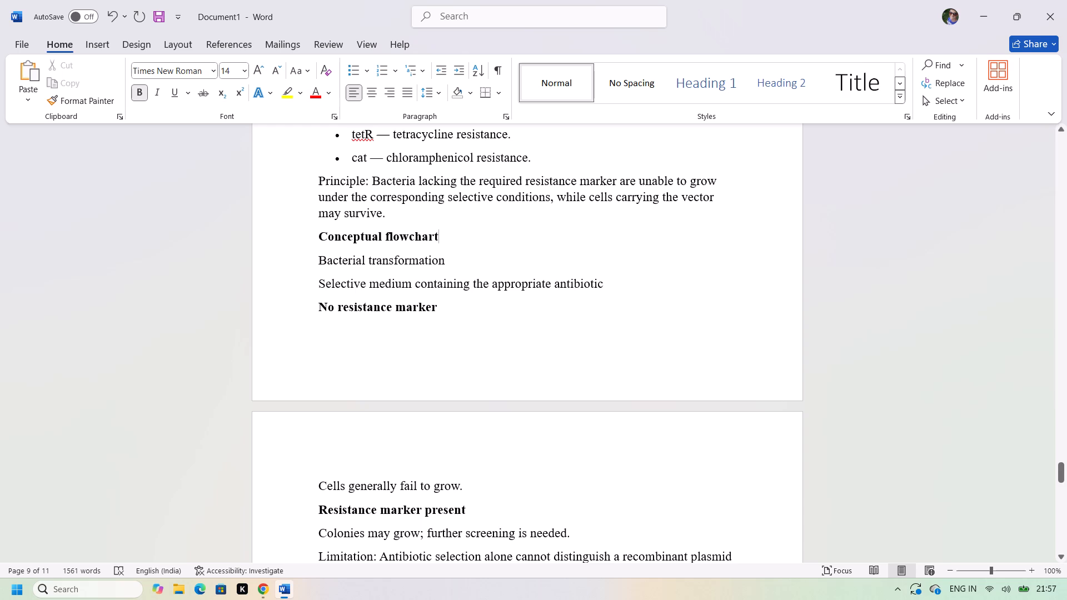
key("BackSpace")
key("BackSpace")
key("BackSpace")
key("BackSpace")
key("BackSpace")
key("BackSpace")
key("BackSpace")
key("BackSpace")
key("BackSpace")
key("BackSpace")
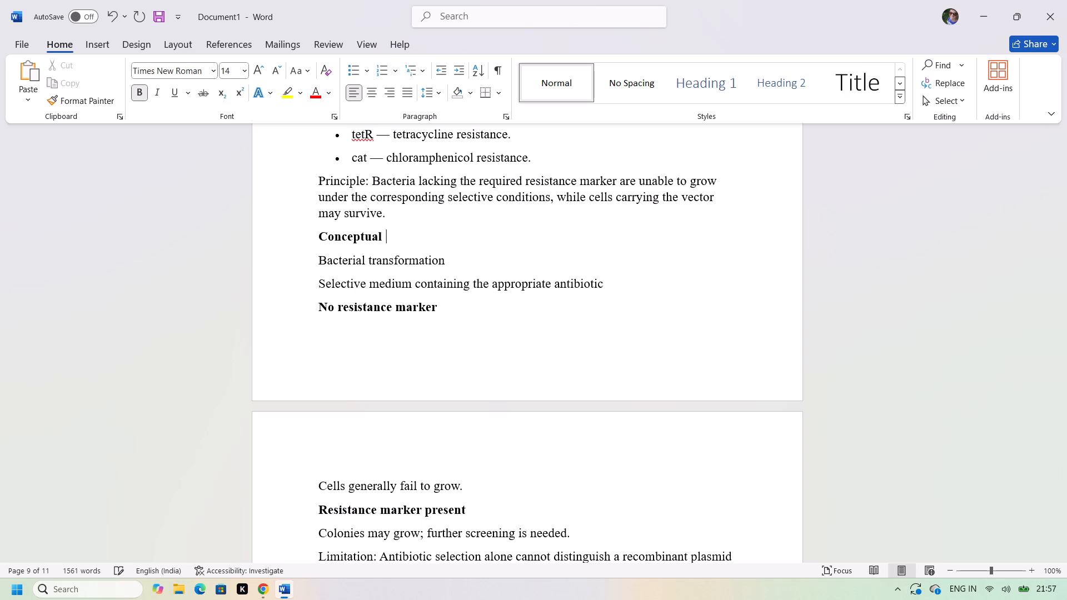
key("BackSpace")
key("BackSpace")
key("BackSpace")
key("BackSpace")
key("BackSpace")
key("BackSpace")
key("BackSpace")
key("BackSpace")
key("BackSpace")
key("BackSpace")
key("BackSpace")
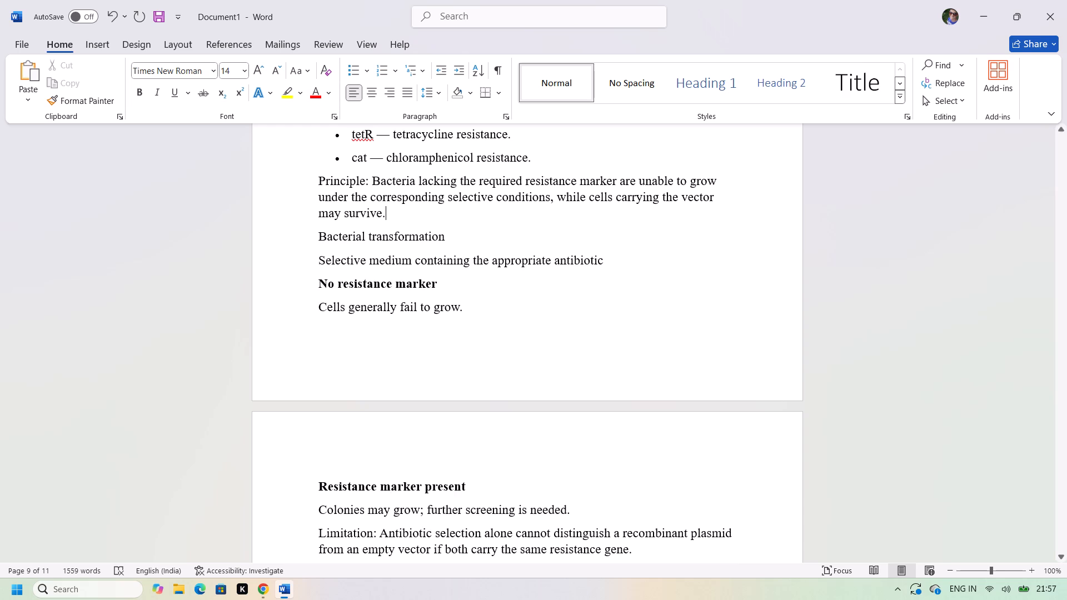
Delete the leftover "Barasat Government College" citation, its emblem image and the "+1" line above the "D. Colony PCR" heading.
scroll(430, 326, "down", 2)
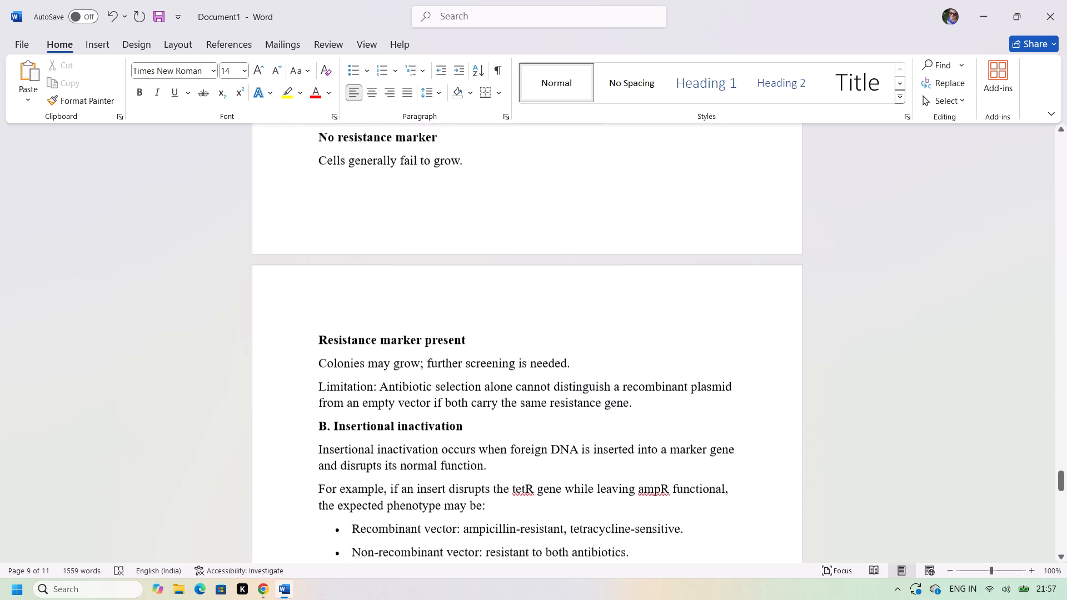
scroll(430, 326, "down", 1)
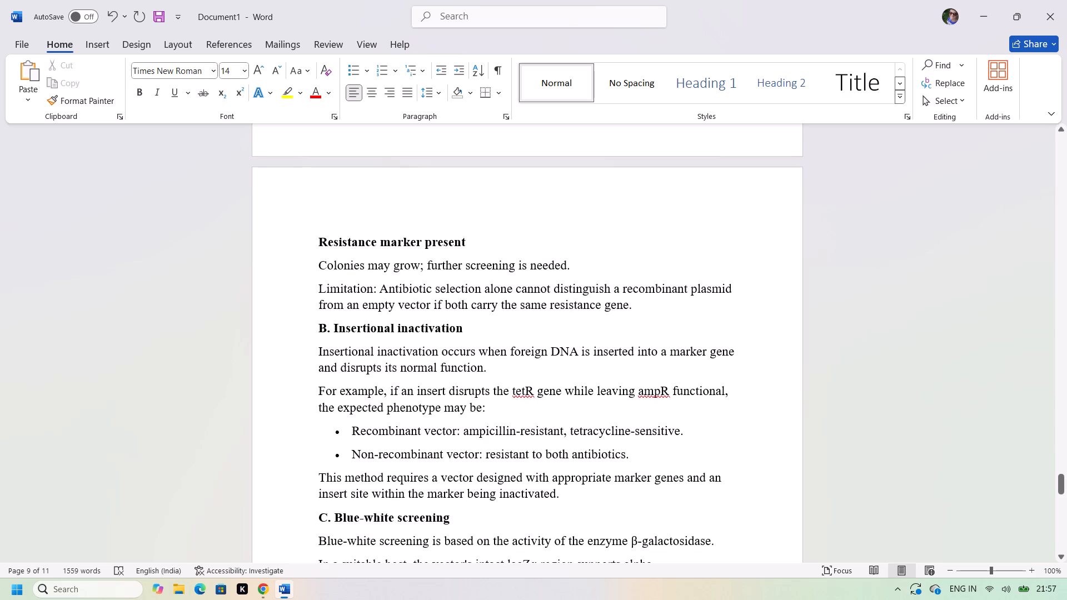
scroll(430, 326, "down", 1)
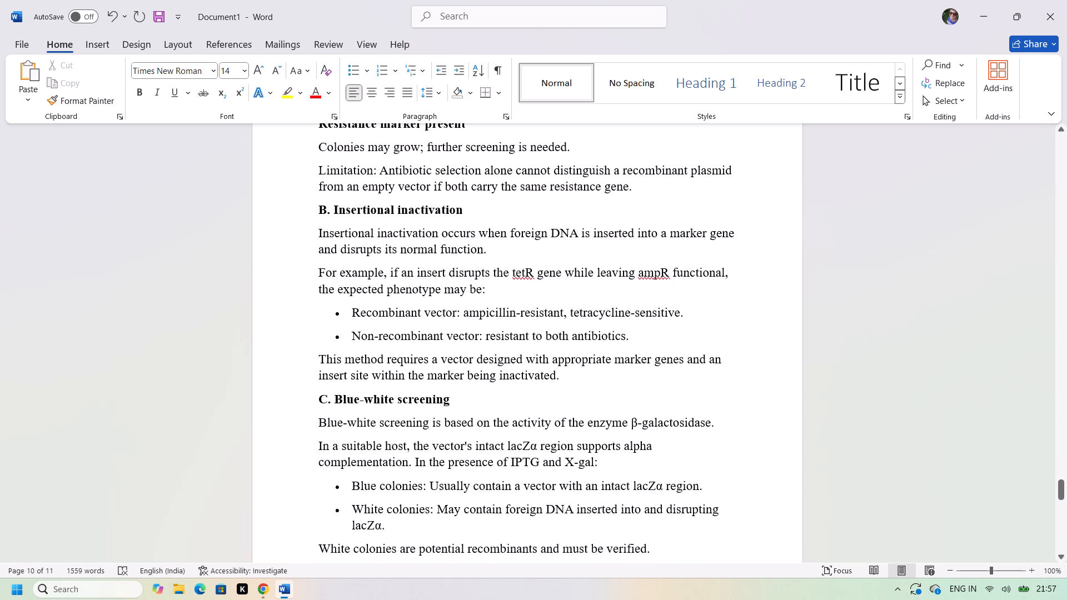
scroll(430, 318, "down", 2)
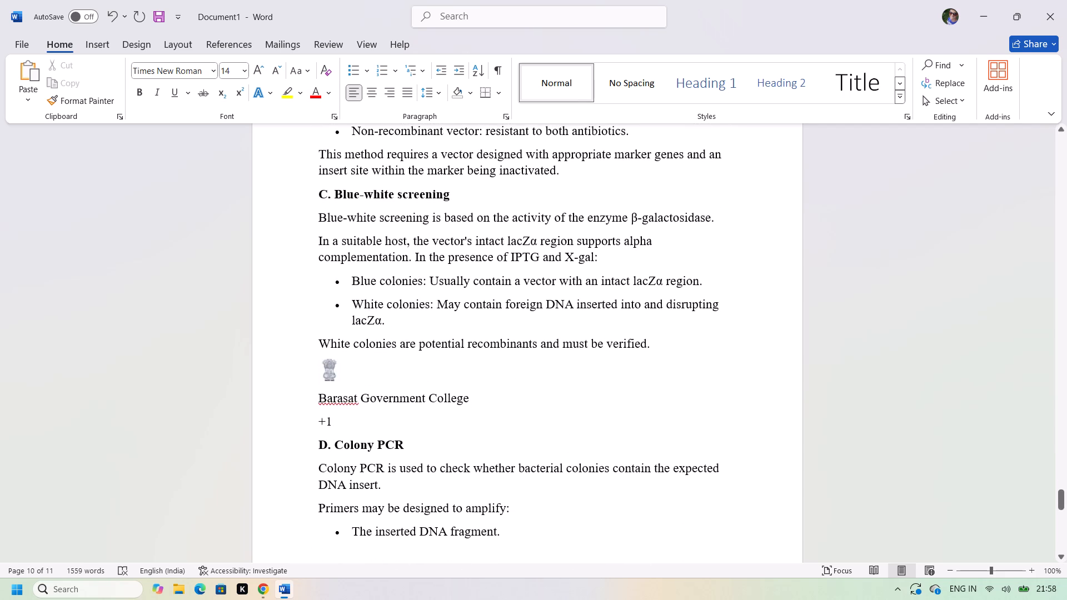
left_click(344, 419)
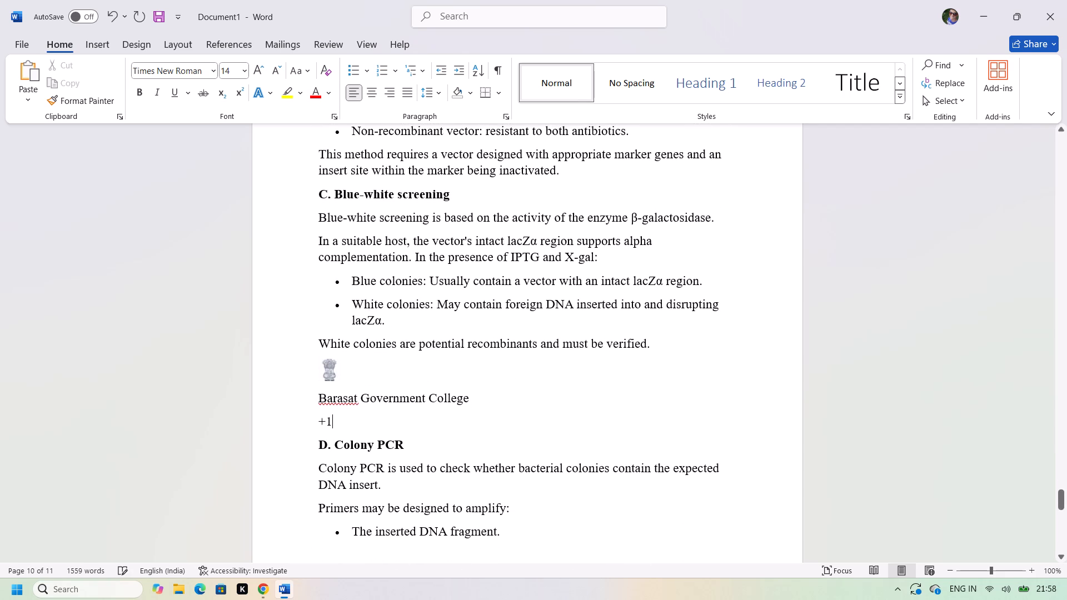
key("BackSpace")
key("BackSpace")
key("BackSpace")
key("BackSpace")
key("BackSpace")
key("BackSpace")
key("BackSpace")
key("BackSpace")
key("BackSpace")
key("BackSpace")
key("BackSpace")
key("BackSpace")
key("BackSpace")
key("BackSpace")
key("BackSpace")
key("BackSpace")
key("BackSpace")
key("BackSpace")
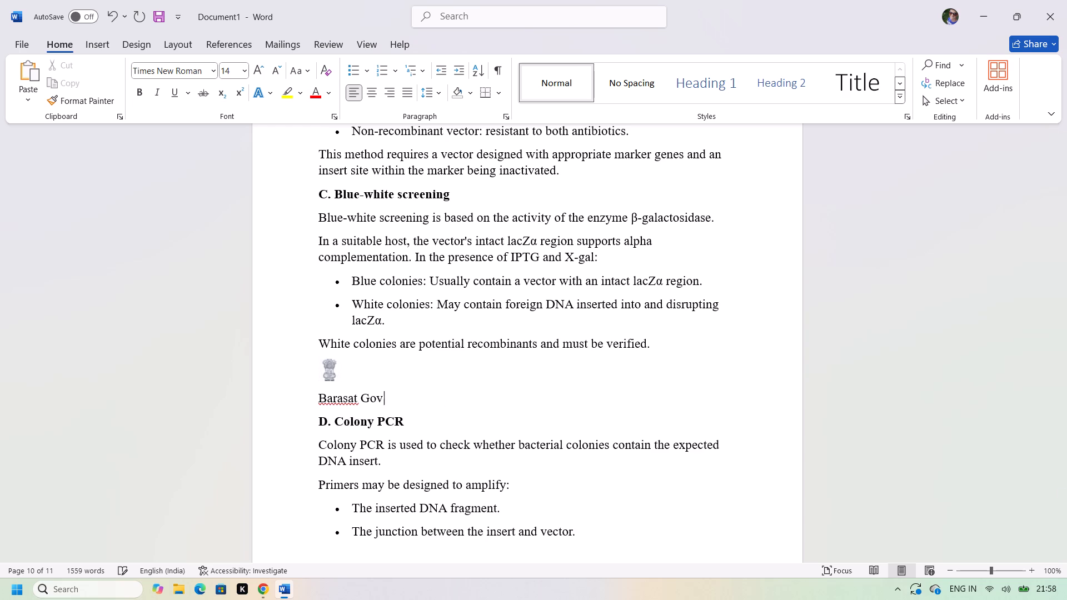
key("BackSpace")
key("BackSpace")
key("BackSpace")
key("BackSpace")
key("BackSpace")
key("BackSpace")
key("BackSpace")
key("BackSpace")
key("BackSpace")
key("BackSpace")
key("BackSpace")
key("BackSpace")
key("BackSpace")
key("BackSpace")
key("BackSpace")
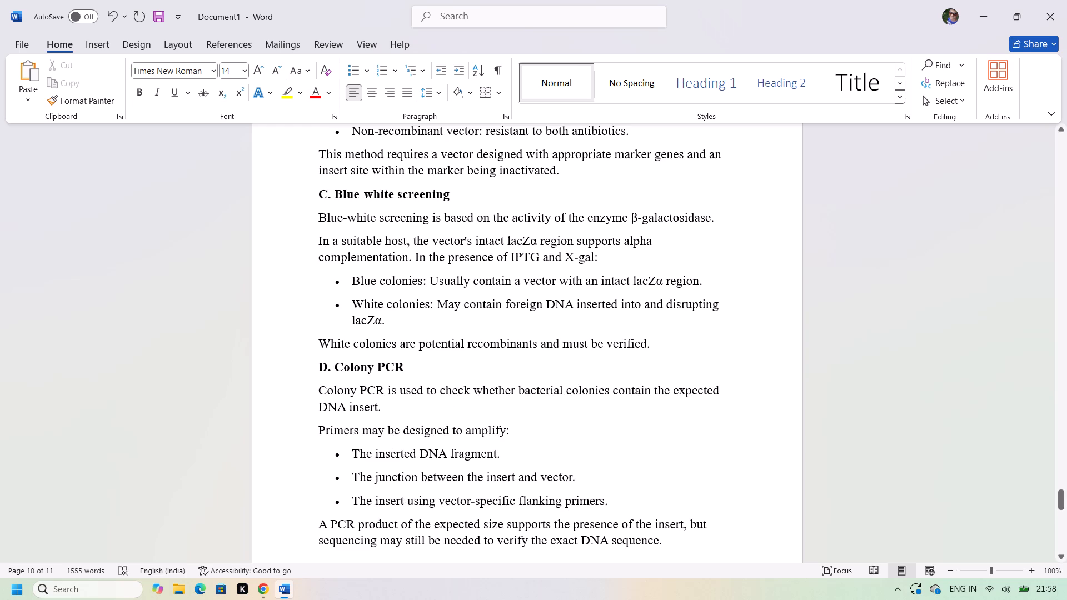
Review the rest of the pasted section, from Colony PCR through Restriction digestion analysis and DNA sequencing, for leftover content.
scroll(380, 483, "down", 3)
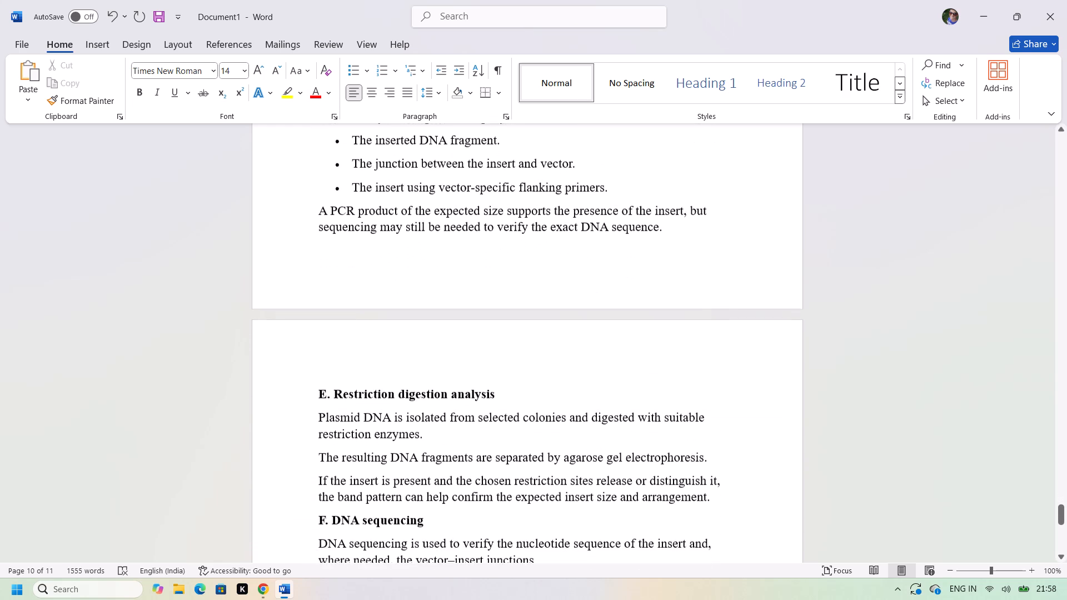
scroll(380, 483, "down", 3)
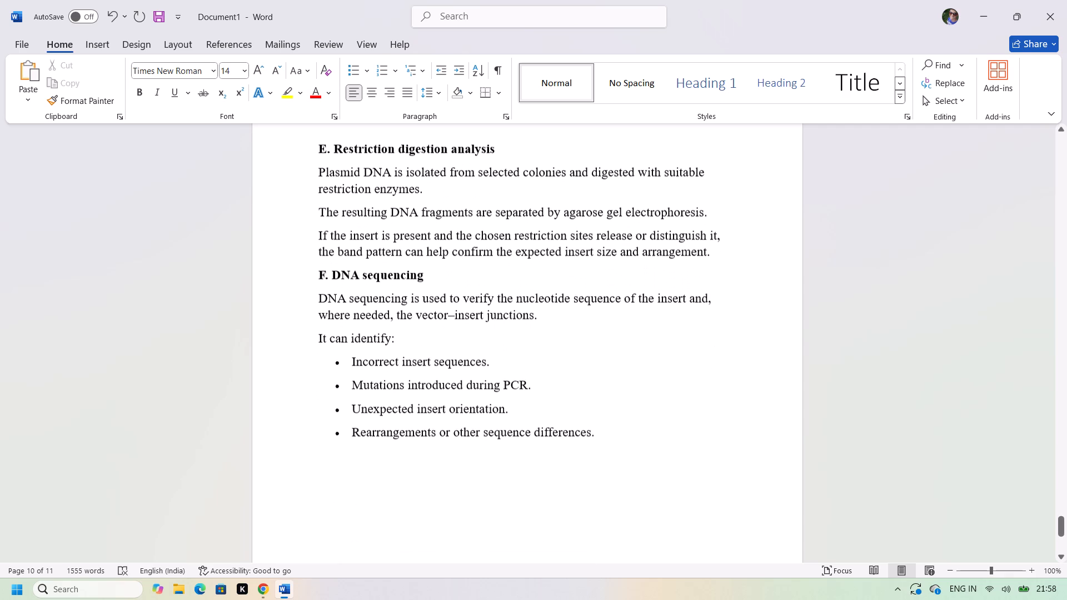
scroll(380, 483, "down", 3)
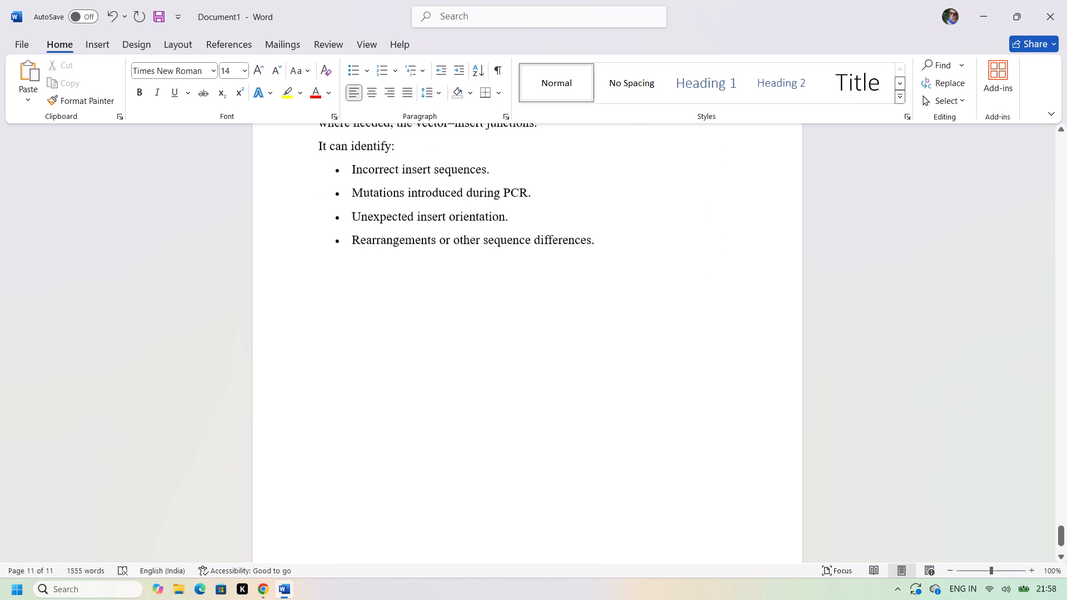
scroll(380, 483, "down", 5)
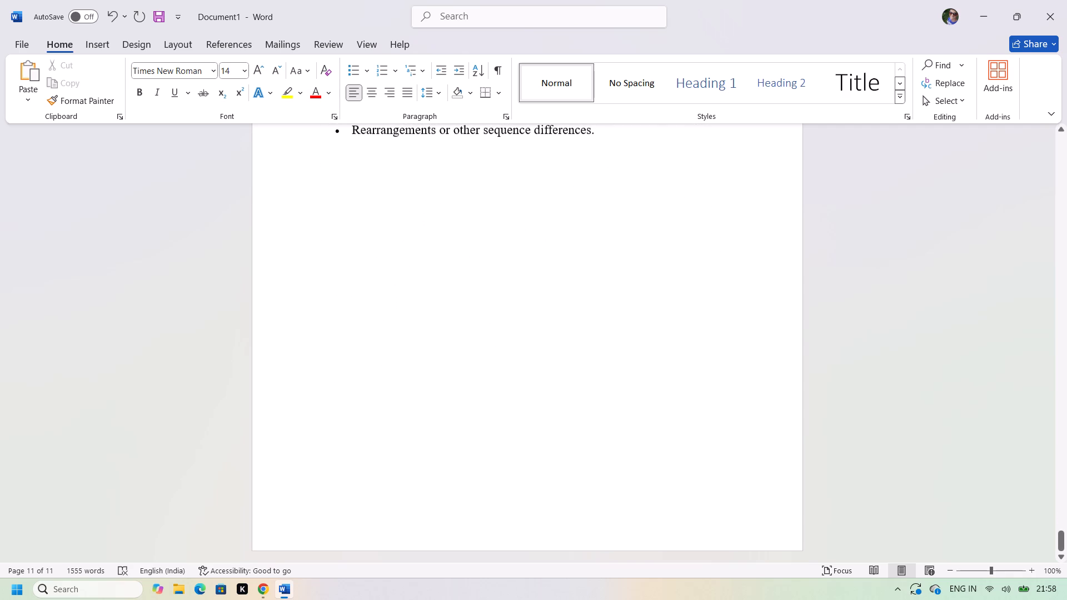
scroll(380, 483, "down", 2)
scroll(373, 408, "up", 4)
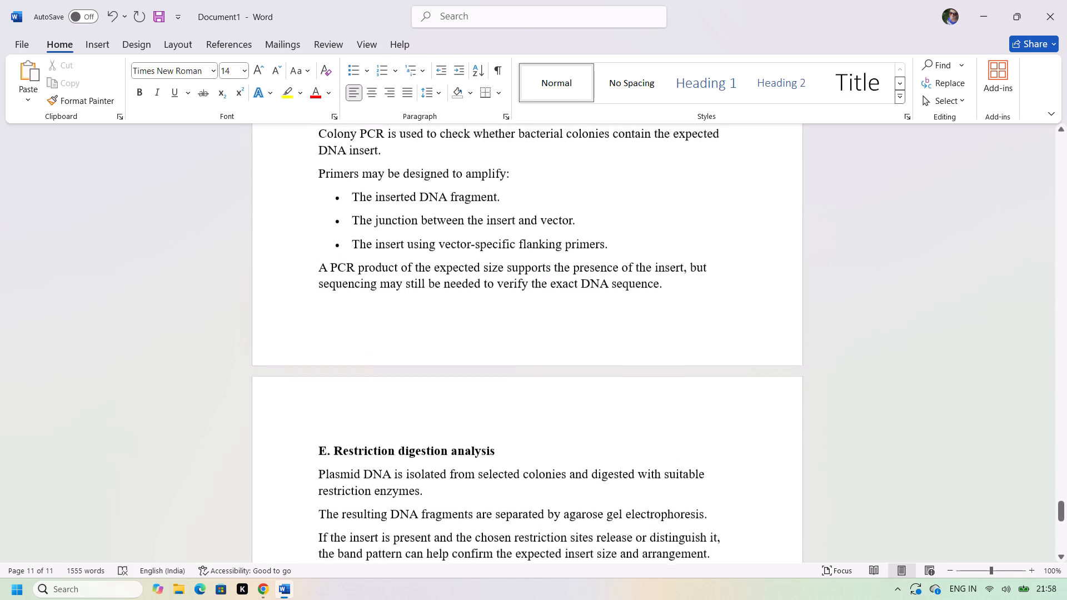
scroll(373, 408, "up", 1)
scroll(373, 408, "down", 4)
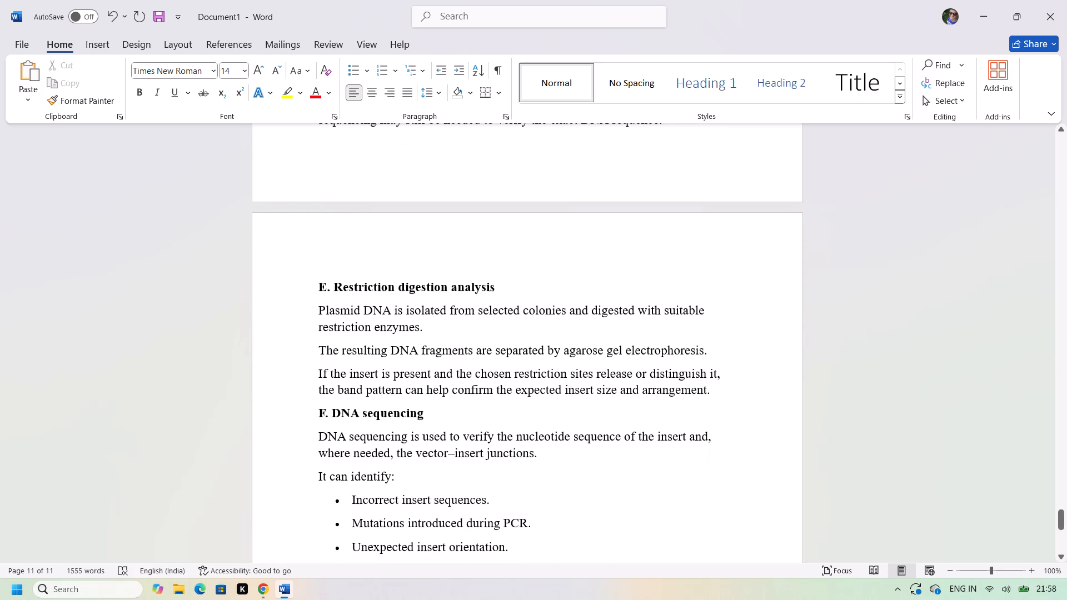
scroll(373, 408, "down", 2)
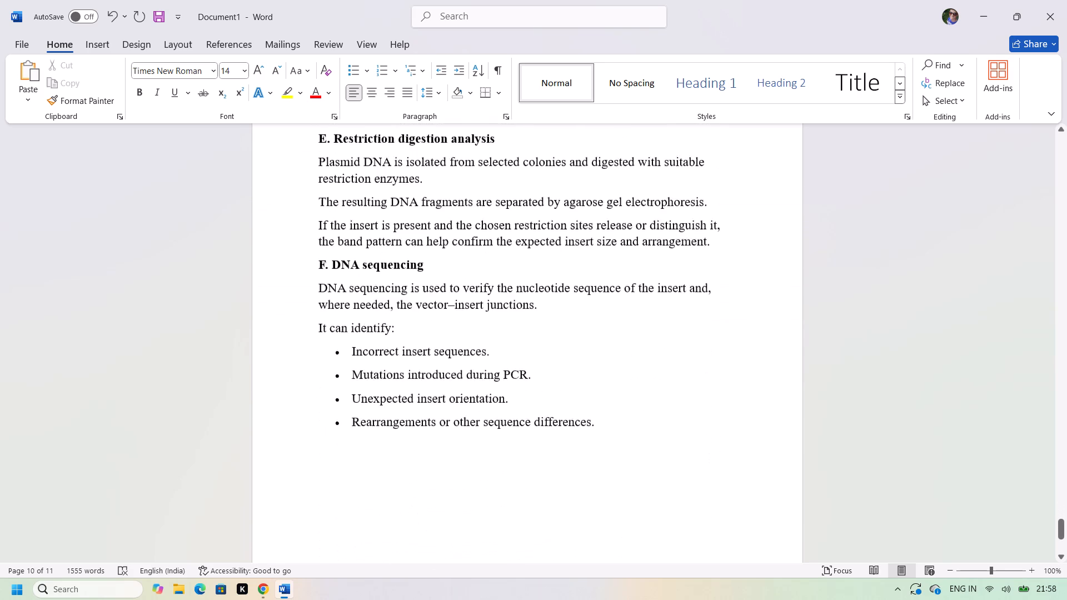
Add an empty, unbulleted, unindented line below the last DNA sequencing bullet, "Rearrangements or other sequence differences.".
scroll(373, 408, "down", 1)
left_click(609, 333)
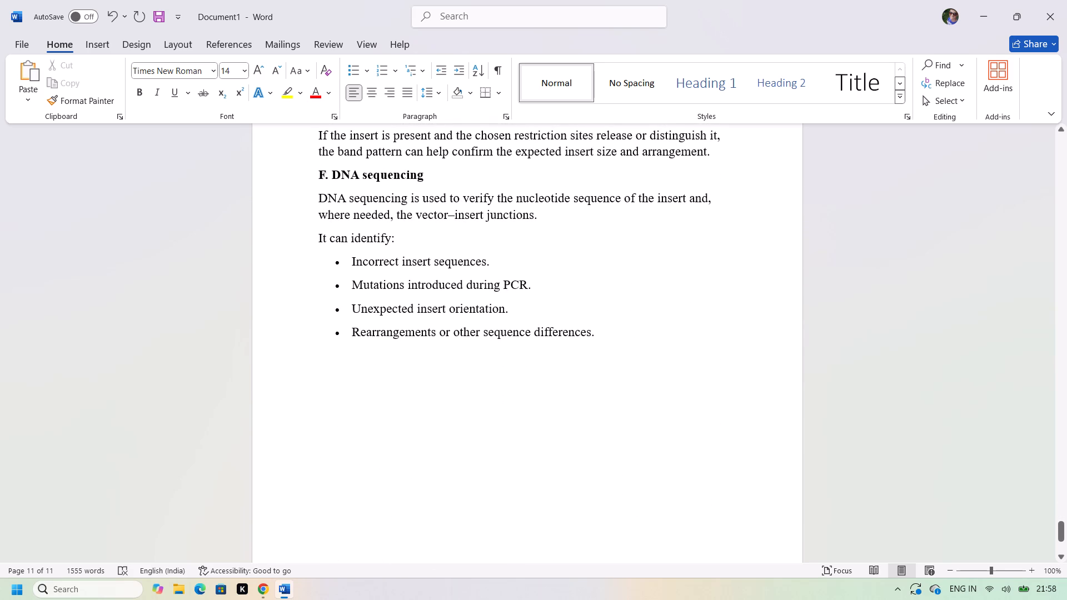
key("Return")
left_click(609, 333)
key("BackSpace")
key("BackSpace")
key("BackSpace")
key("ctrl+z")
key("ctrl+z")
key("ctrl+z")
key("z")
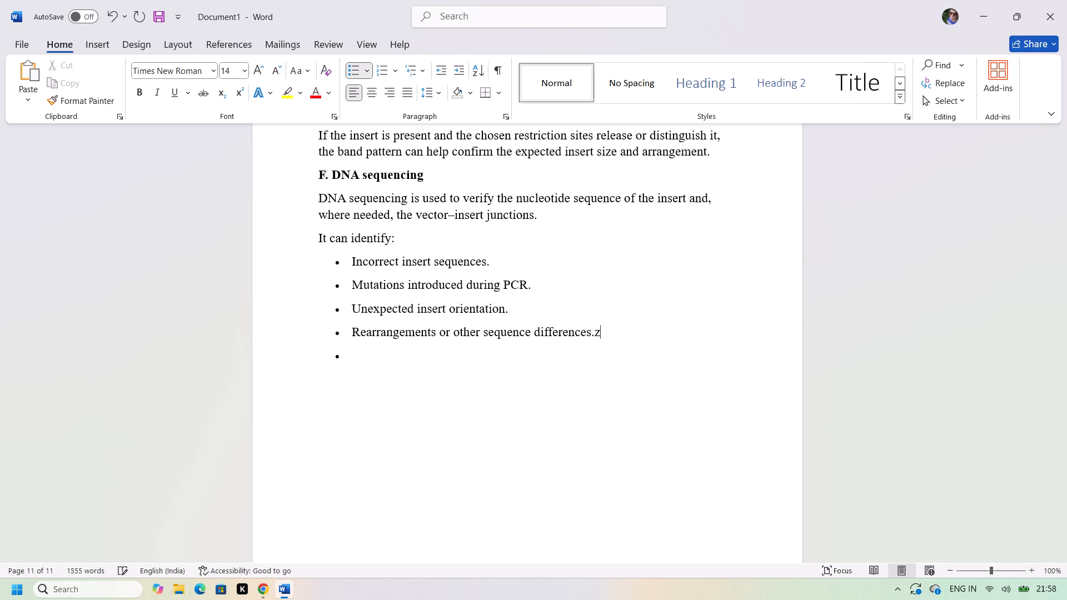
key("BackSpace")
key("Down")
key("BackSpace")
key("BackSpace")
key("BackSpace")
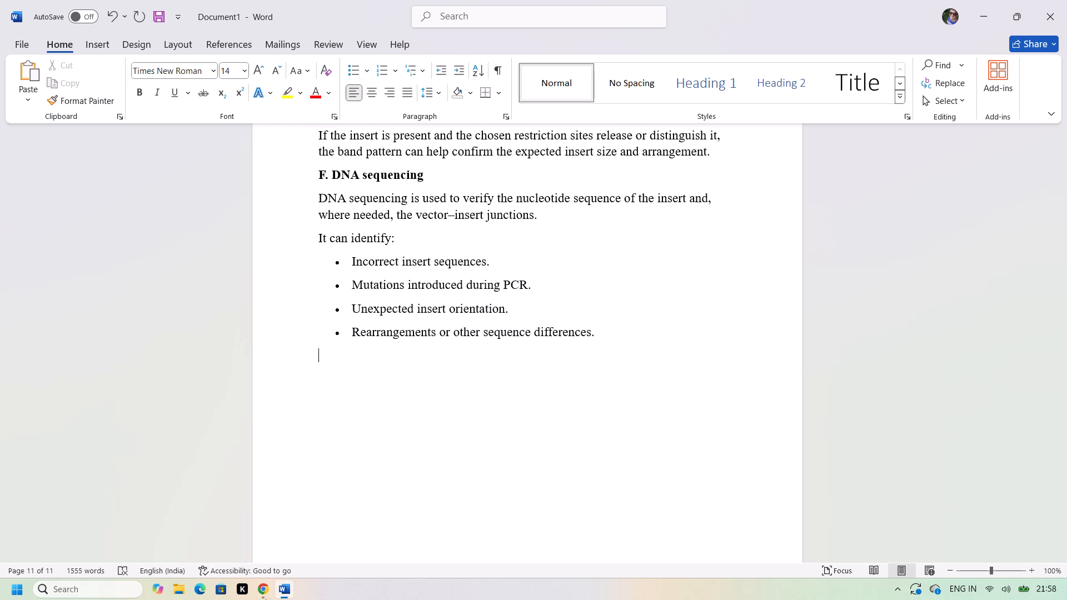
Switch to ChatGPT in Chrome and copy the notes from "process for obtaining a recombinant clone" in heading 4 through the section 5 comparison table.
left_click(264, 591)
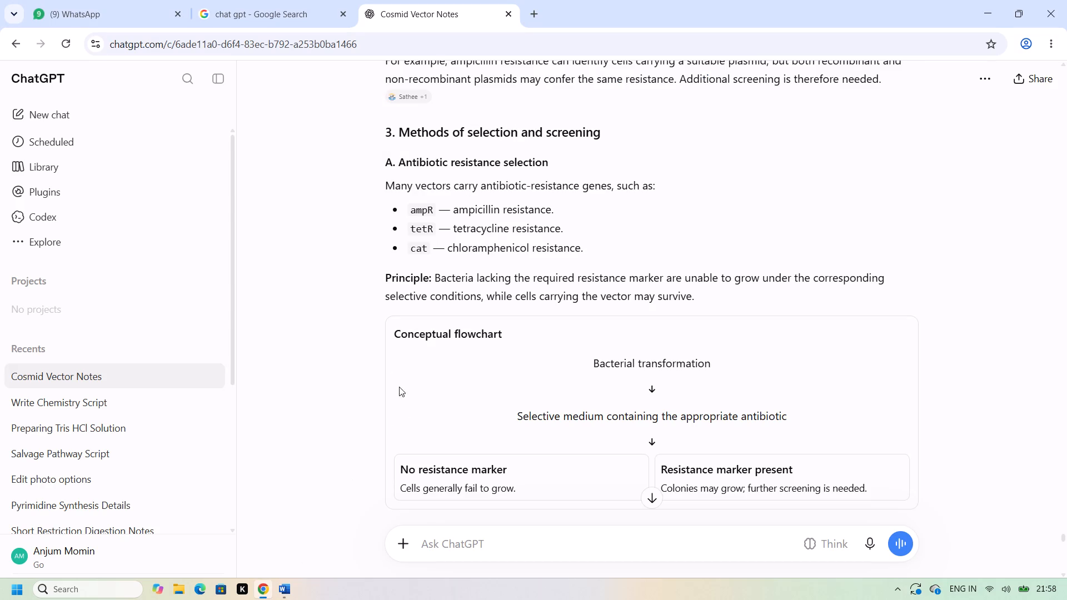
scroll(381, 363, "down", 8)
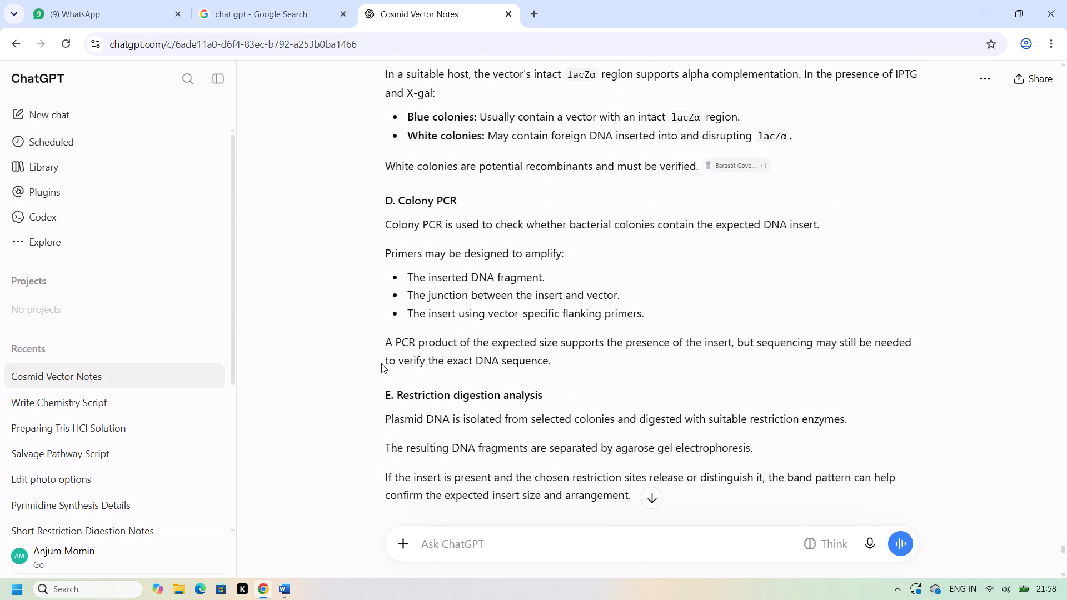
scroll(381, 363, "down", 2)
scroll(381, 363, "up", 1)
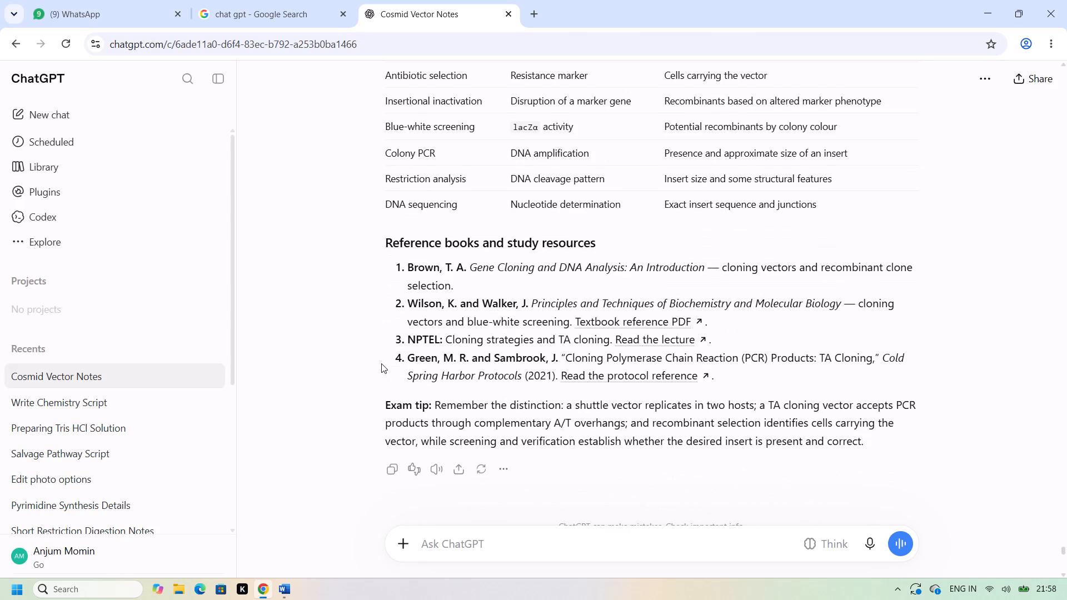
scroll(321, 304, "up", 5)
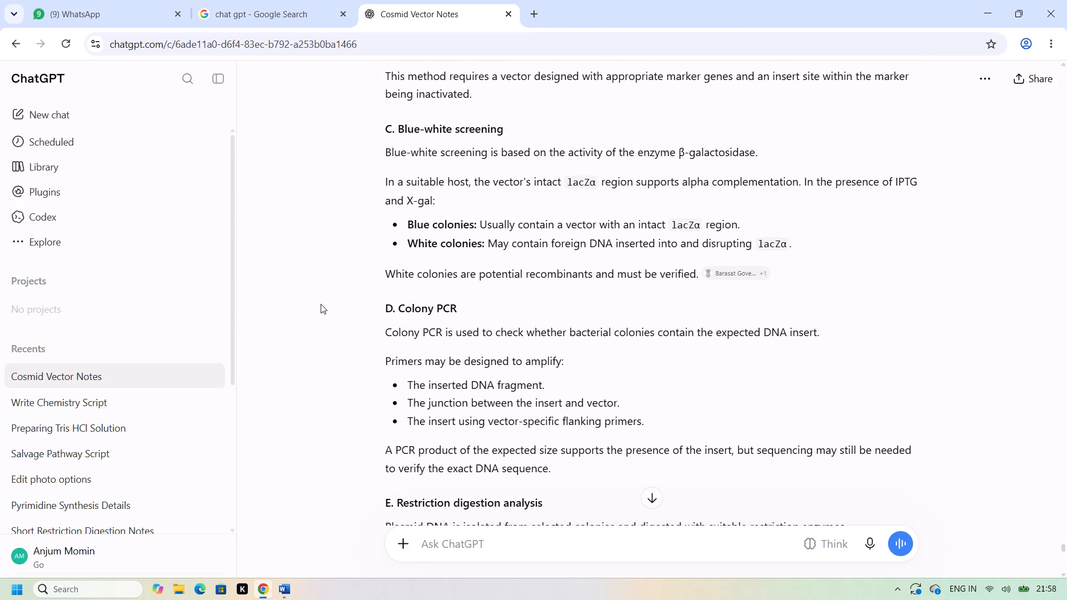
scroll(321, 304, "down", 2)
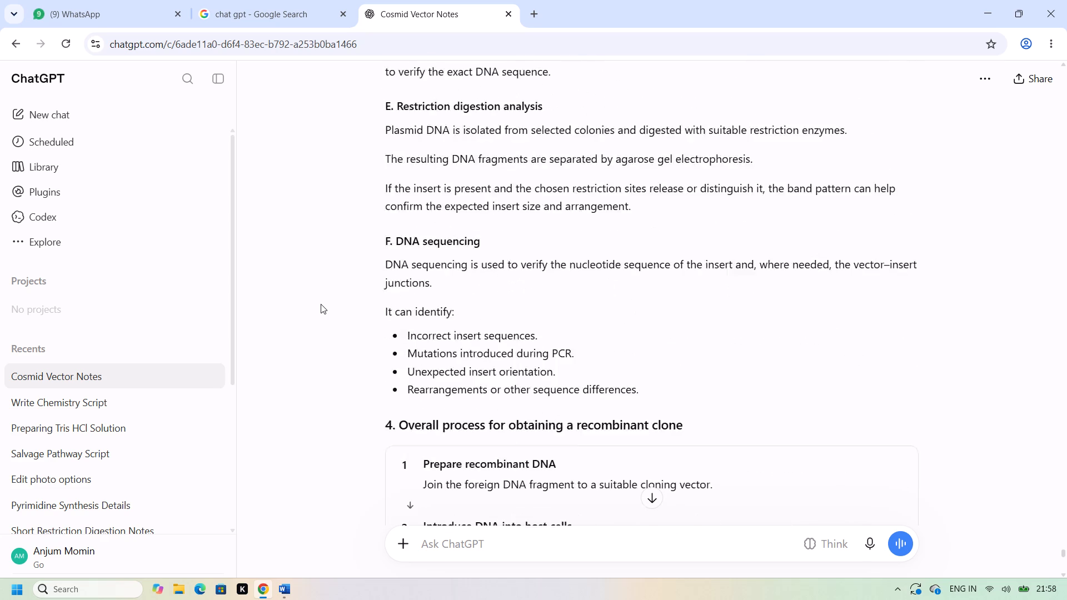
scroll(321, 304, "down", 4)
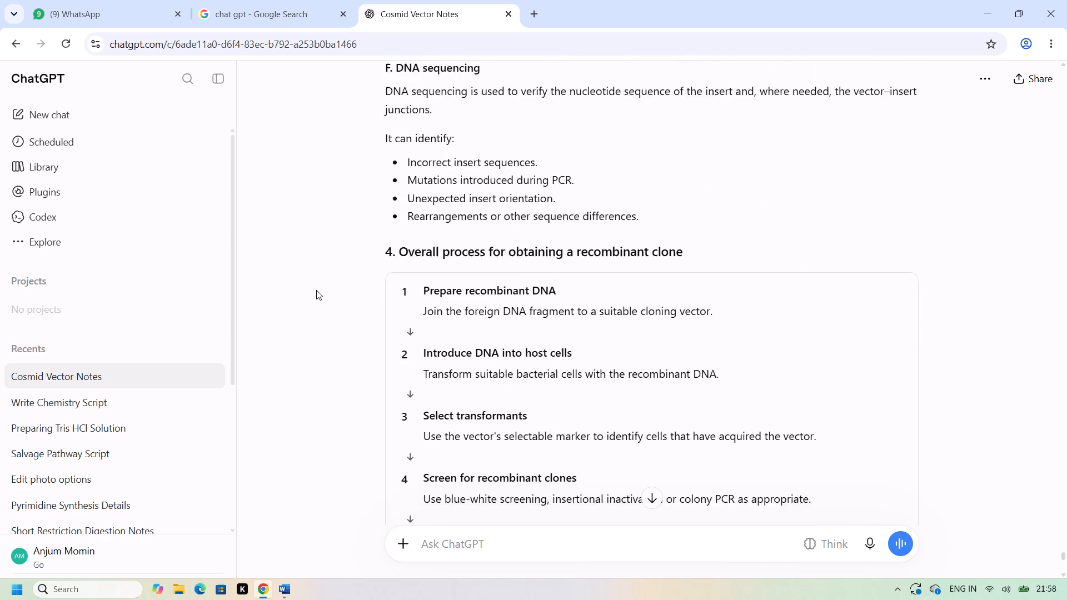
scroll(316, 290, "down", 1)
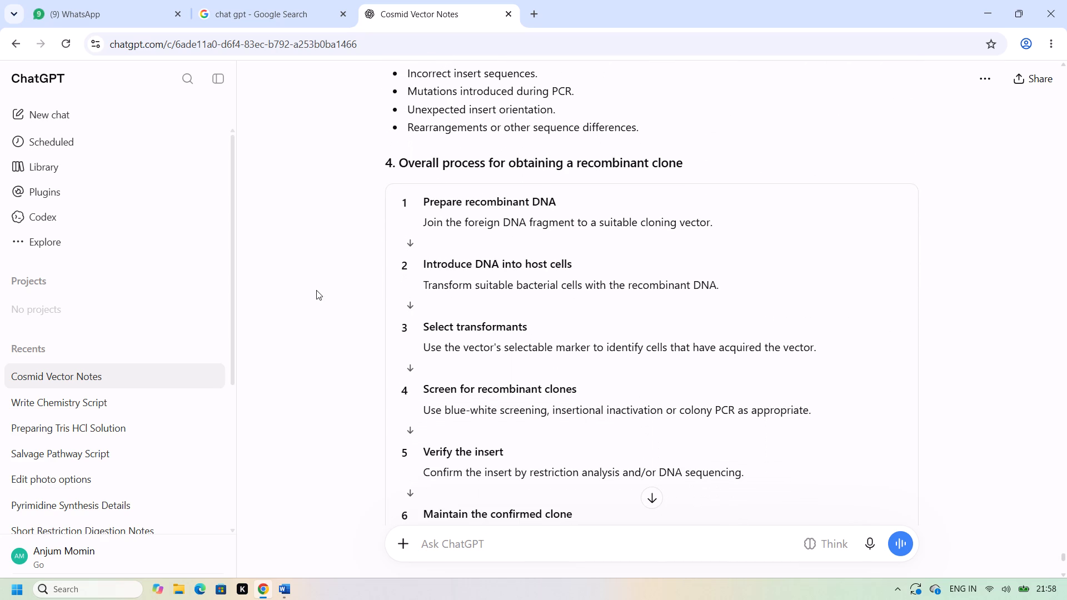
scroll(316, 290, "down", 1)
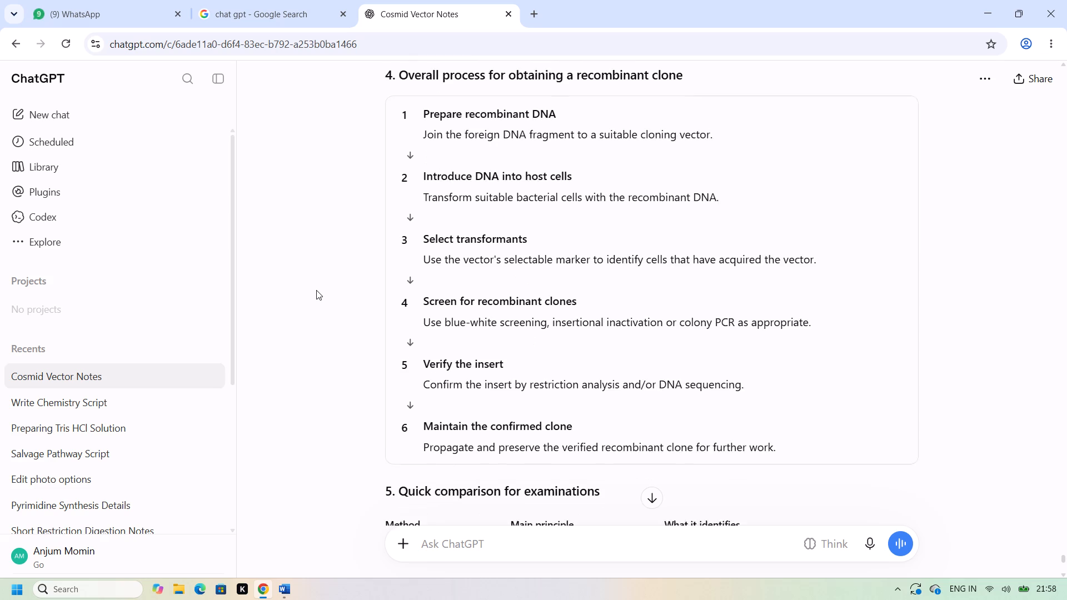
scroll(316, 290, "down", 1)
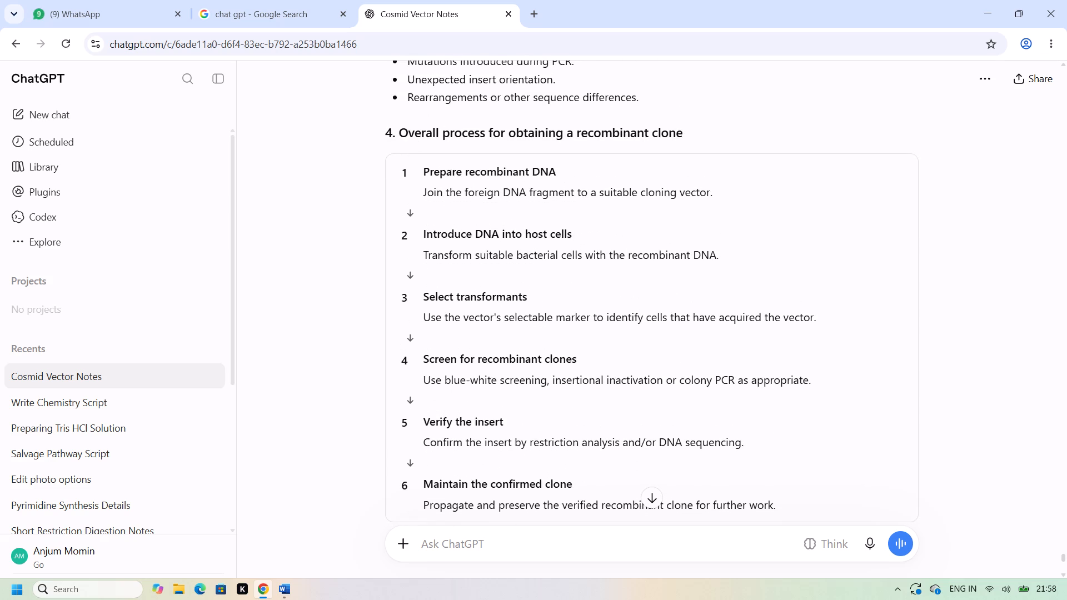
left_click_drag(442, 132, 506, 397)
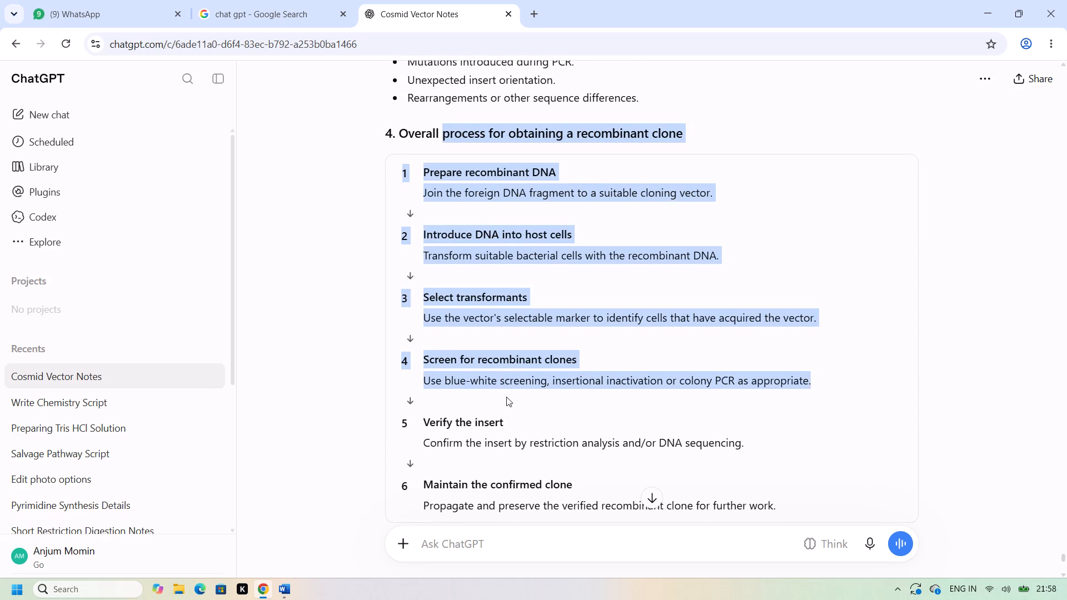
left_click_drag(506, 397, 570, 386)
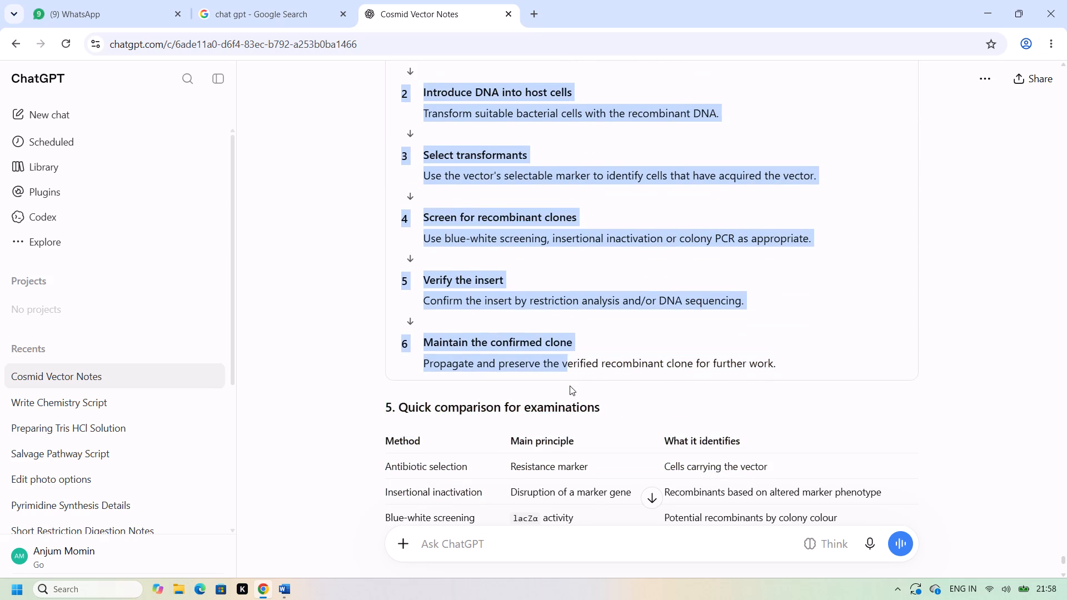
left_click_drag(570, 386, 576, 576)
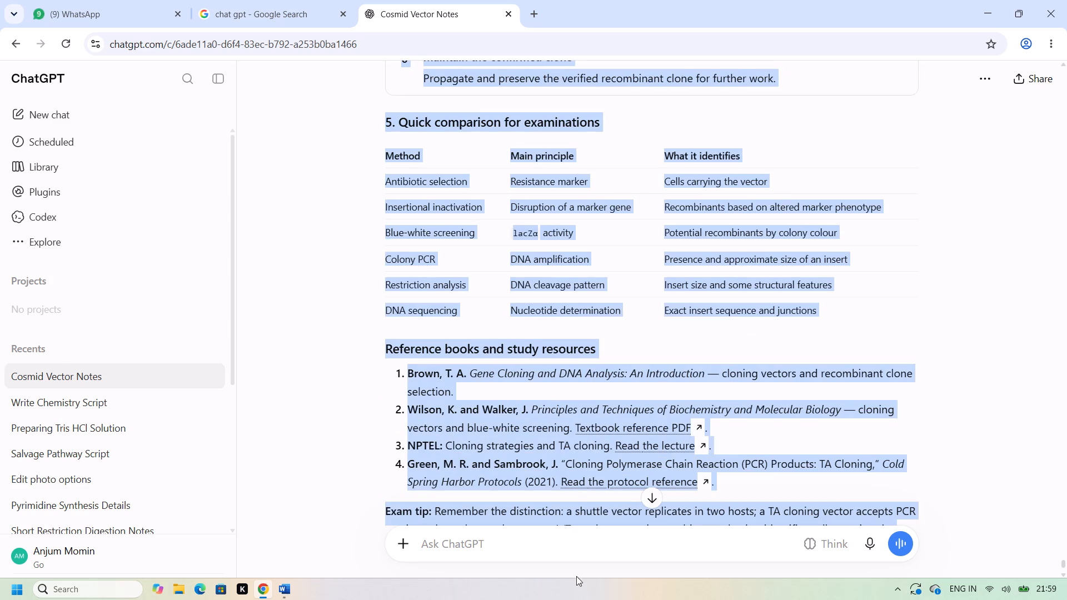
left_click_drag(576, 576, 863, 212)
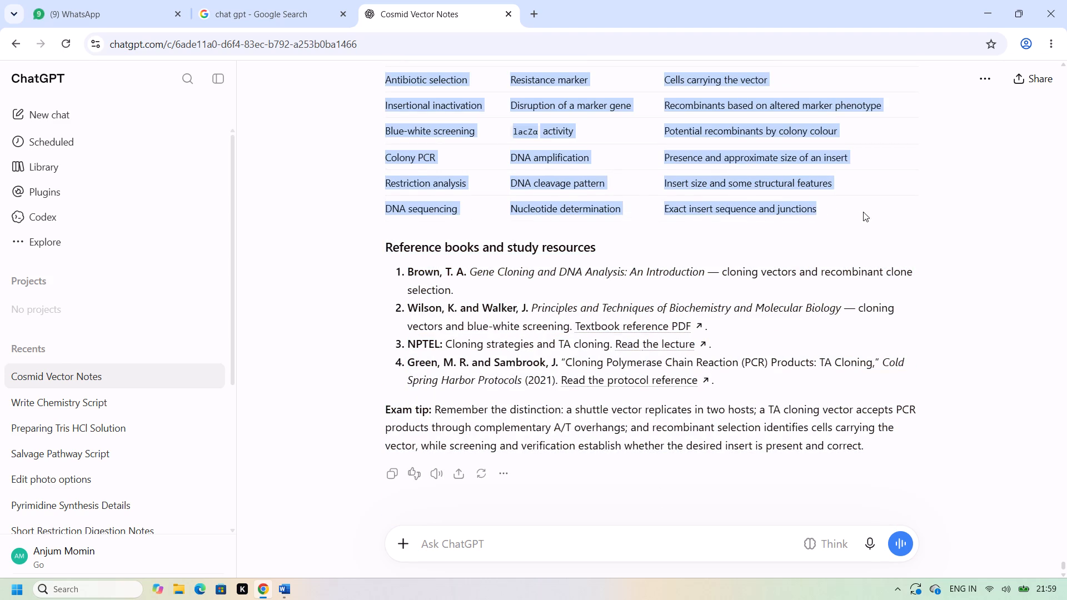
left_click_drag(863, 212, 937, 204)
key("ctrl+c")
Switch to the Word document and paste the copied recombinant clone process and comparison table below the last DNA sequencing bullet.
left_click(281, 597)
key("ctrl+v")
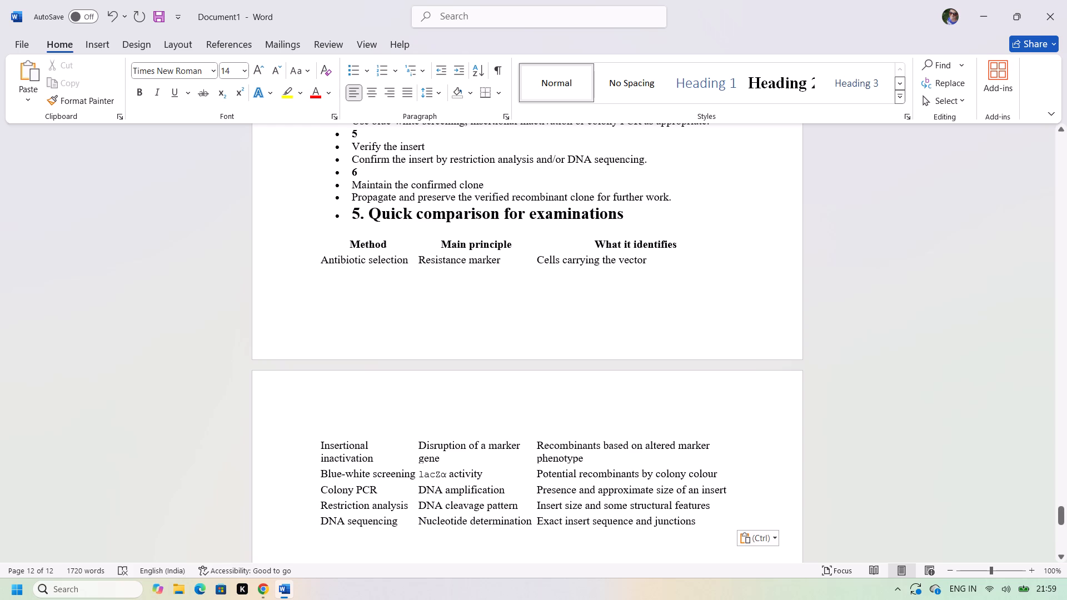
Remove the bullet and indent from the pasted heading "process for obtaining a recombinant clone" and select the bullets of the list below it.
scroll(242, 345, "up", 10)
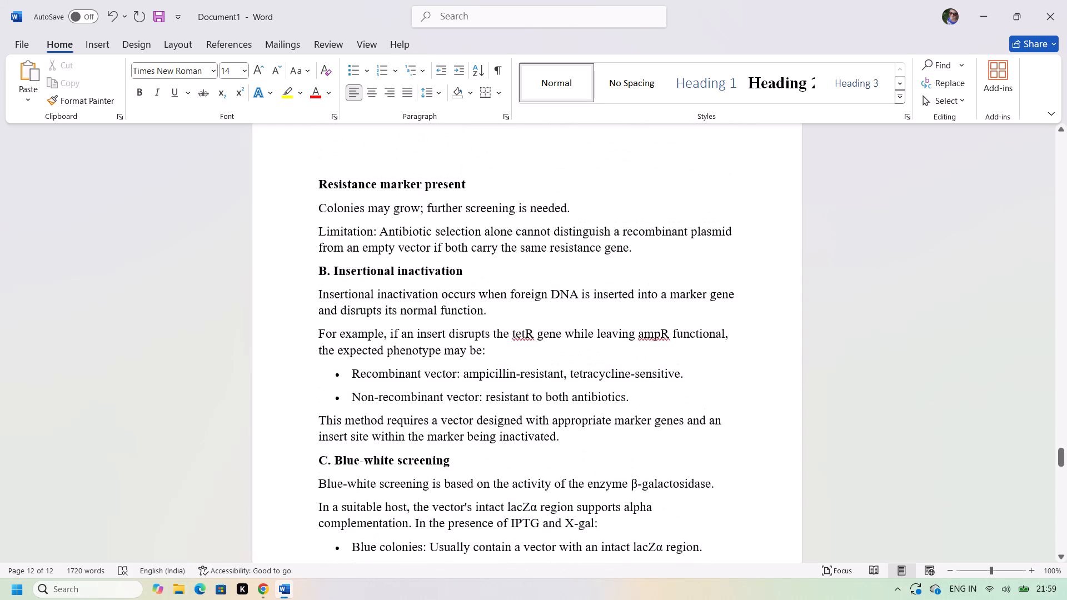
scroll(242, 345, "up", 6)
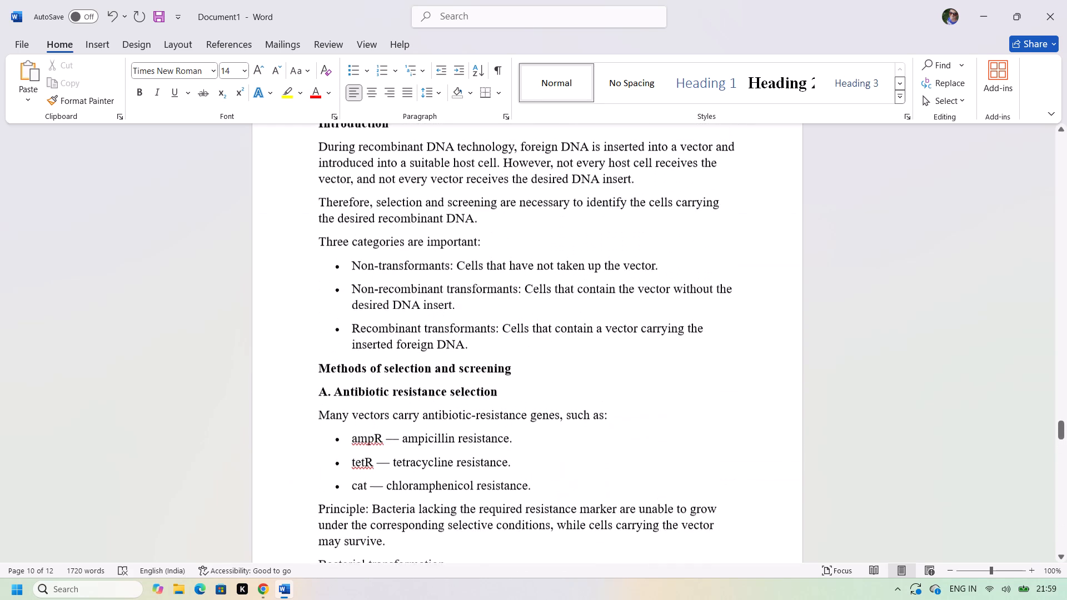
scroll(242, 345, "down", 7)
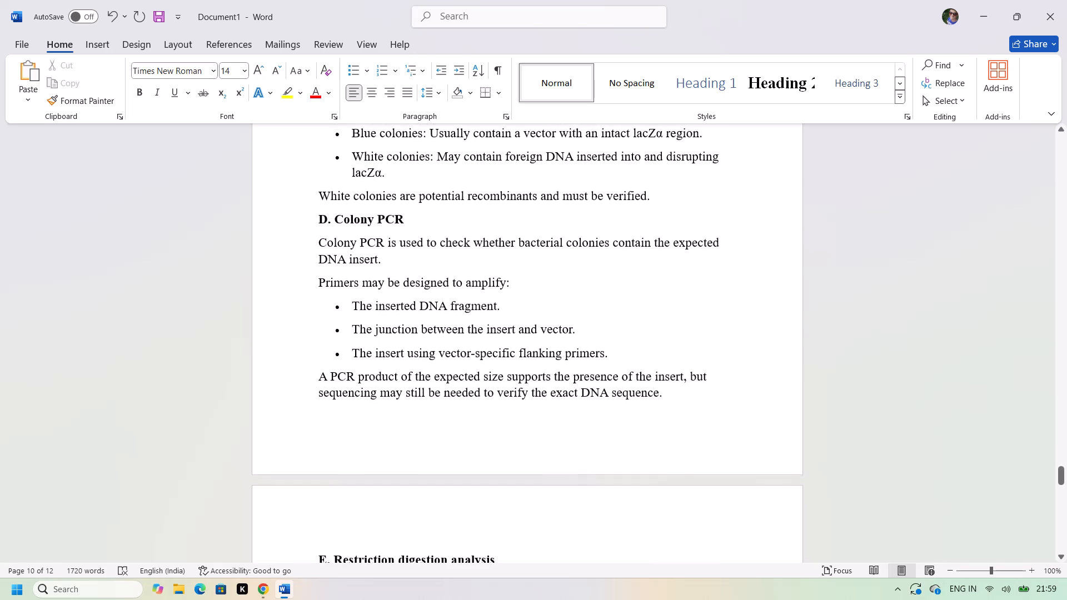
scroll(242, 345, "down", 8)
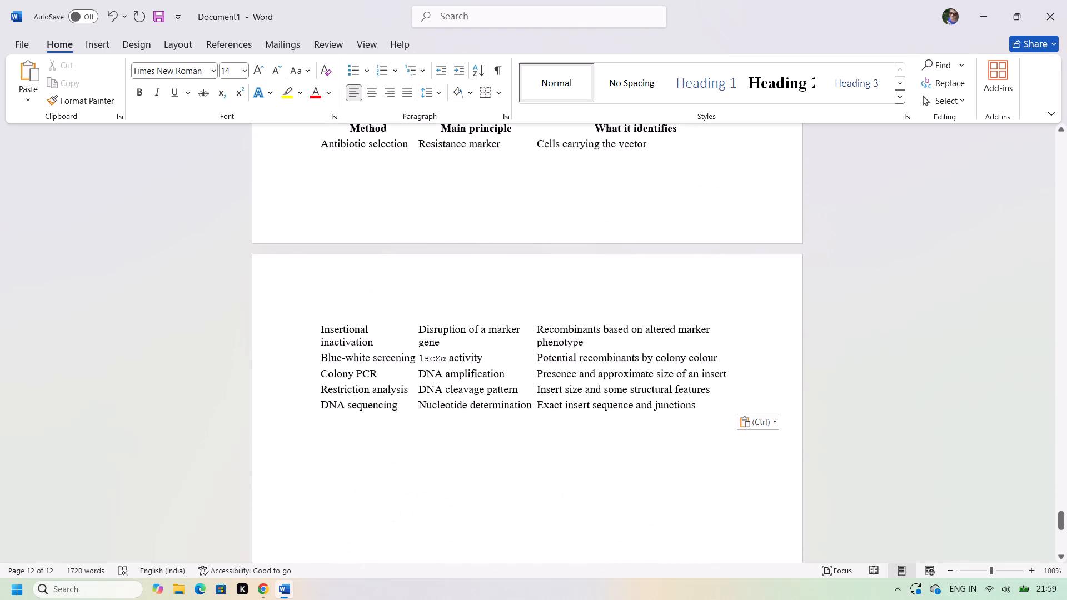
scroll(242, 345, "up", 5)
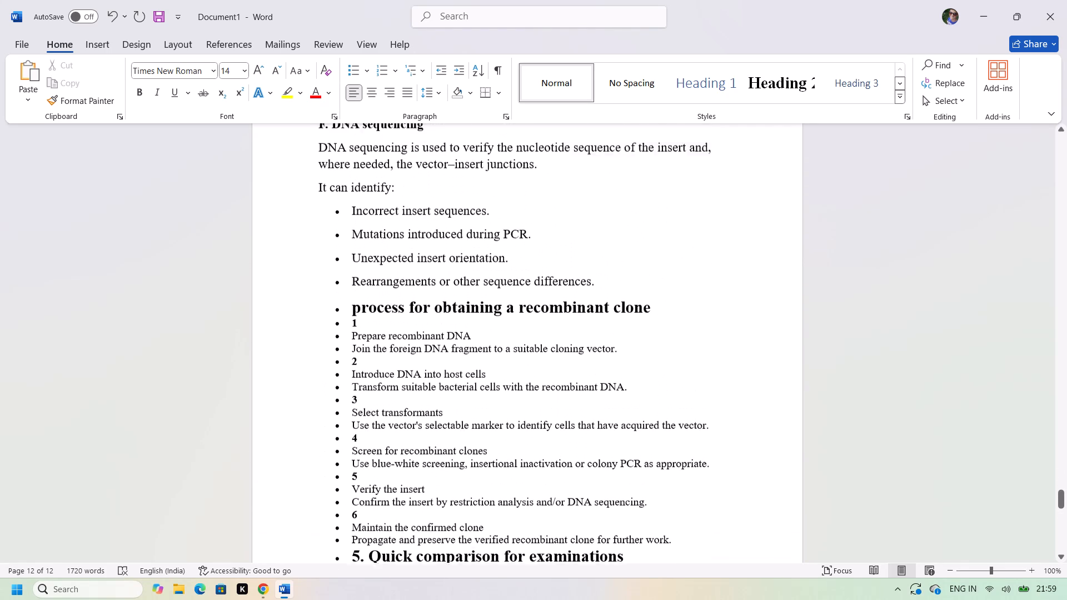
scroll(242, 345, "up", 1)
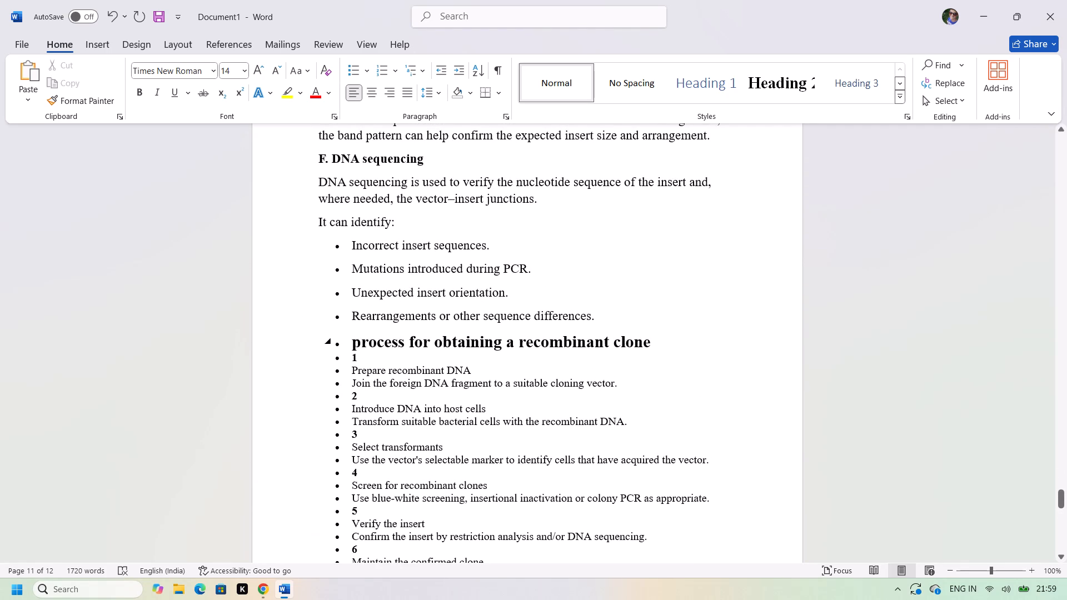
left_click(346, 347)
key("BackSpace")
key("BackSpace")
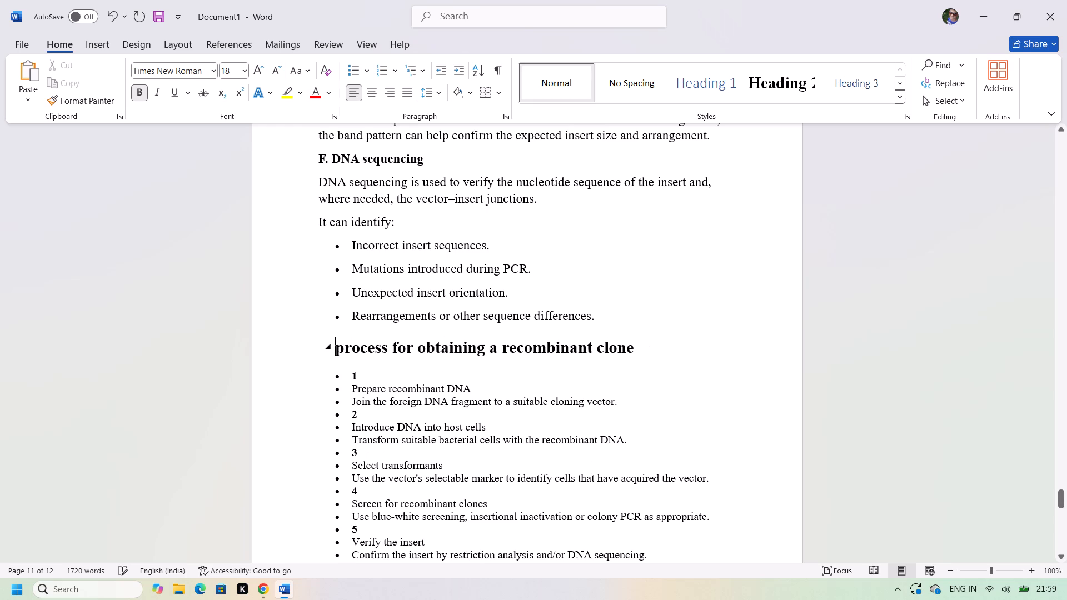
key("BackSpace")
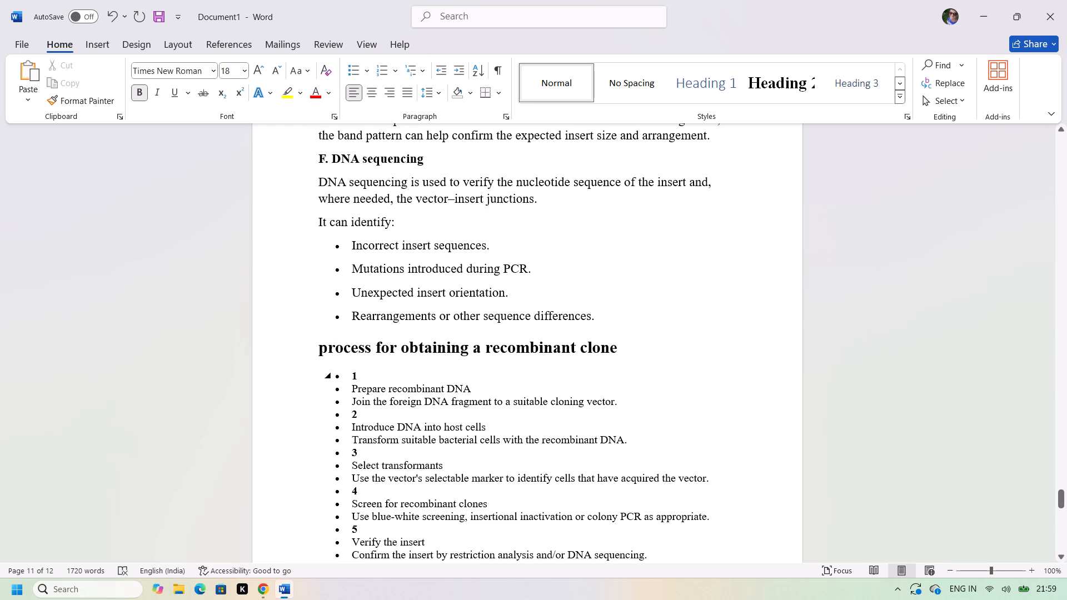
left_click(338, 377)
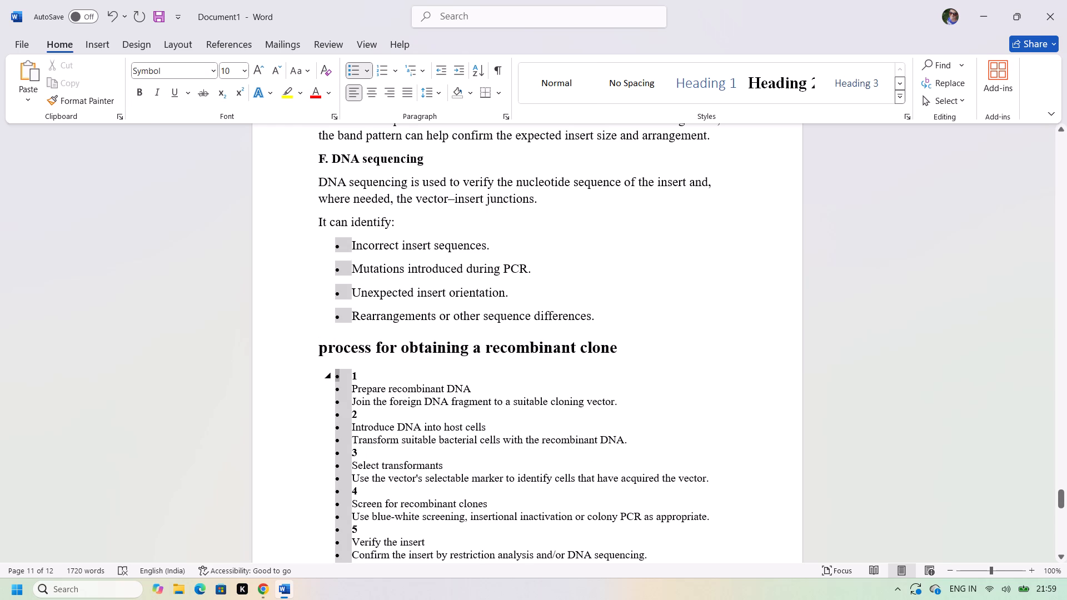